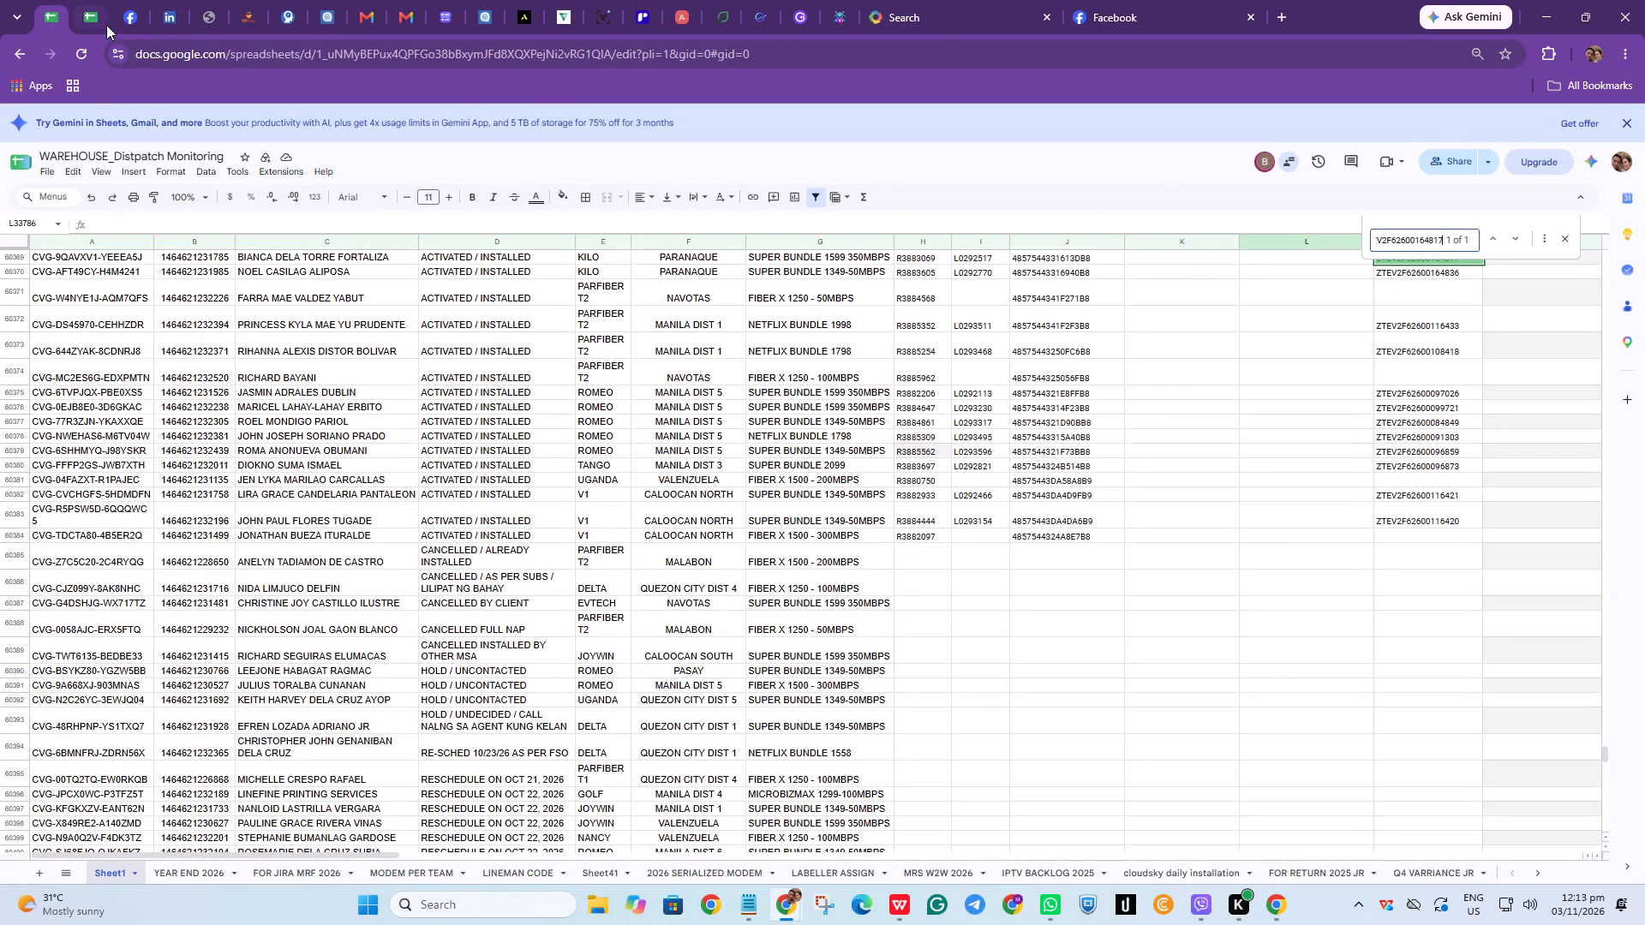
Switch from the warehouse monitoring spreadsheet to the open Facebook home page.
click(126, 7)
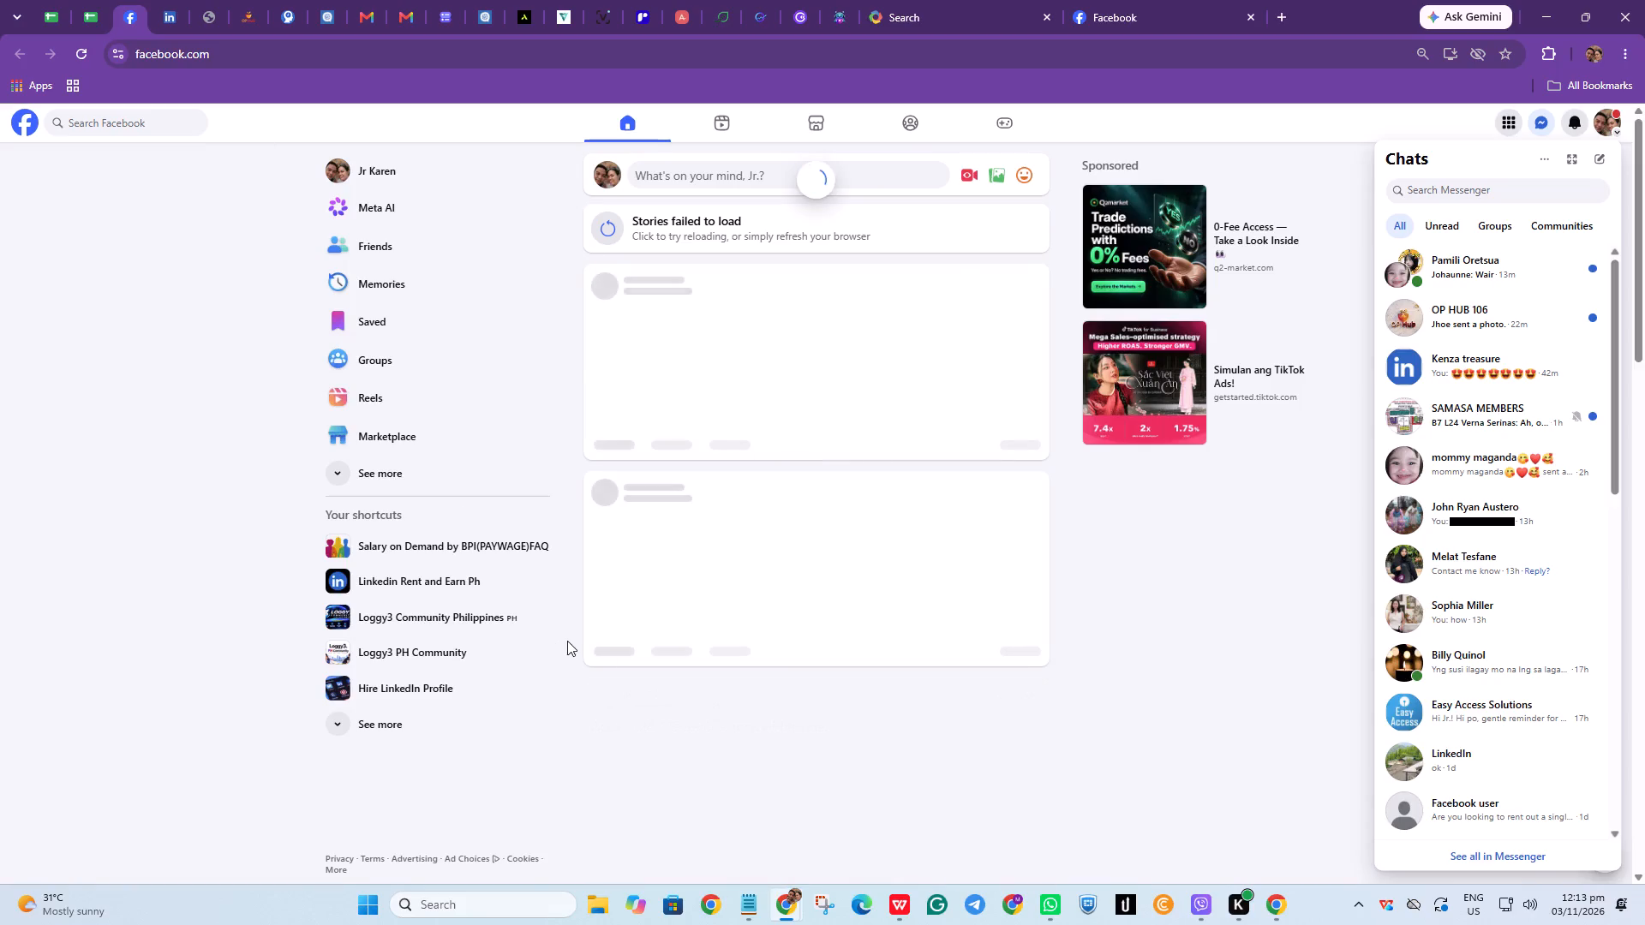
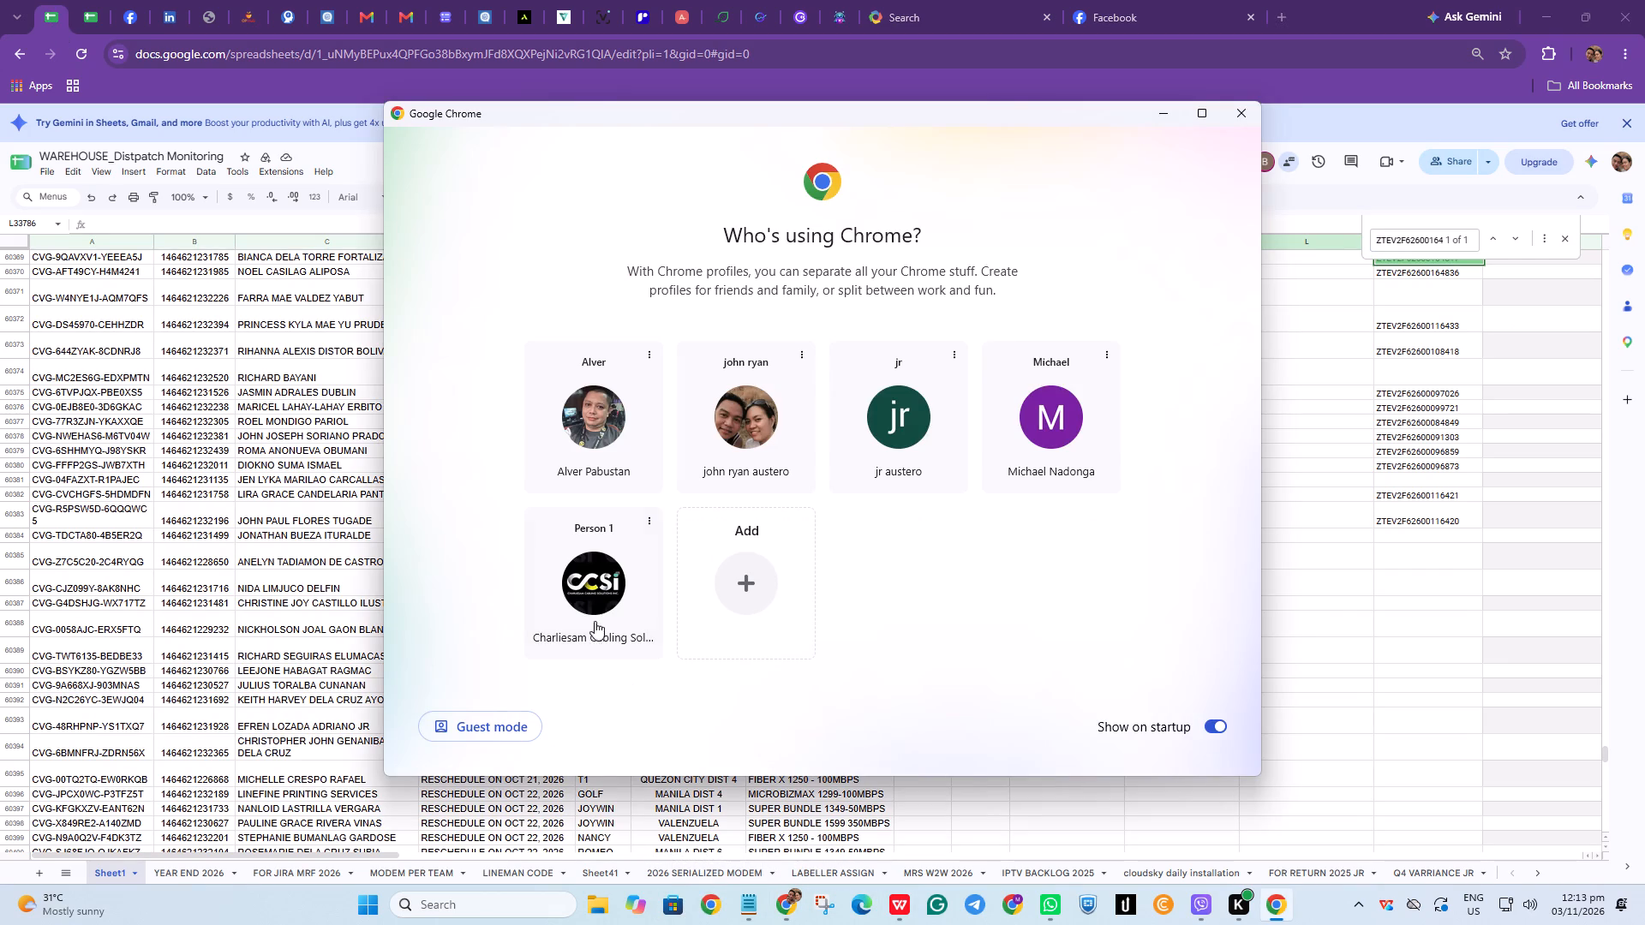
Open the CCSI INVENTORY FILE spreadsheet in the Person 1 Chrome profile with the CCSI logo.
click(590, 594)
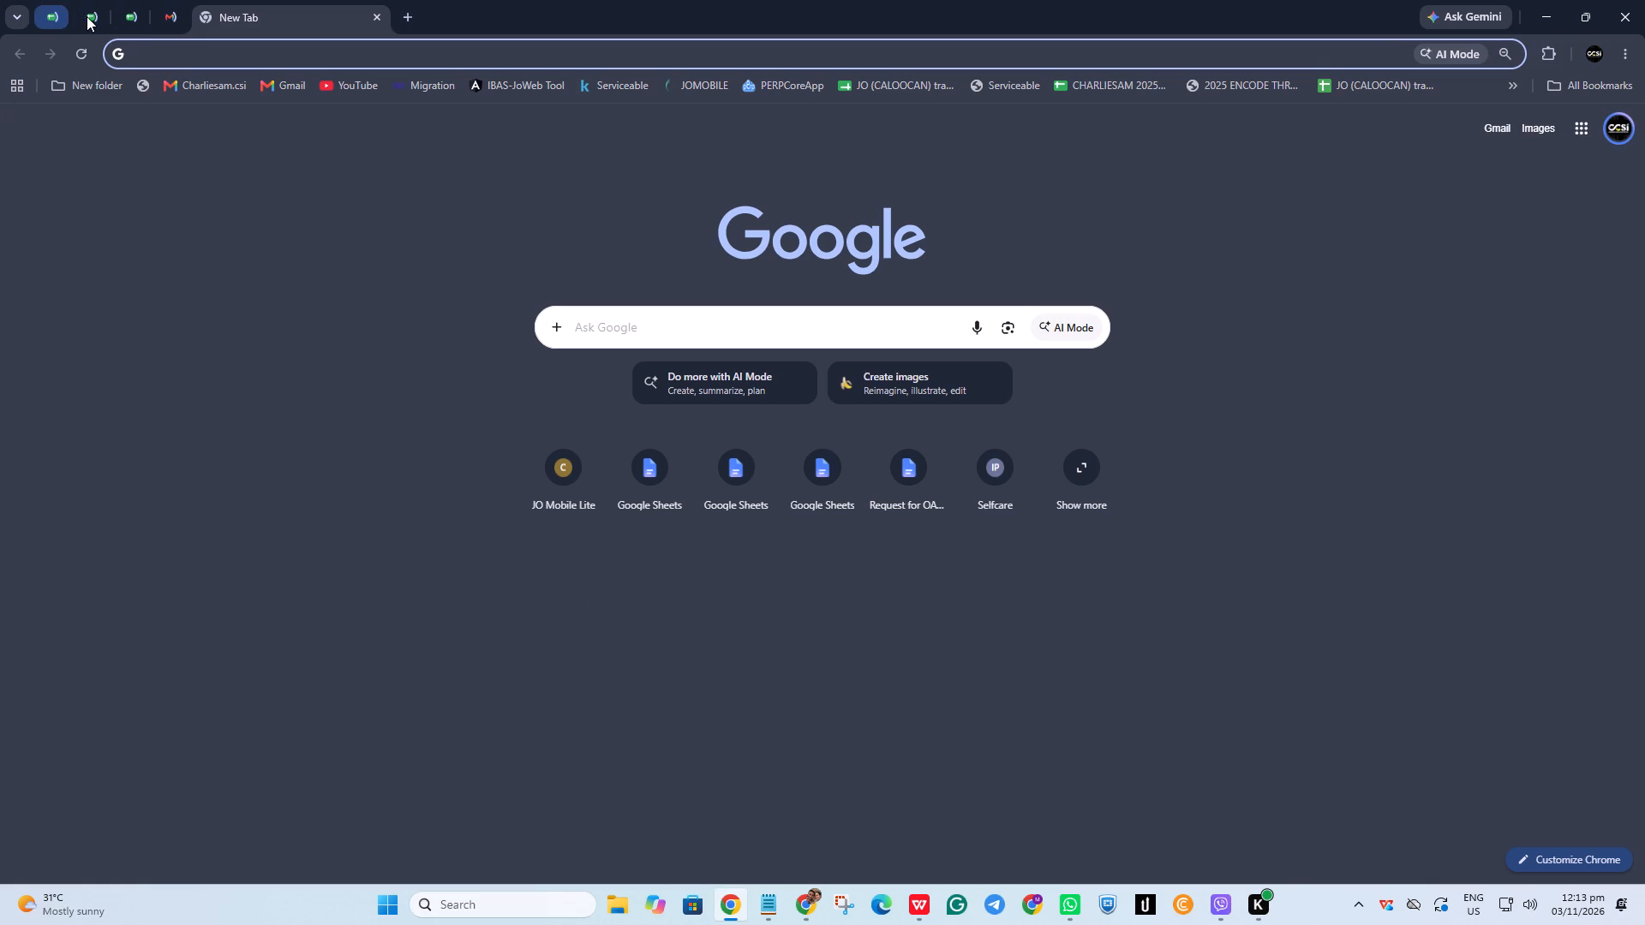
click(52, 16)
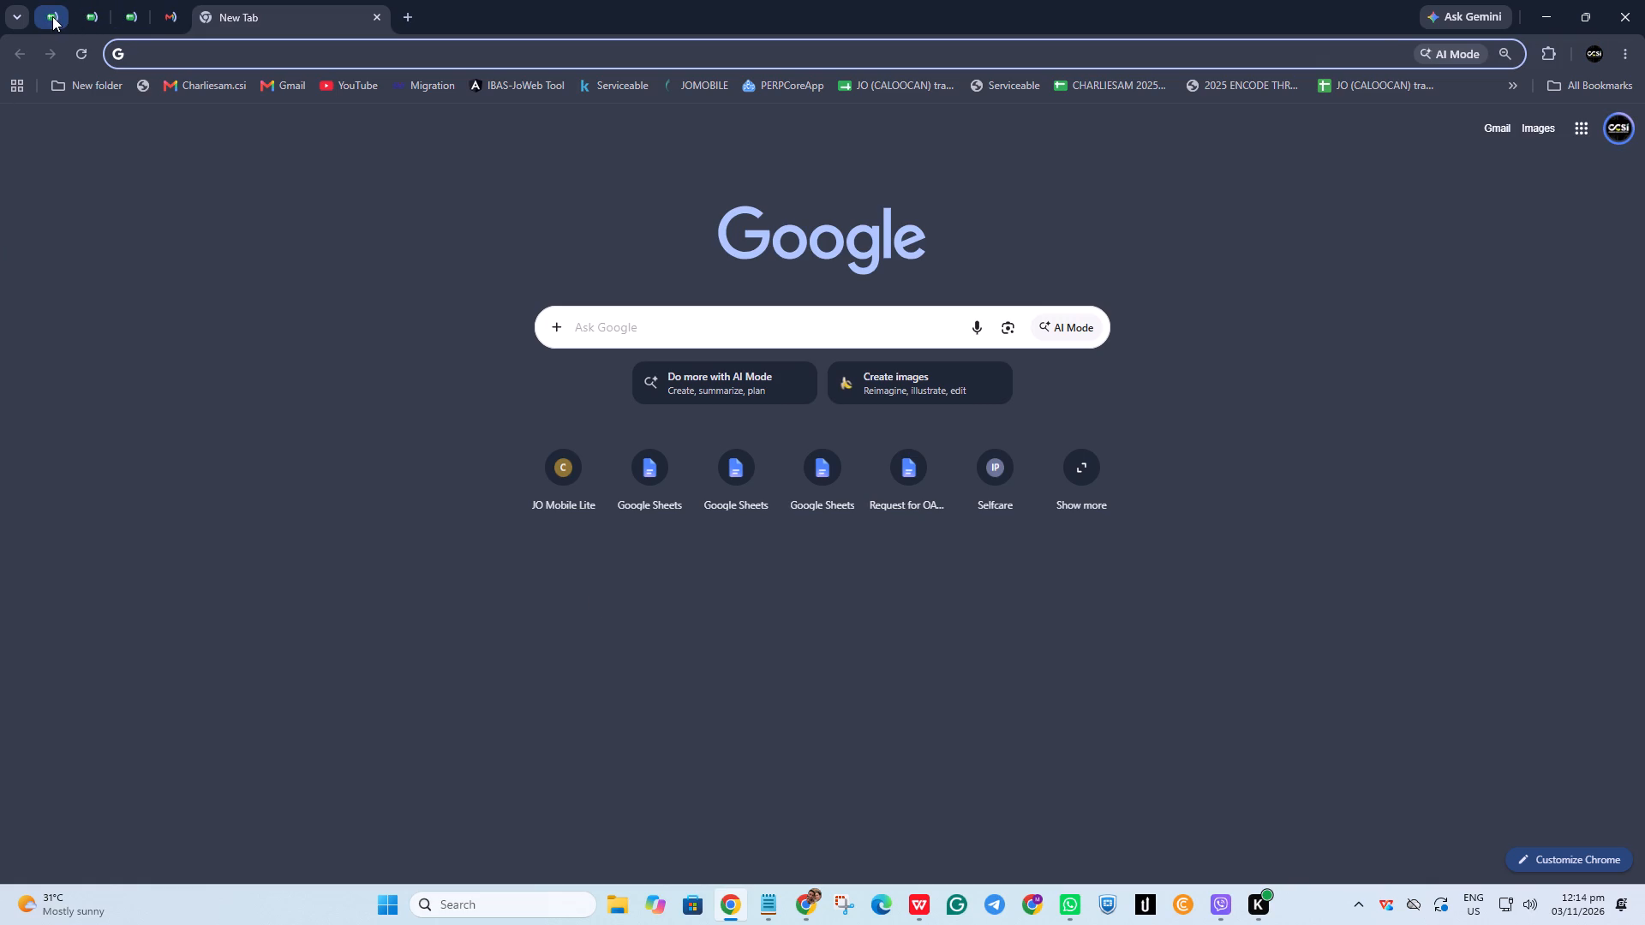
click(52, 16)
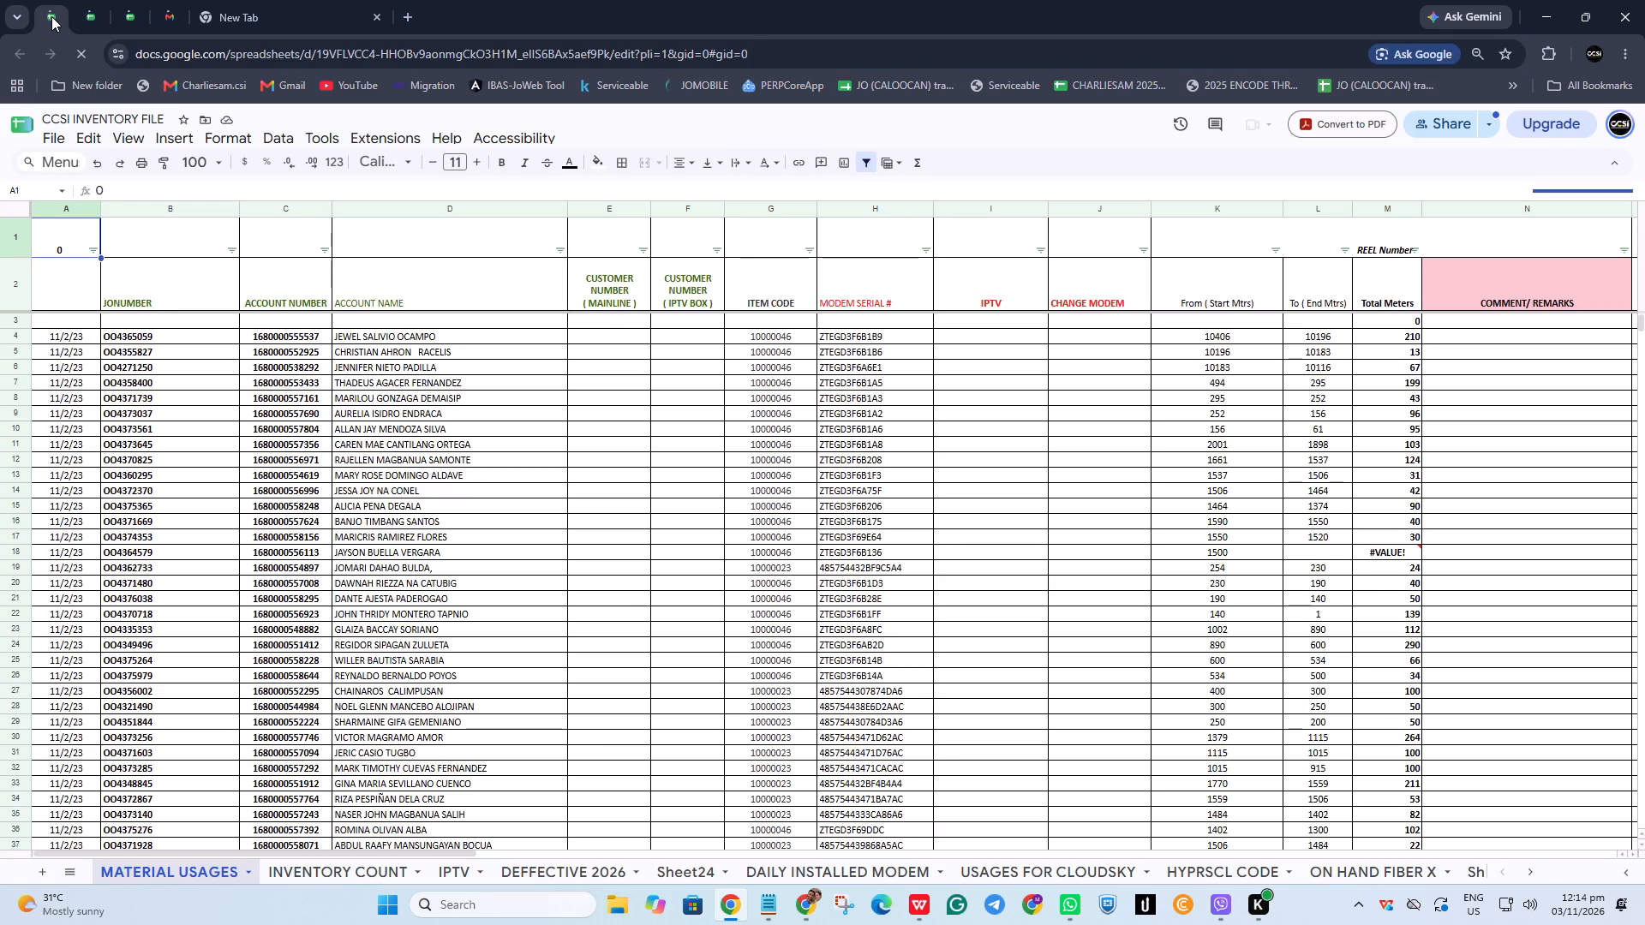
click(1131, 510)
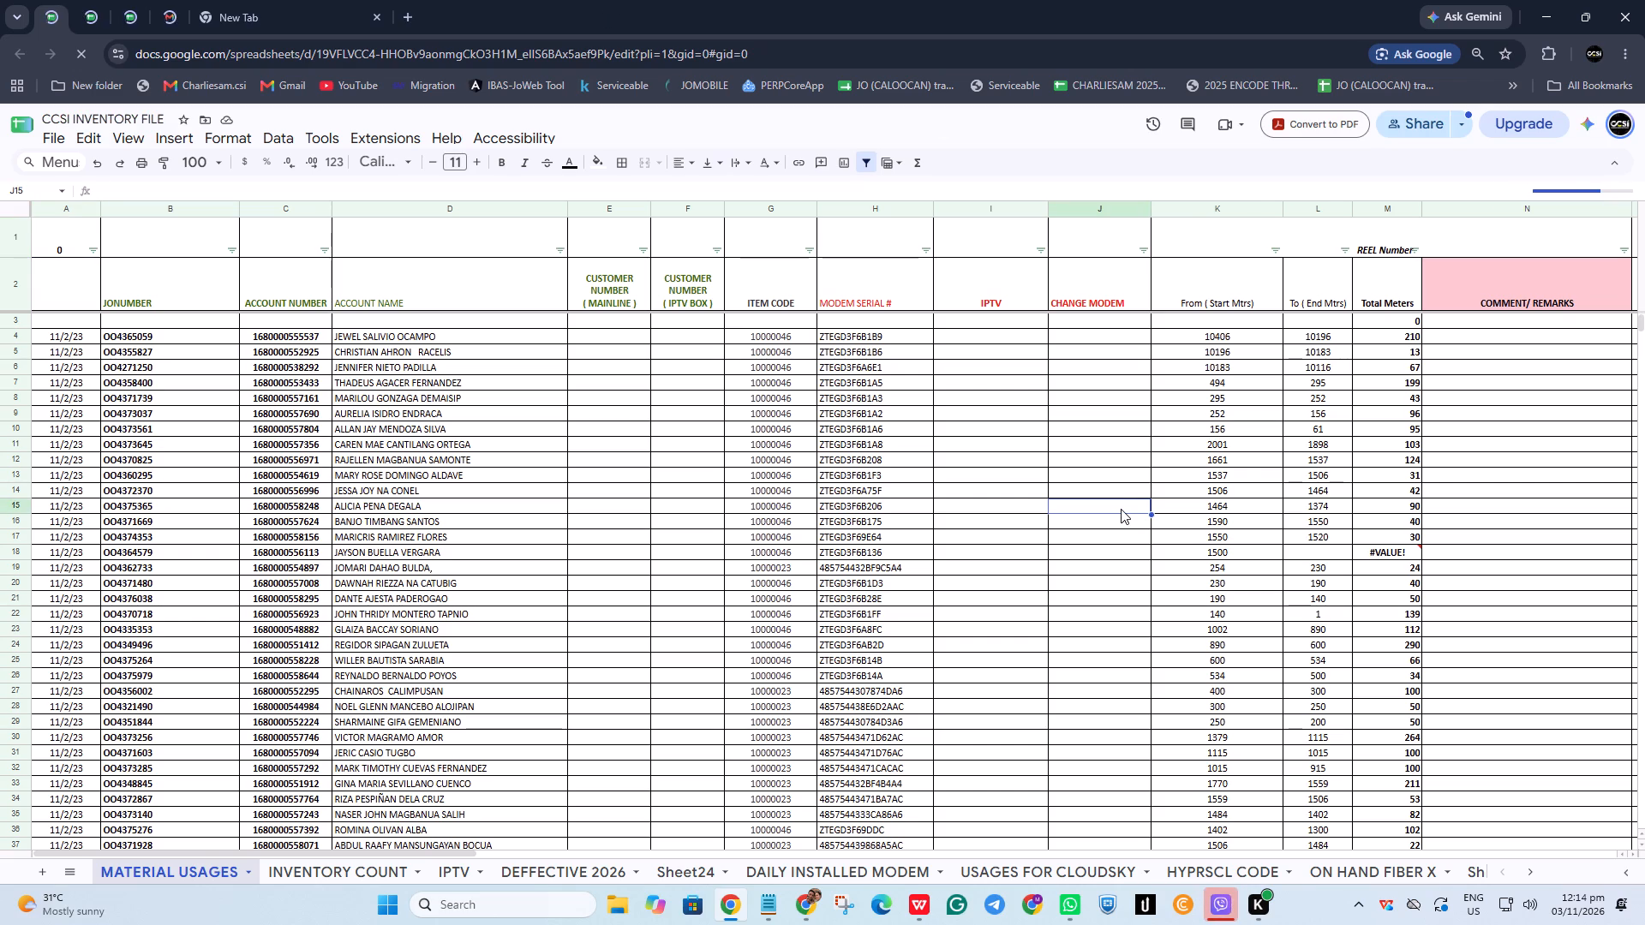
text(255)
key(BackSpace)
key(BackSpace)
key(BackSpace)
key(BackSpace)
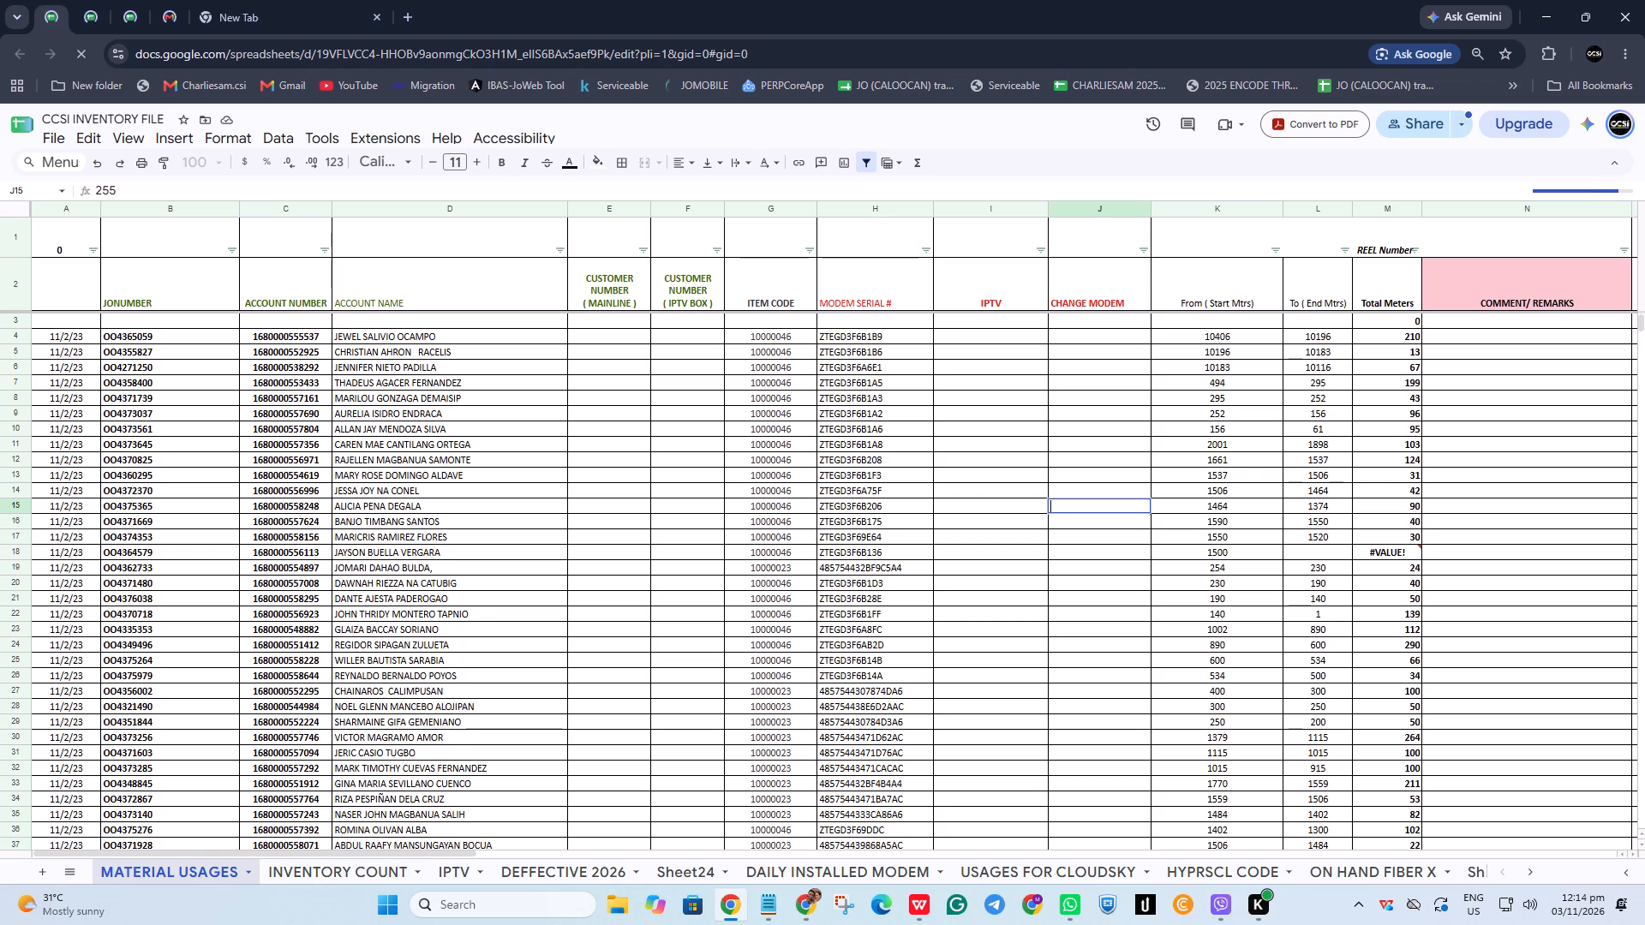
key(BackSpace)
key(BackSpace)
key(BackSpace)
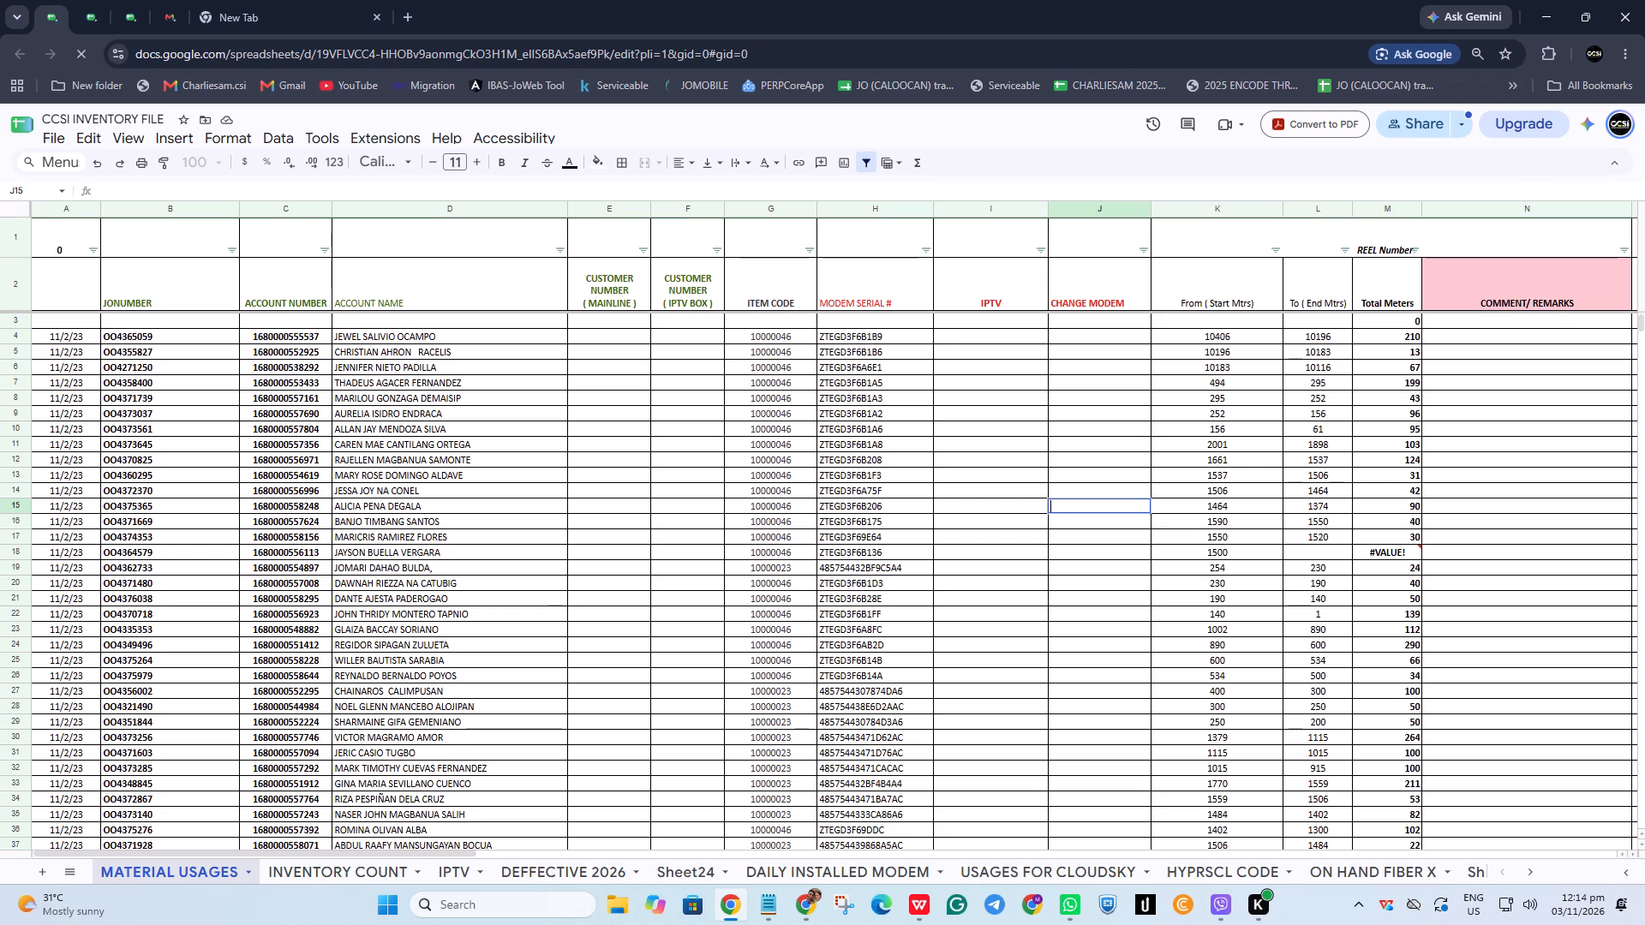
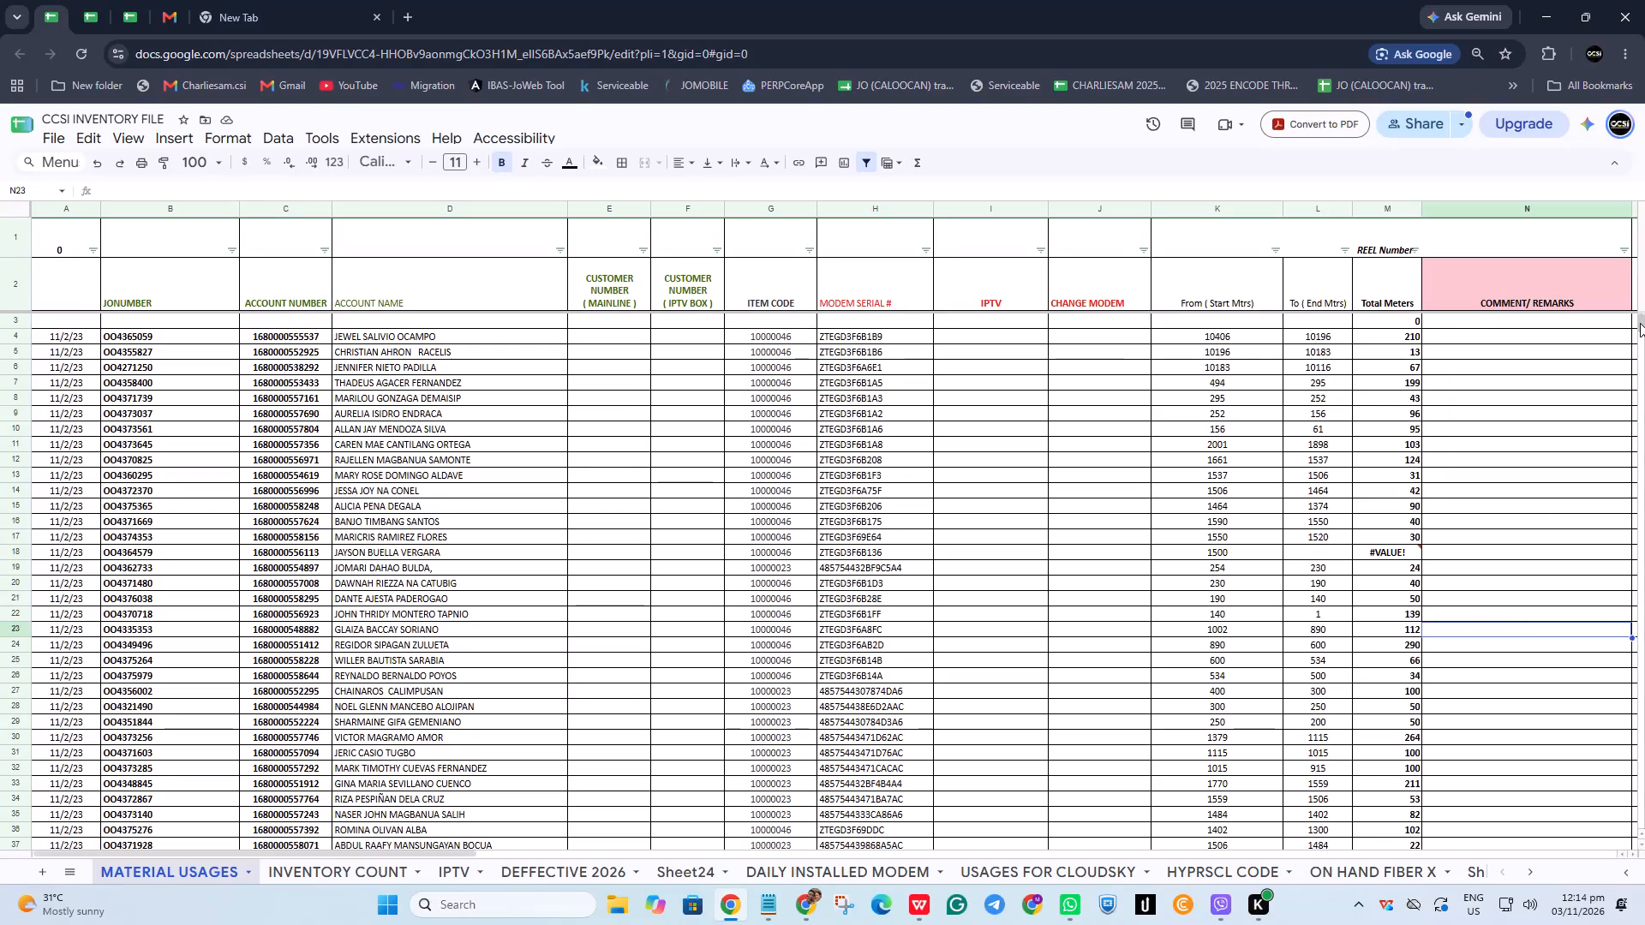
Examine the 2026 records in the MATERIAL USAGES sheet, going through the dates from late July to 09/04/2026.
drag(1640, 323, 1636, 486)
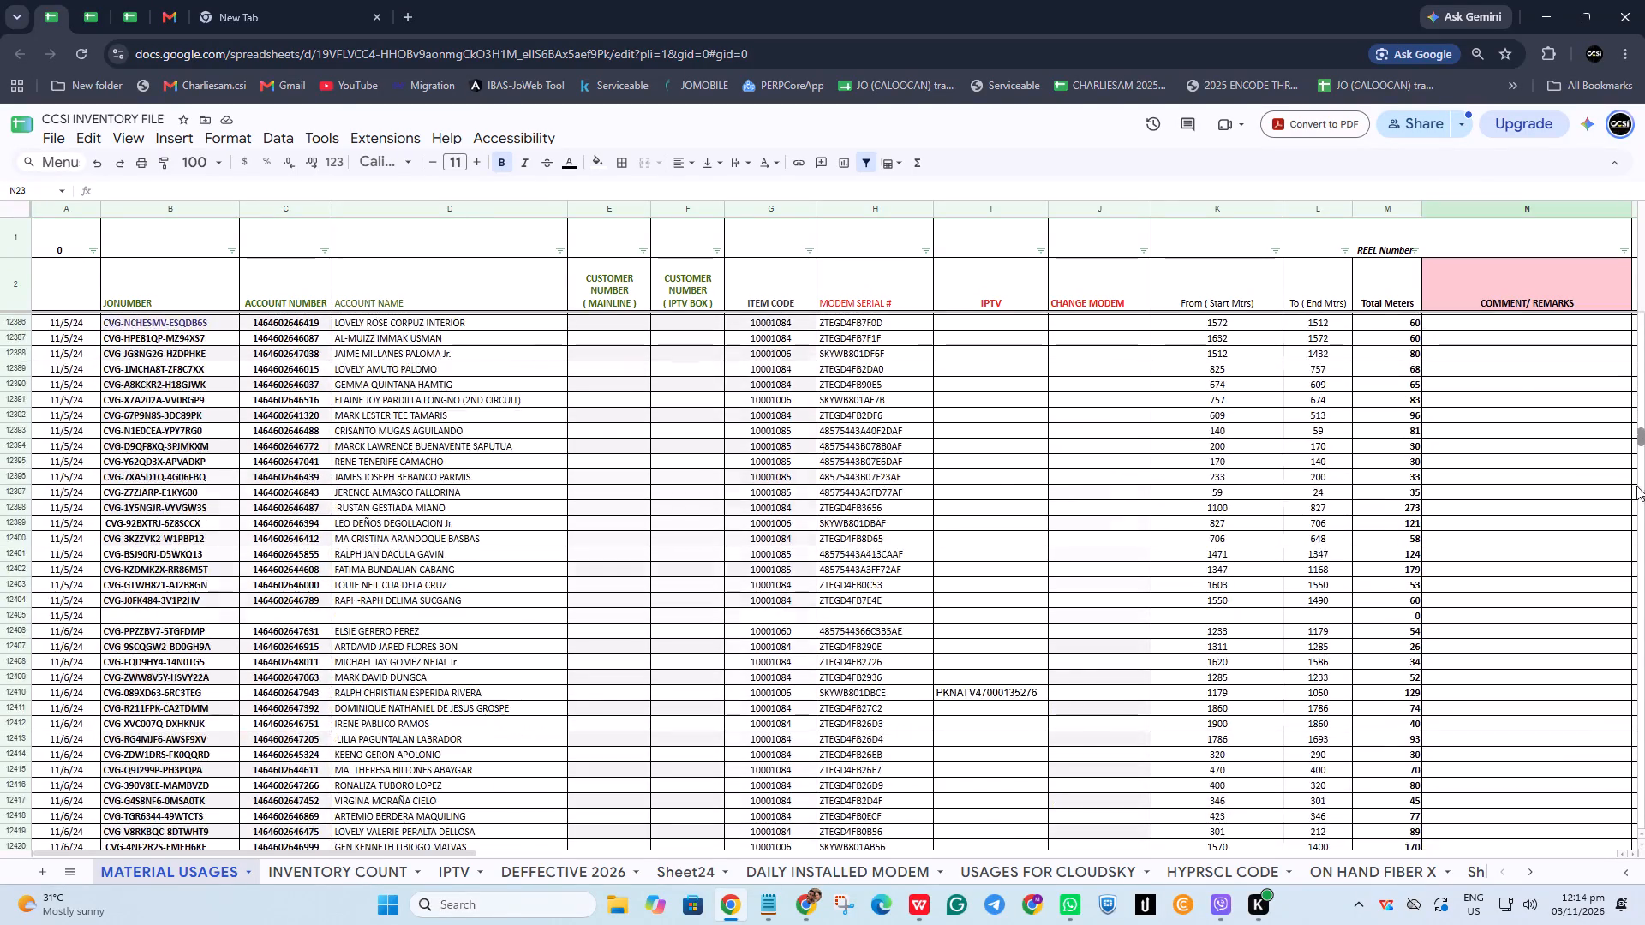
drag(1636, 486, 1621, 717)
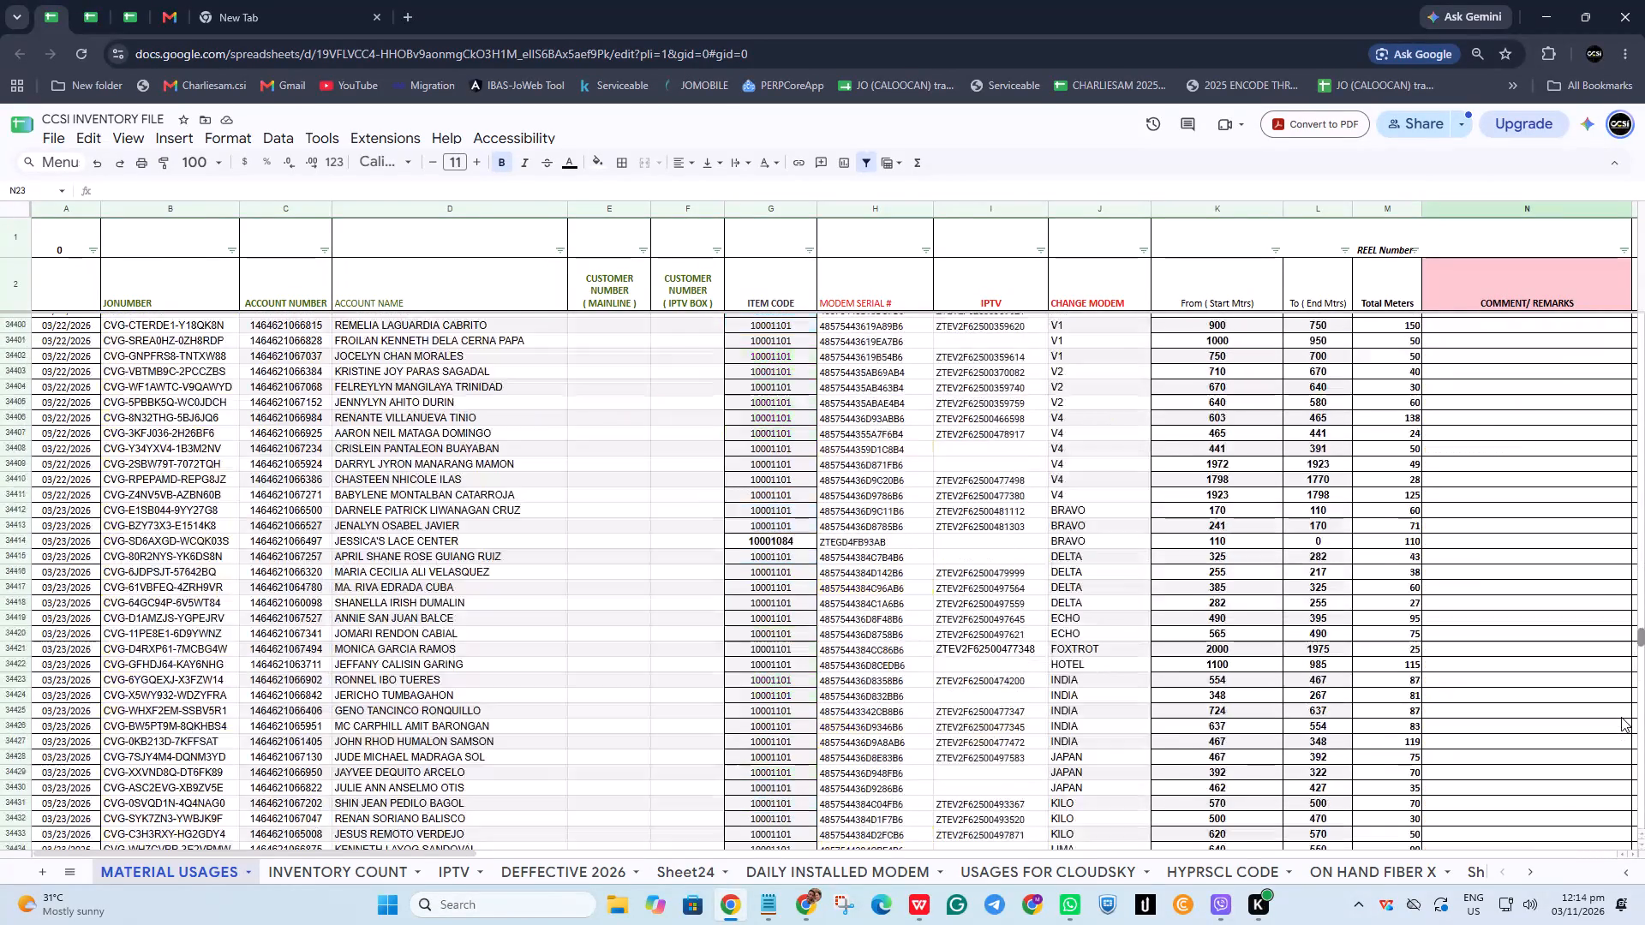
drag(1621, 717, 1545, 787)
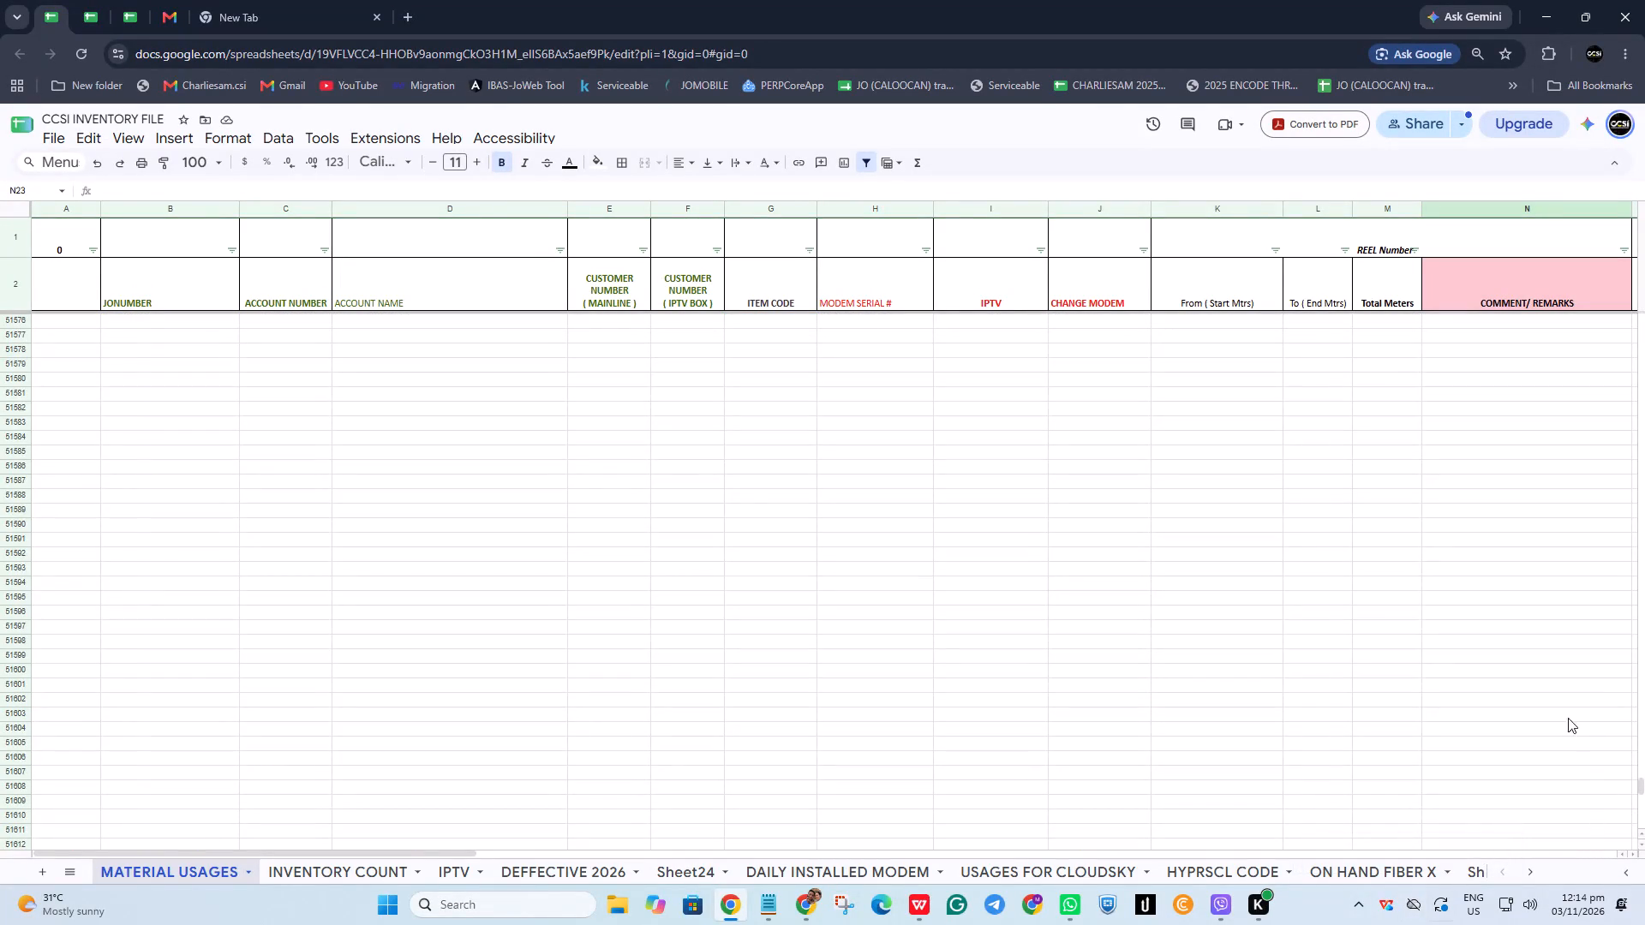
click(1564, 719)
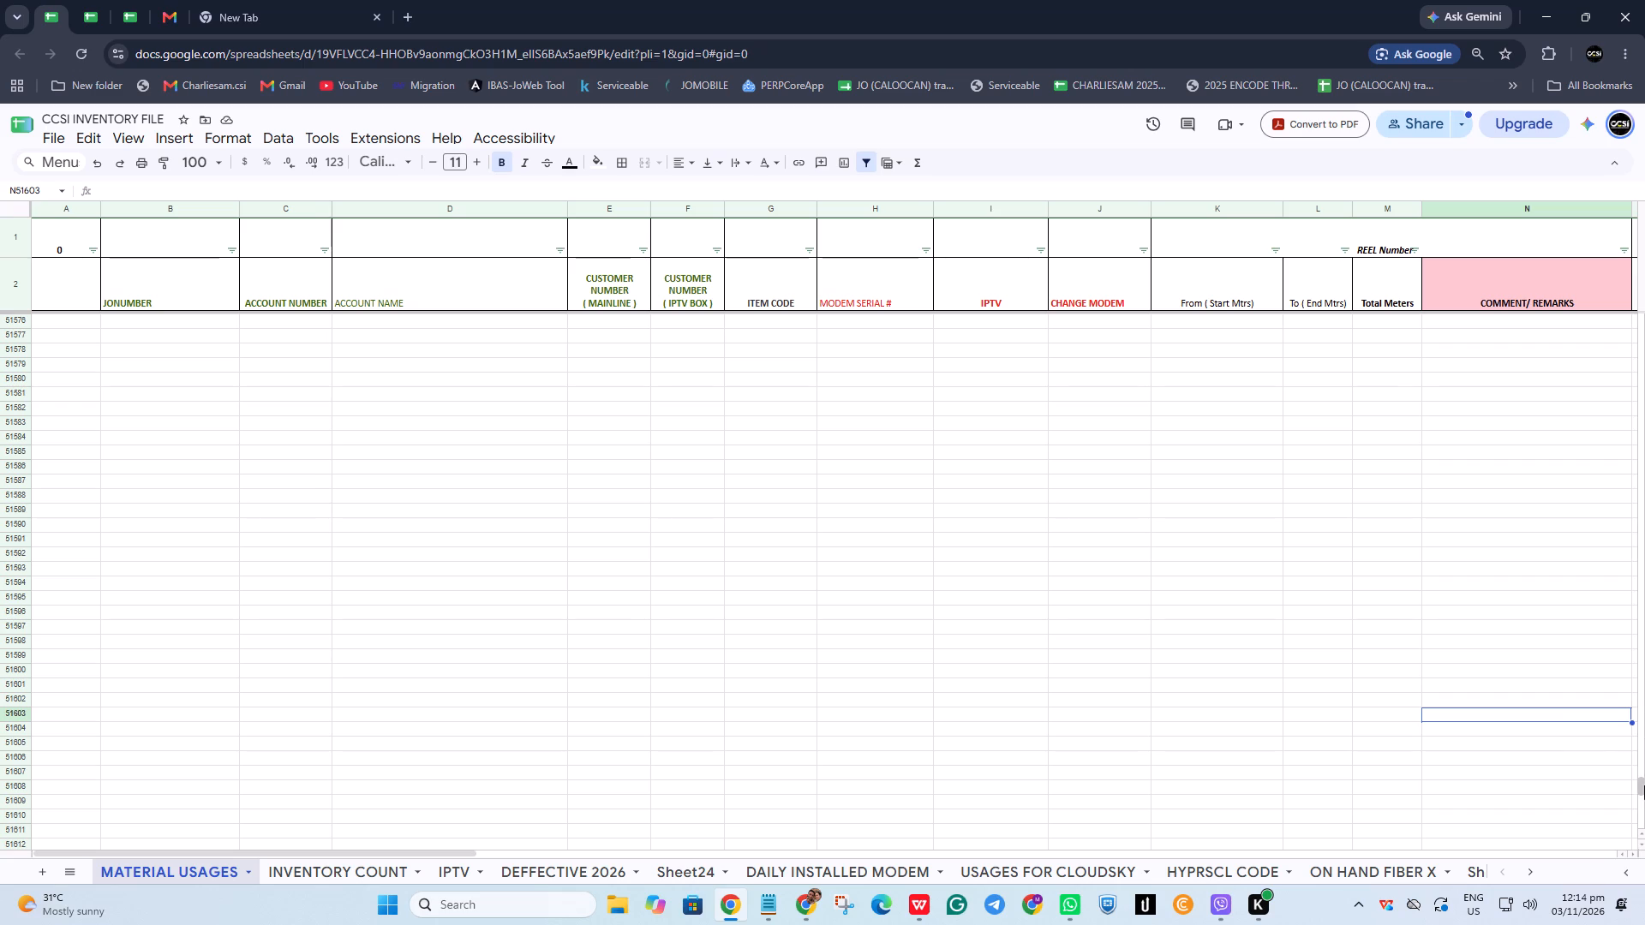
drag(1644, 785, 1642, 681)
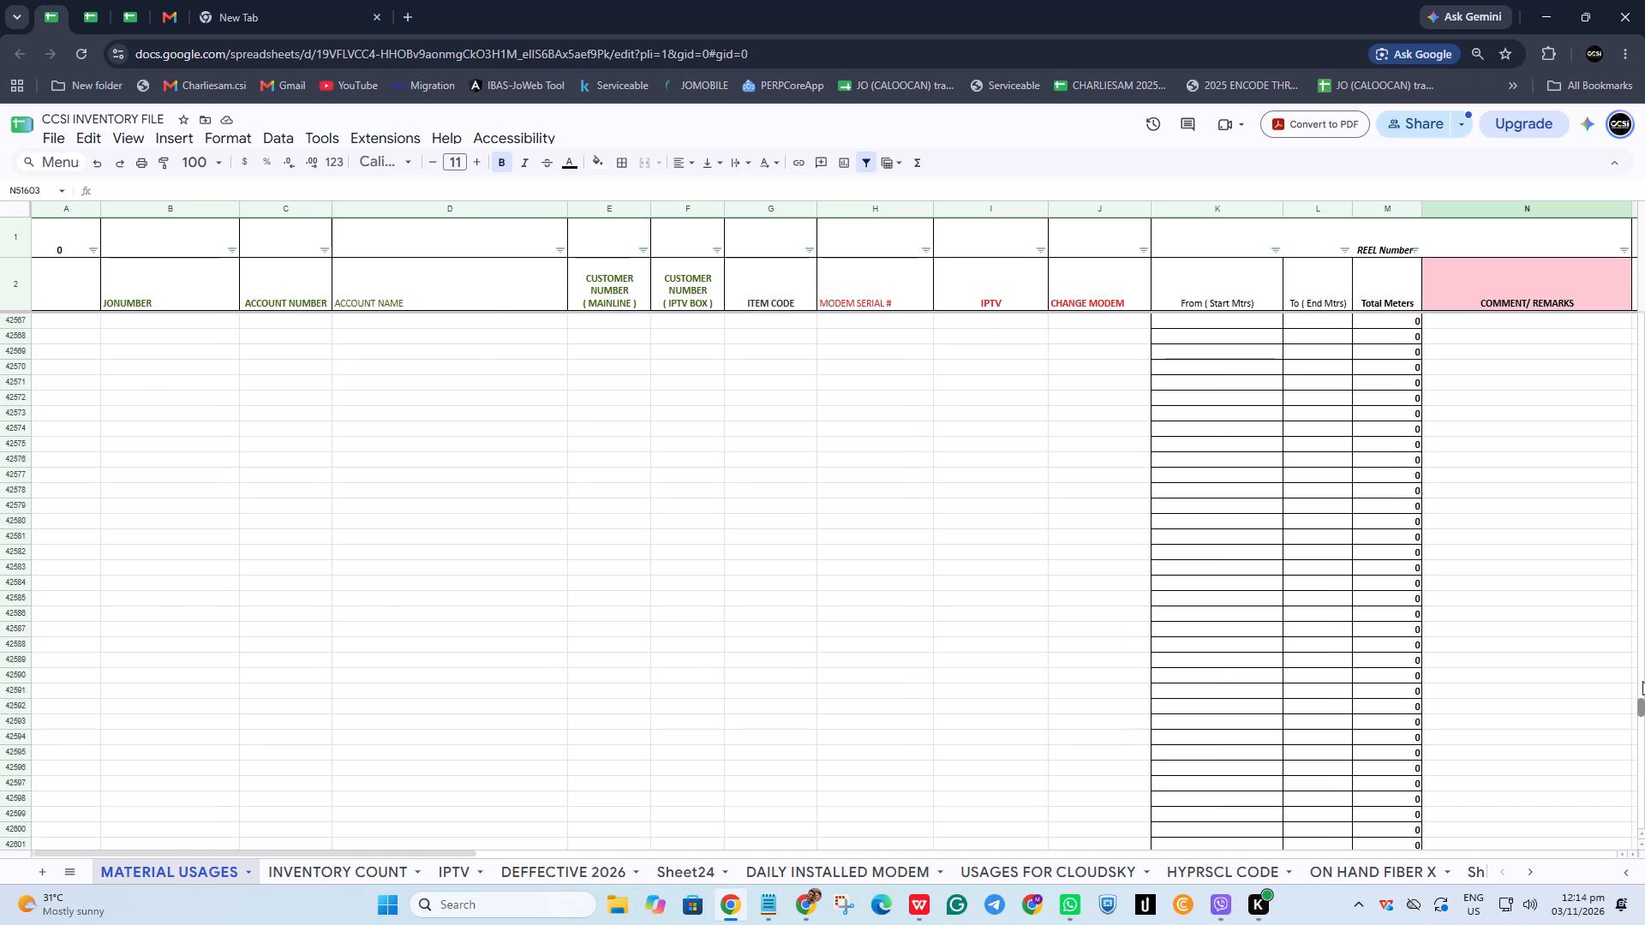
drag(1642, 681, 1642, 674)
click(1461, 647)
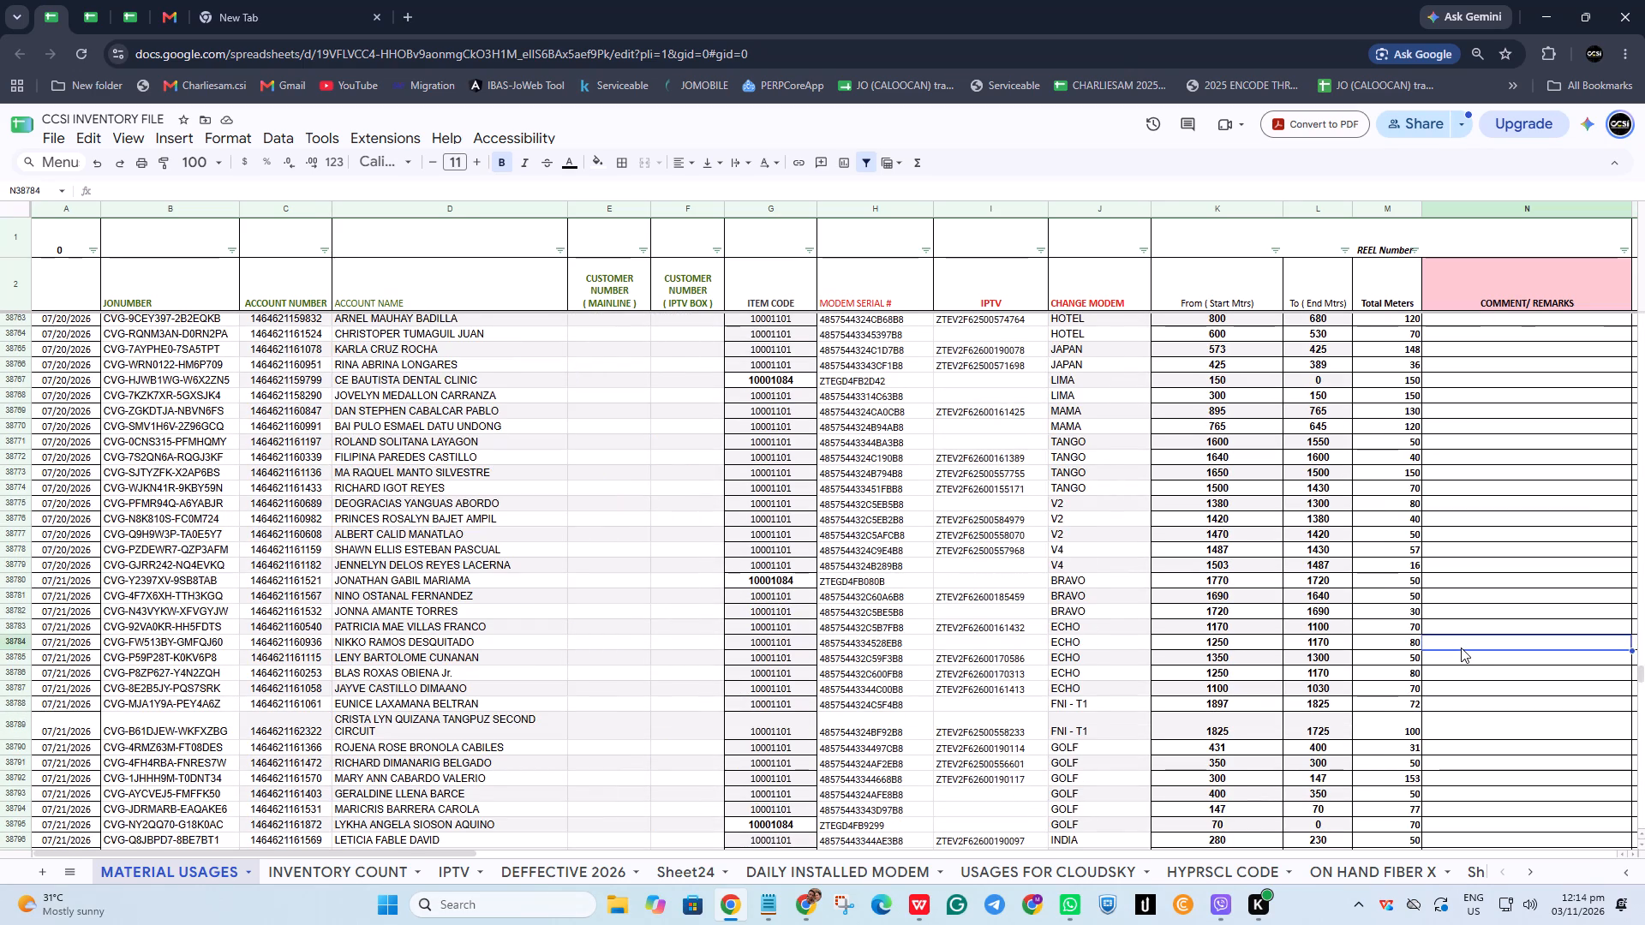
key(Left)
key(Left)
key(Left)
key(Left)
key(Left)
key(Left)
key(Left)
key(Left)
key(Left)
key(Left)
key(Left)
key(Left)
key(Left)
key(Left)
key(Left)
key(Left)
key(Left)
key(Left)
key(Left)
key(Left)
key(Page_Down)
key(Page_Down)
key(Page_Down)
key(Page_Down)
key(Page_Down)
key(Page_Down)
key(Page_Down)
key(Page_Down)
key(Page_Down)
key(Page_Down)
key(Page_Down)
key(Page_Down)
key(Page_Down)
key(Page_Down)
key(Page_Down)
key(Page_Down)
key(Page_Down)
key(Page_Down)
key(Page_Down)
key(Page_Down)
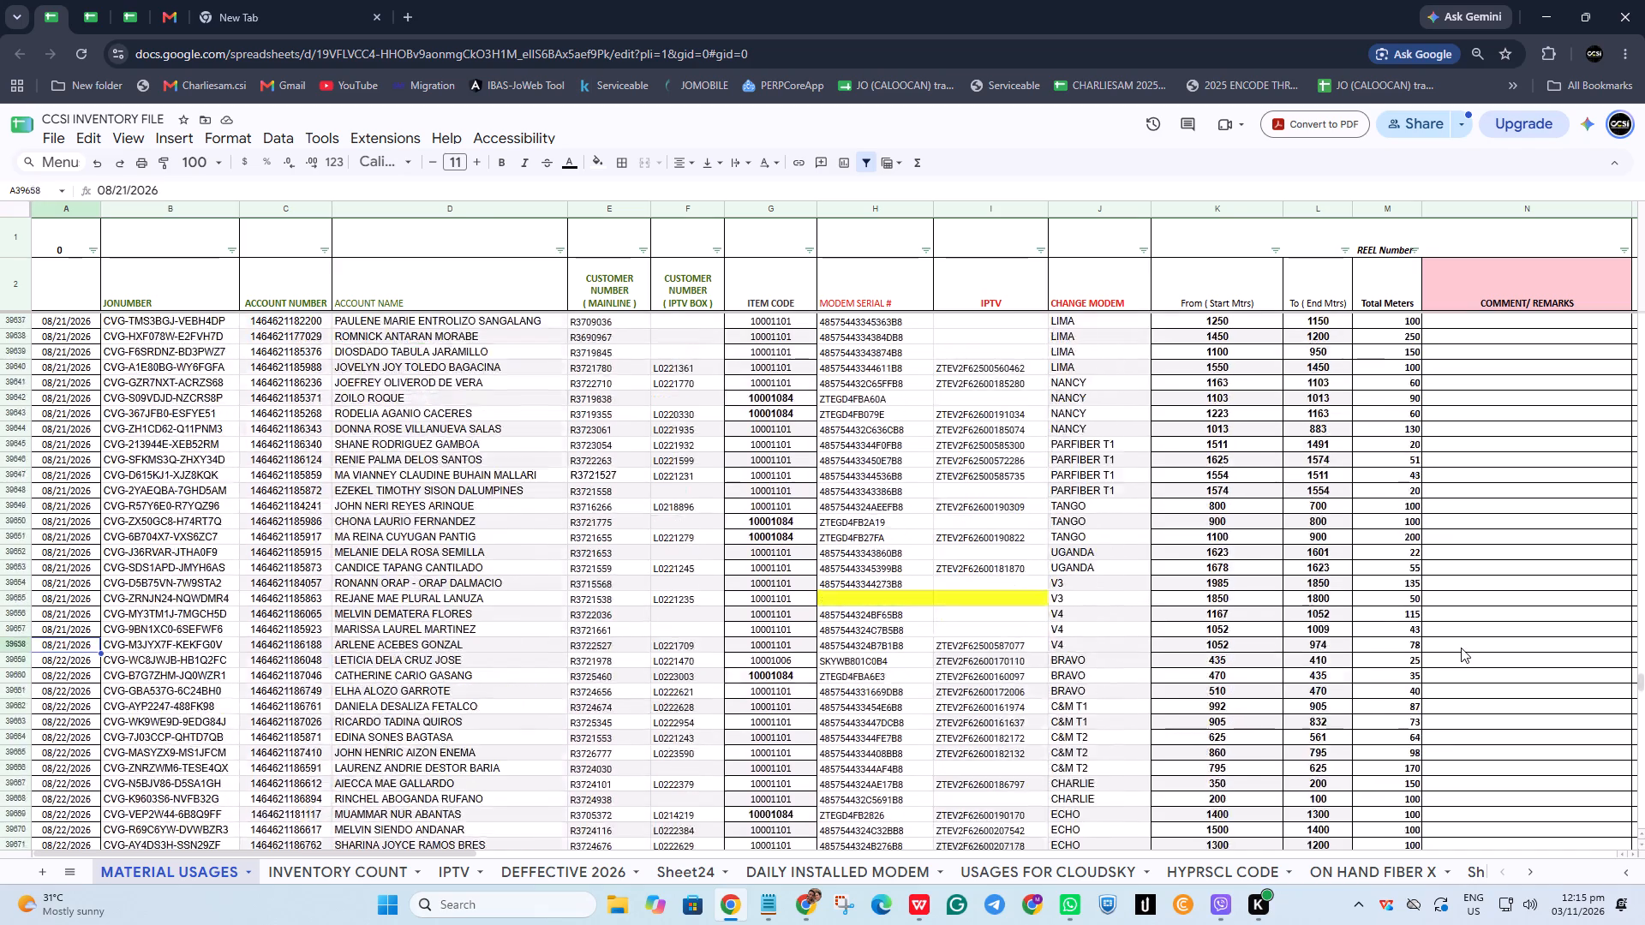
key(Page_Down)
key(Page_Down)
key(Page_Down)
key(Page_Down)
key(Page_Down)
key(Page_Down)
key(Page_Down)
key(Page_Down)
key(Page_Down)
key(Page_Down)
key(Page_Down)
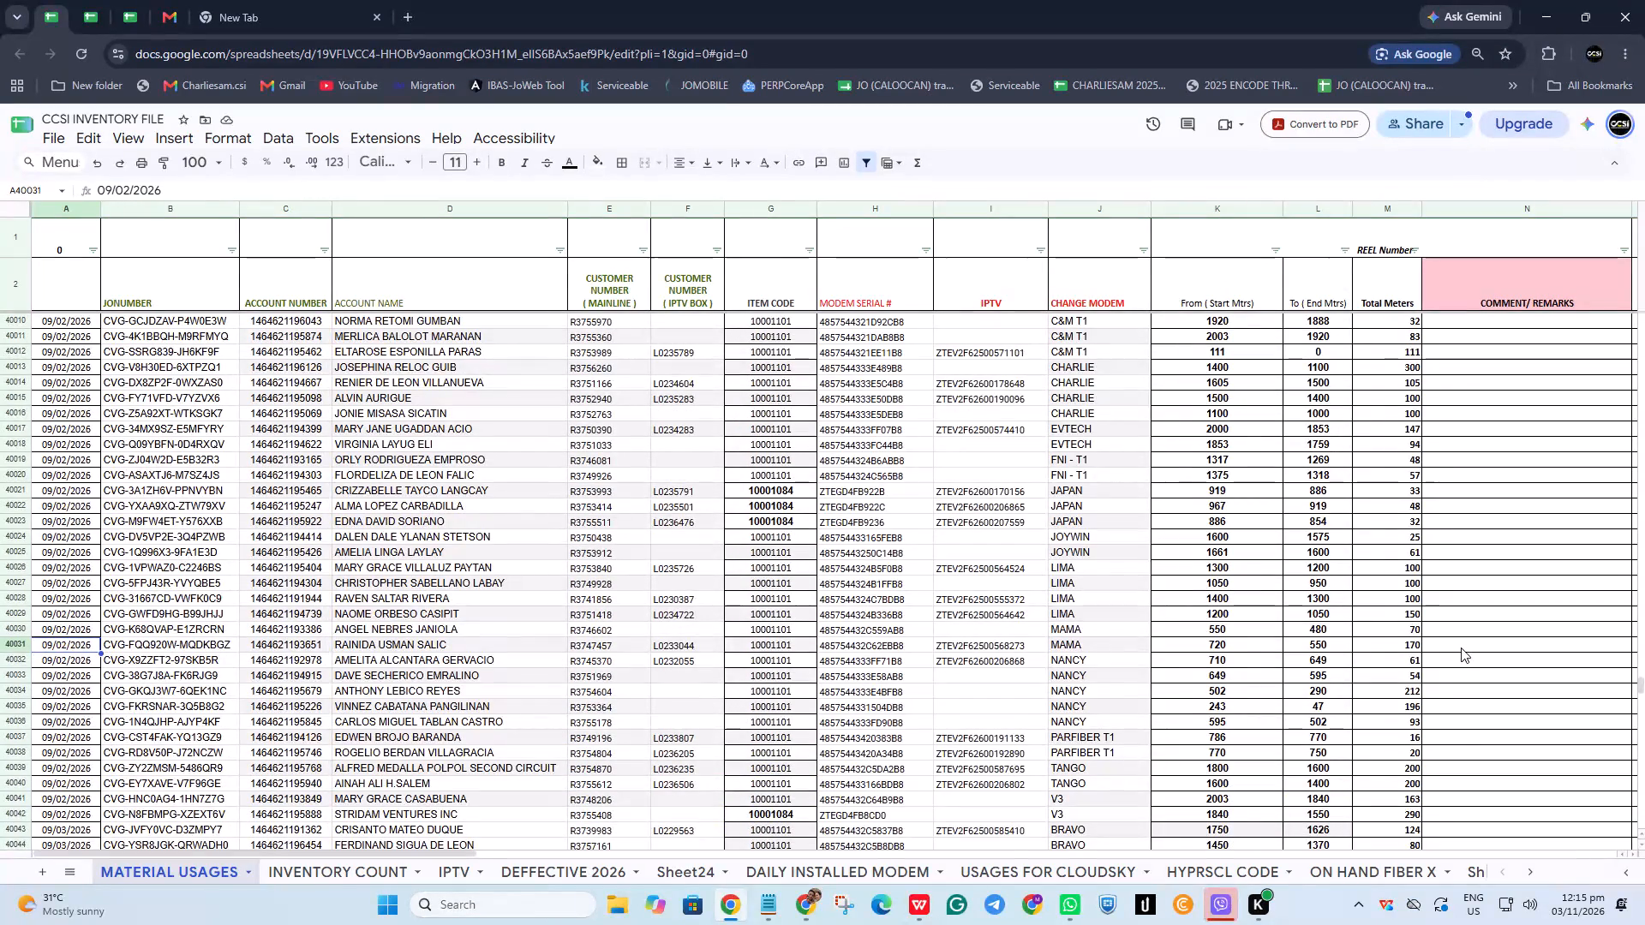
key(Page_Down)
key(Page_Down)
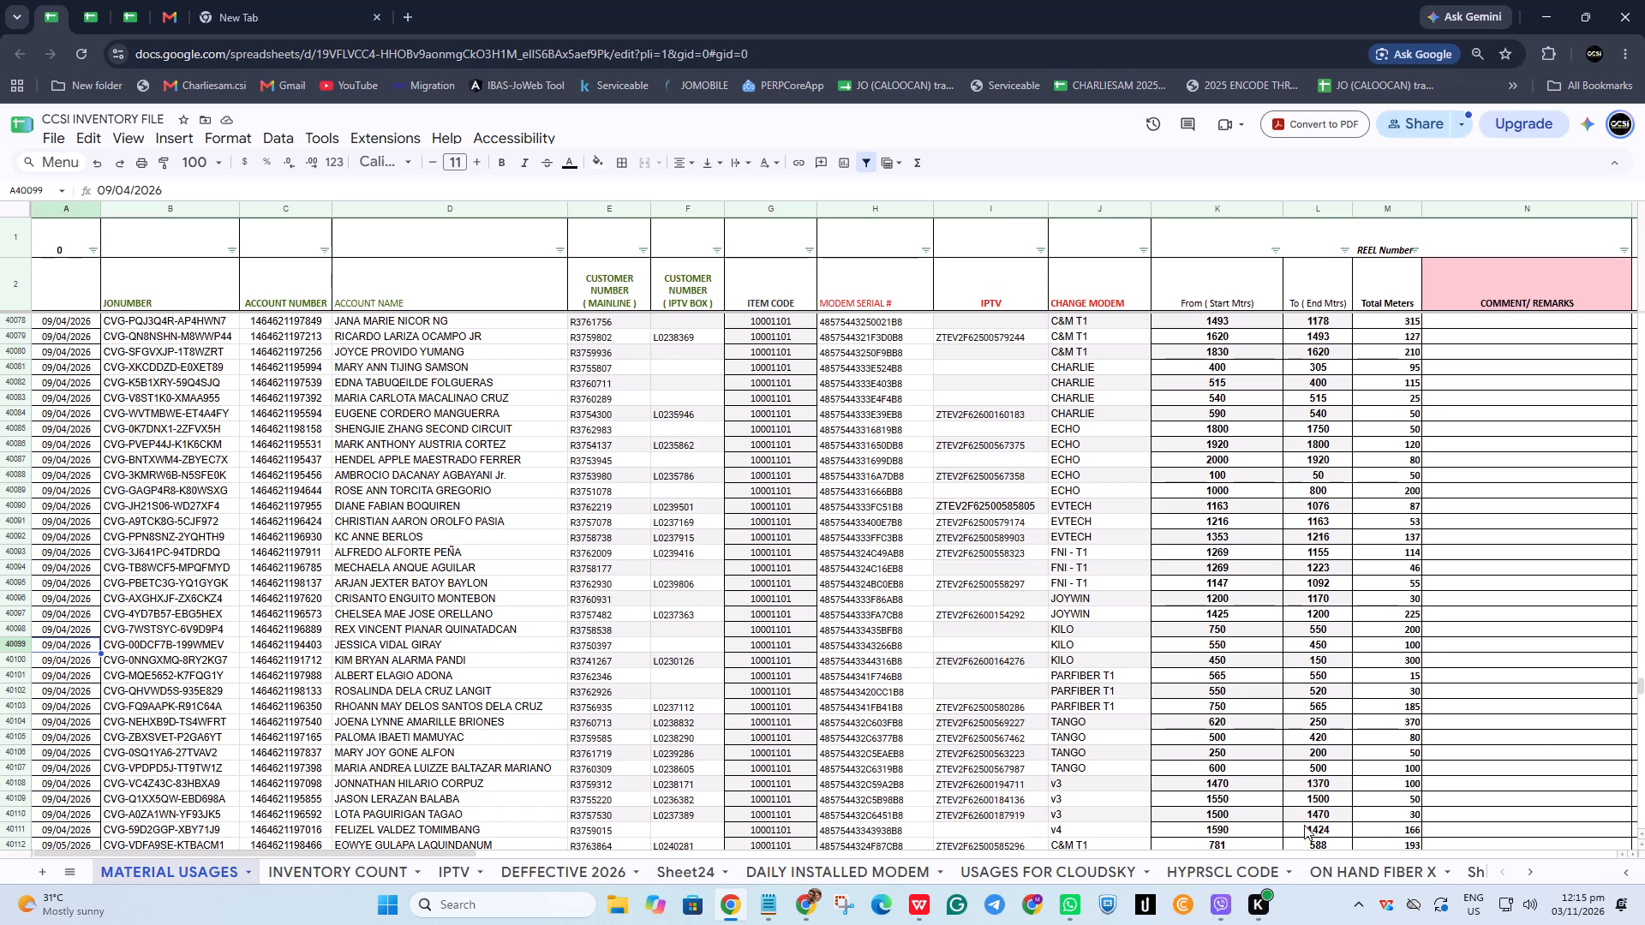
Switch to Notepad, review the warehouse item-code notes and select the ADDITIONAL block covering items 10001150 and 11000304.
click(758, 916)
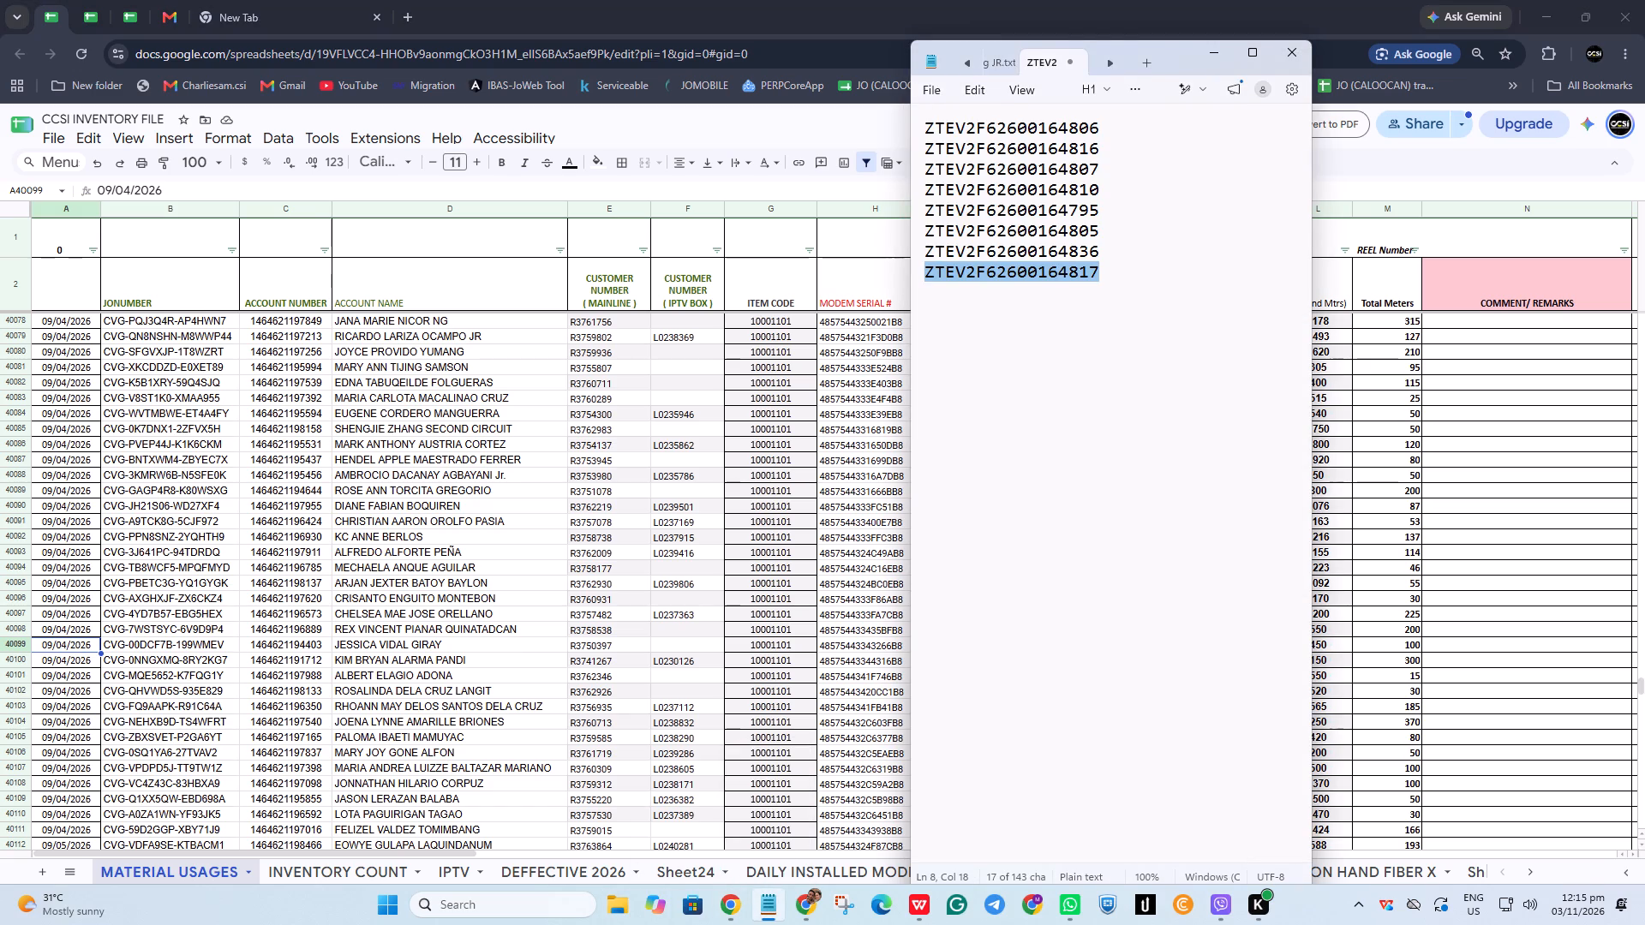
click(969, 64)
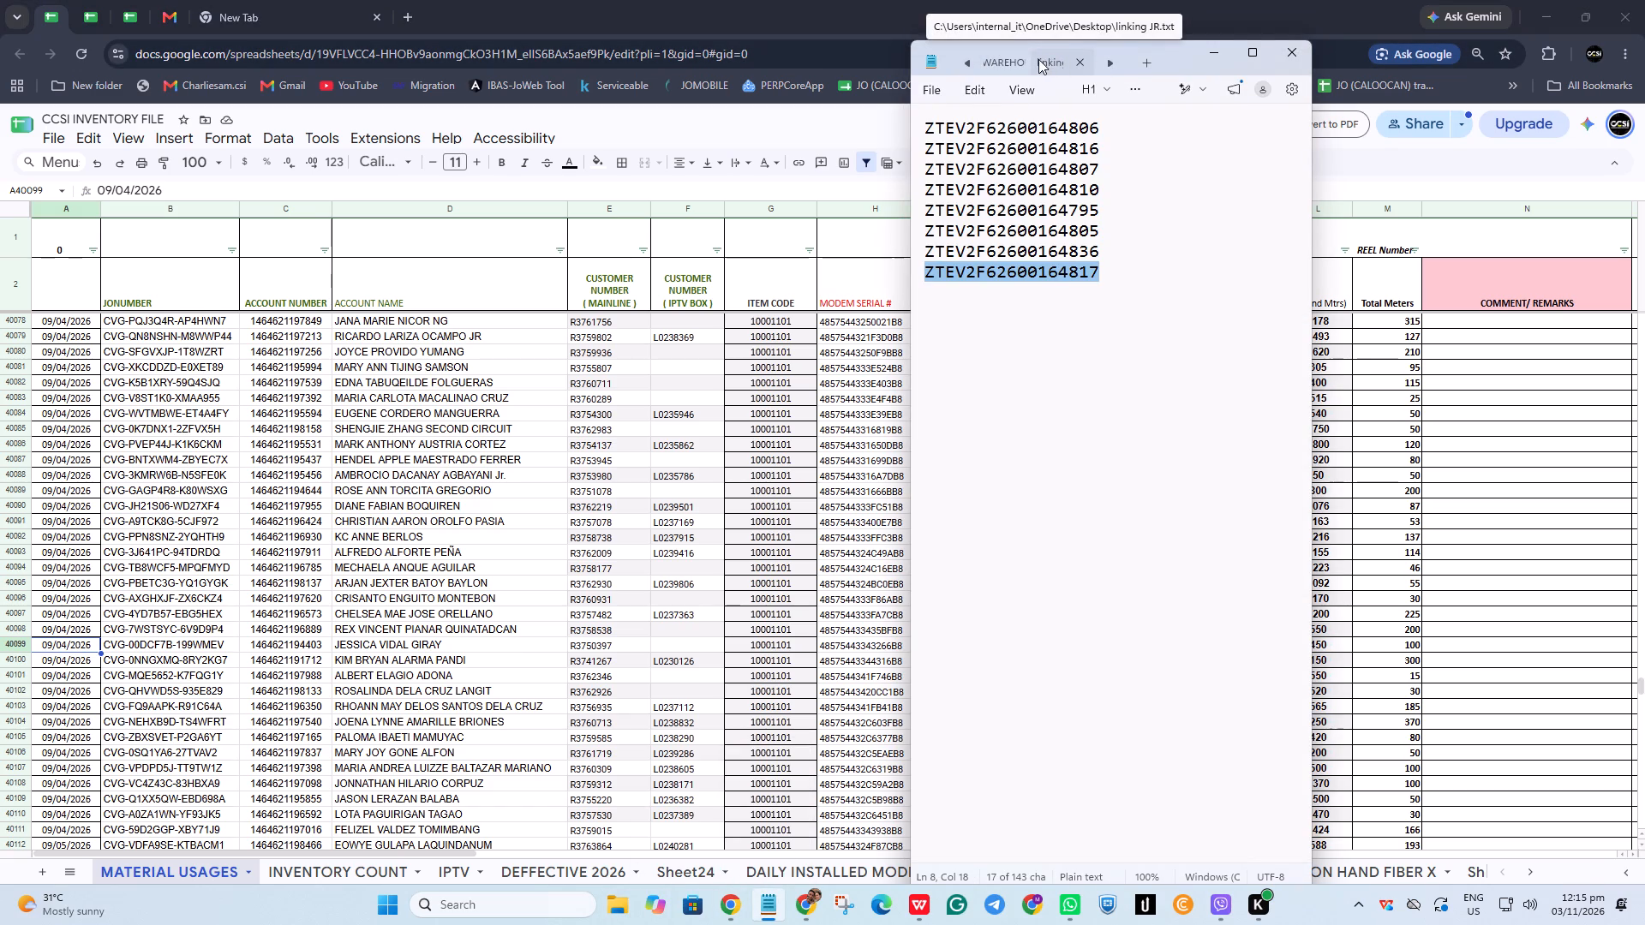
click(990, 61)
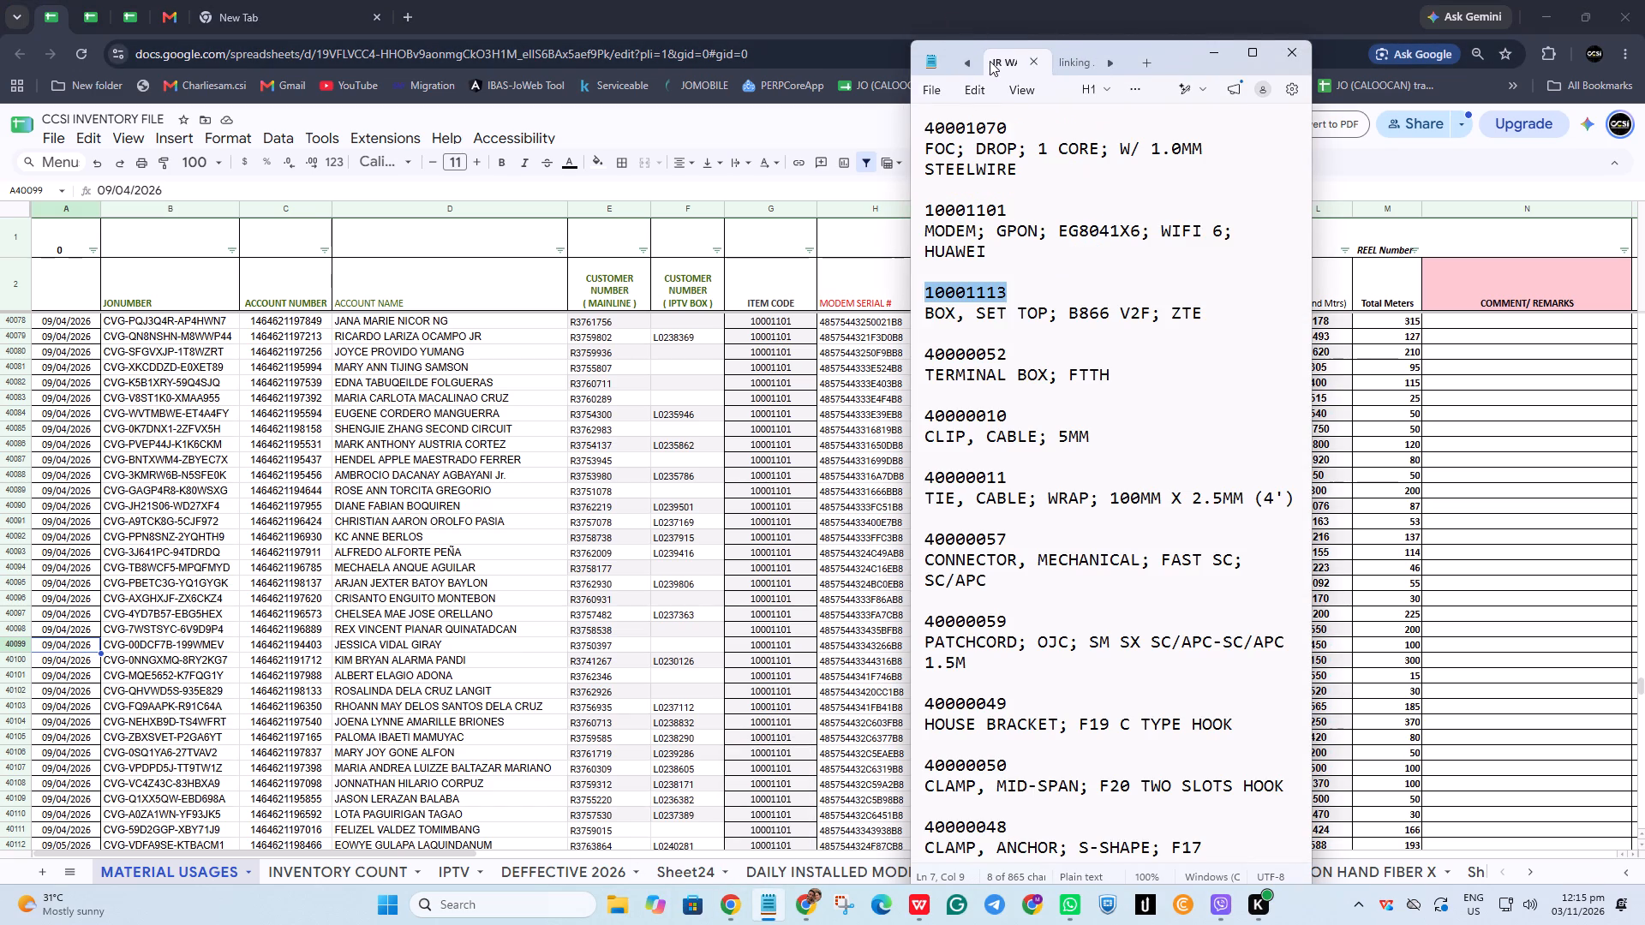
scroll(1016, 515, down, 12)
scroll(1044, 401, up, 2)
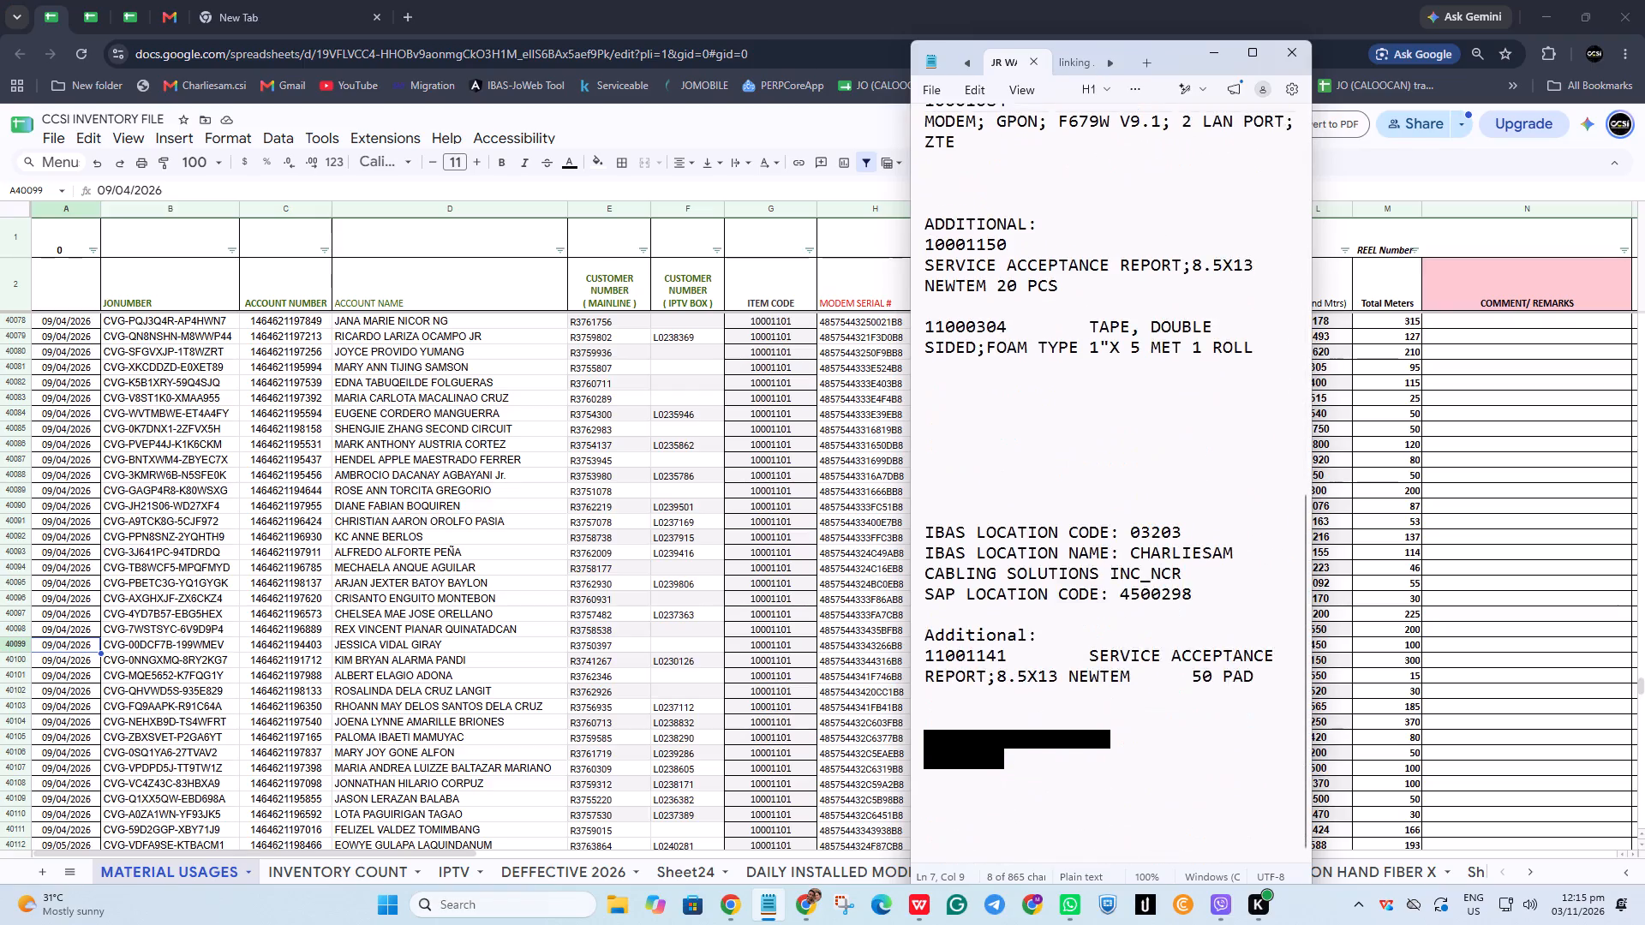
drag(1262, 513, 1259, 515)
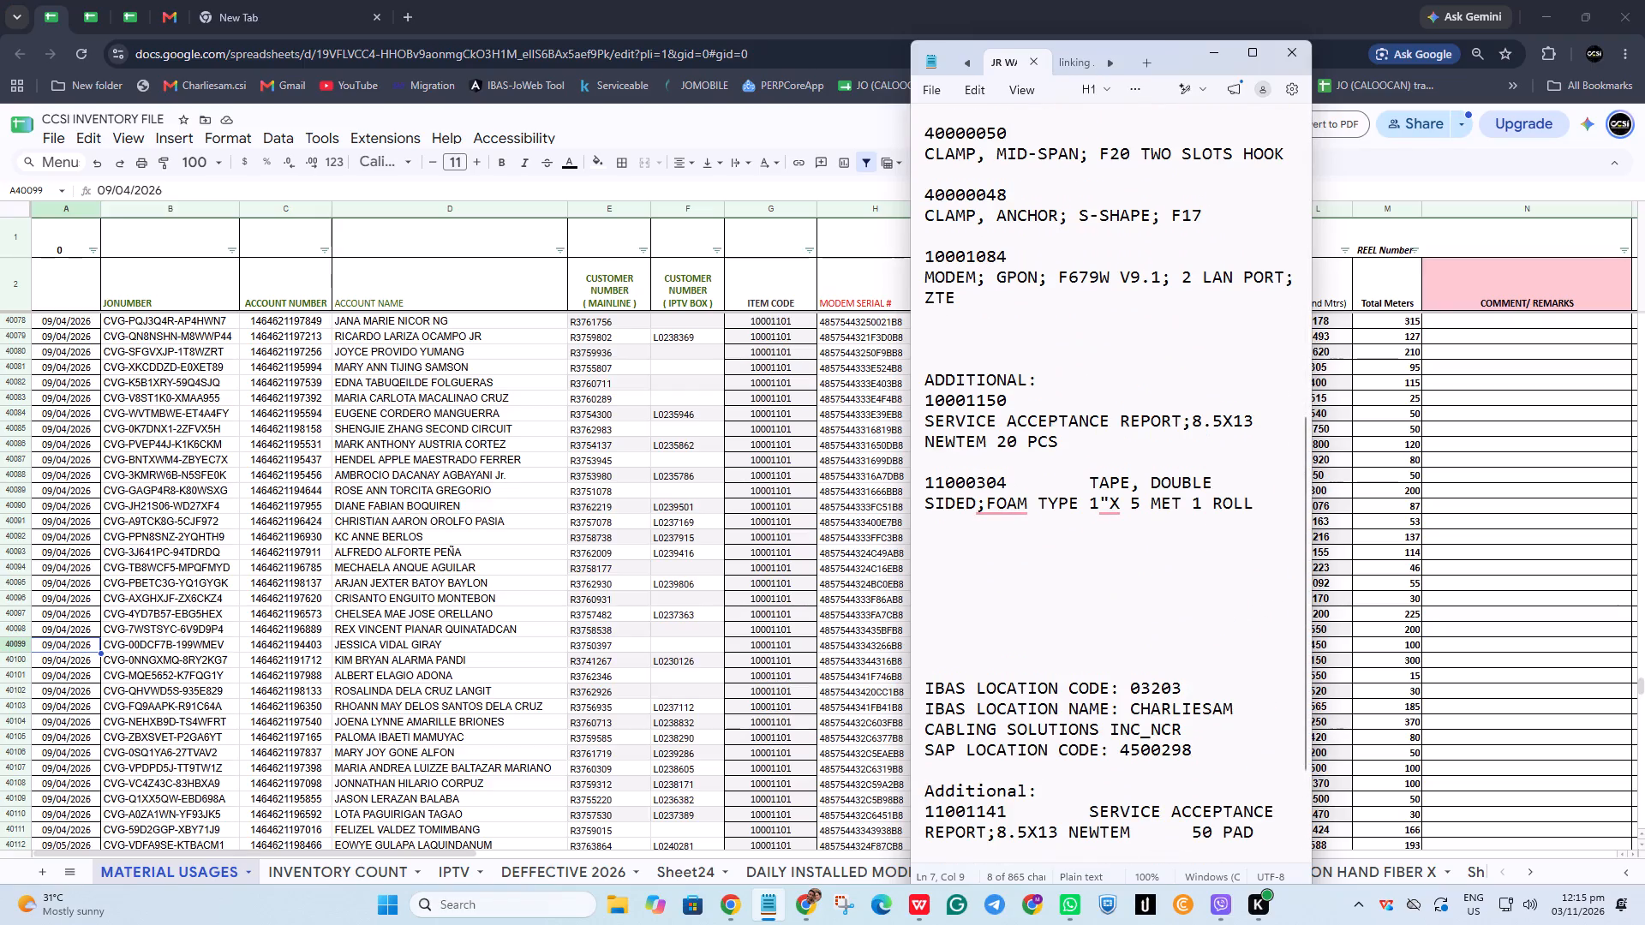
drag(1259, 515, 905, 433)
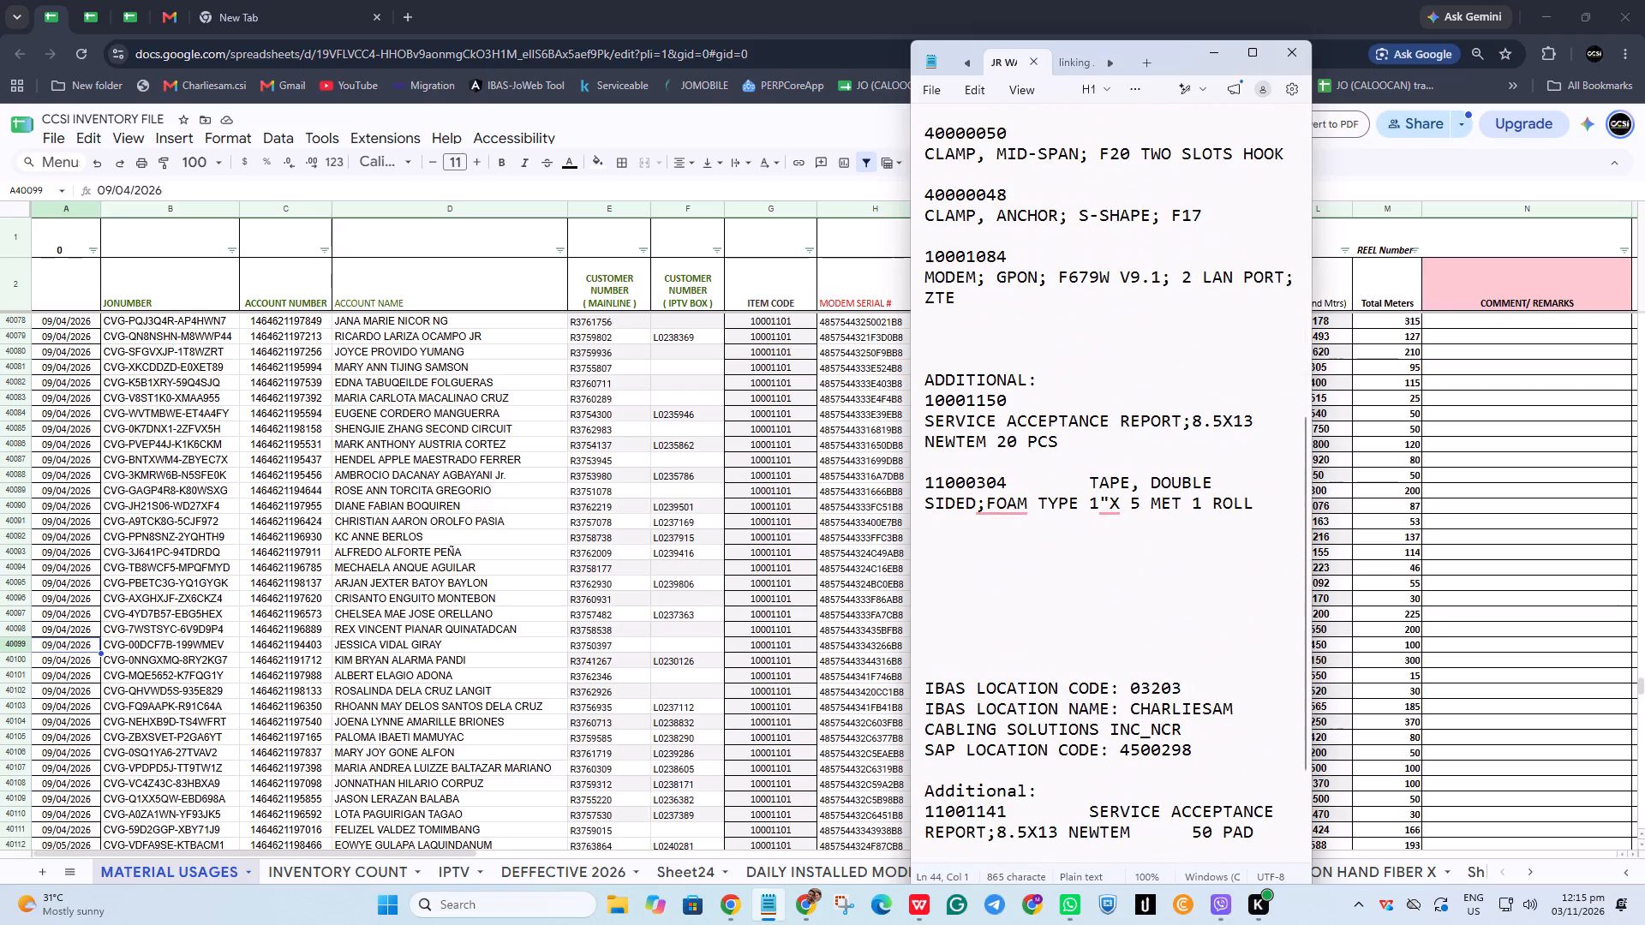
click(1016, 445)
drag(1259, 510, 930, 421)
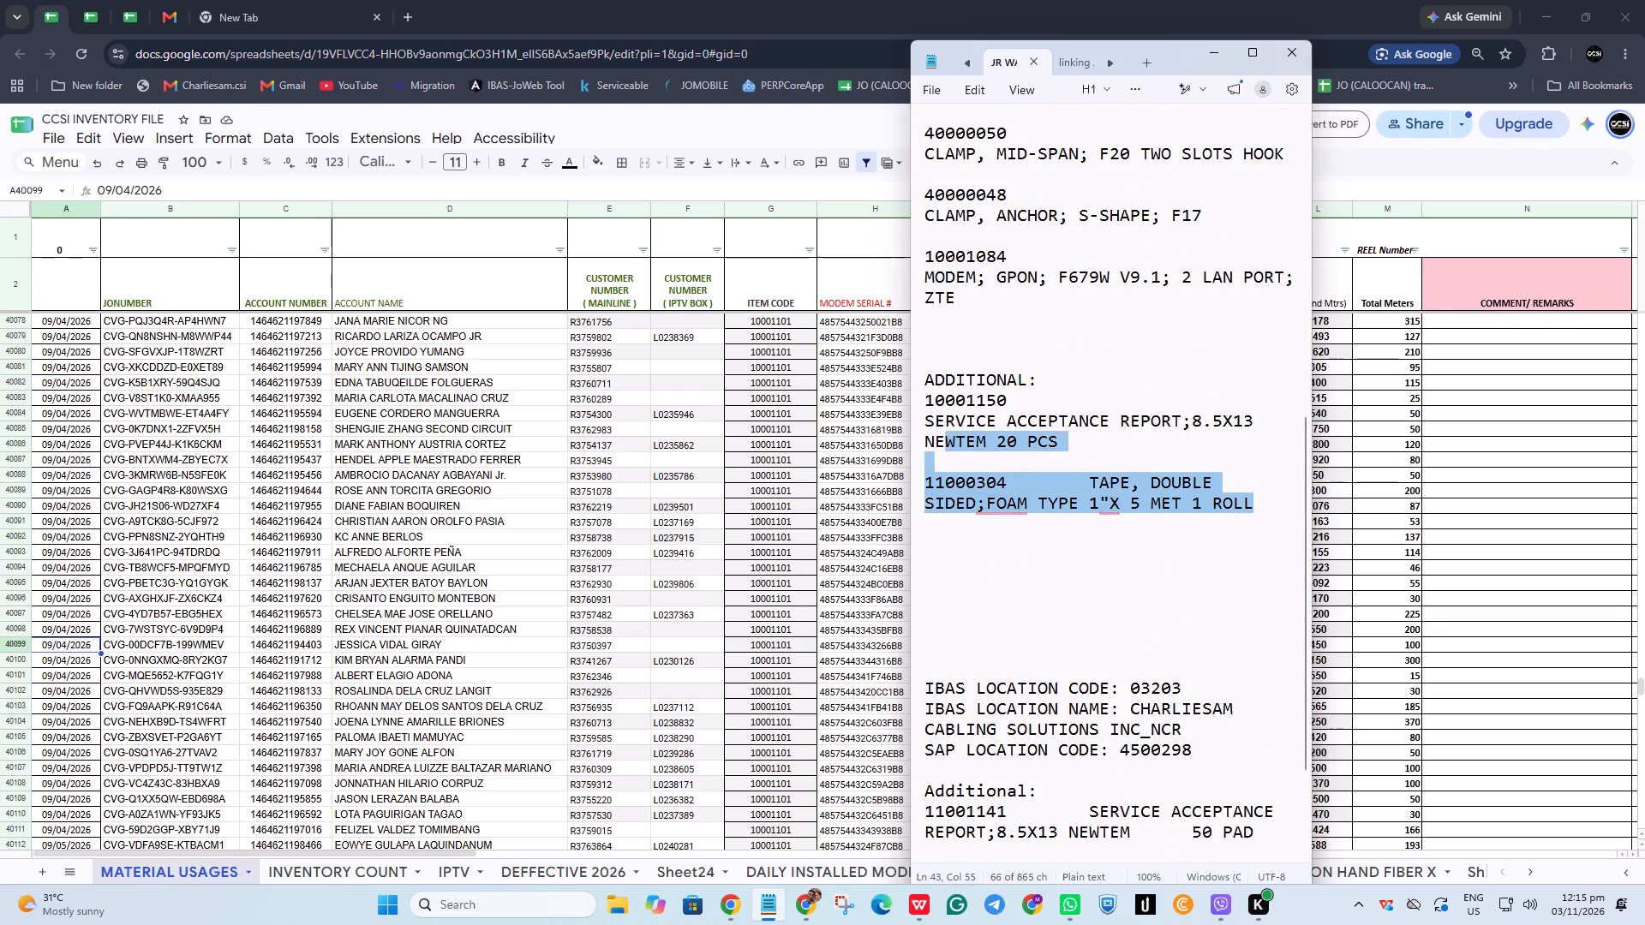
drag(930, 421, 899, 372)
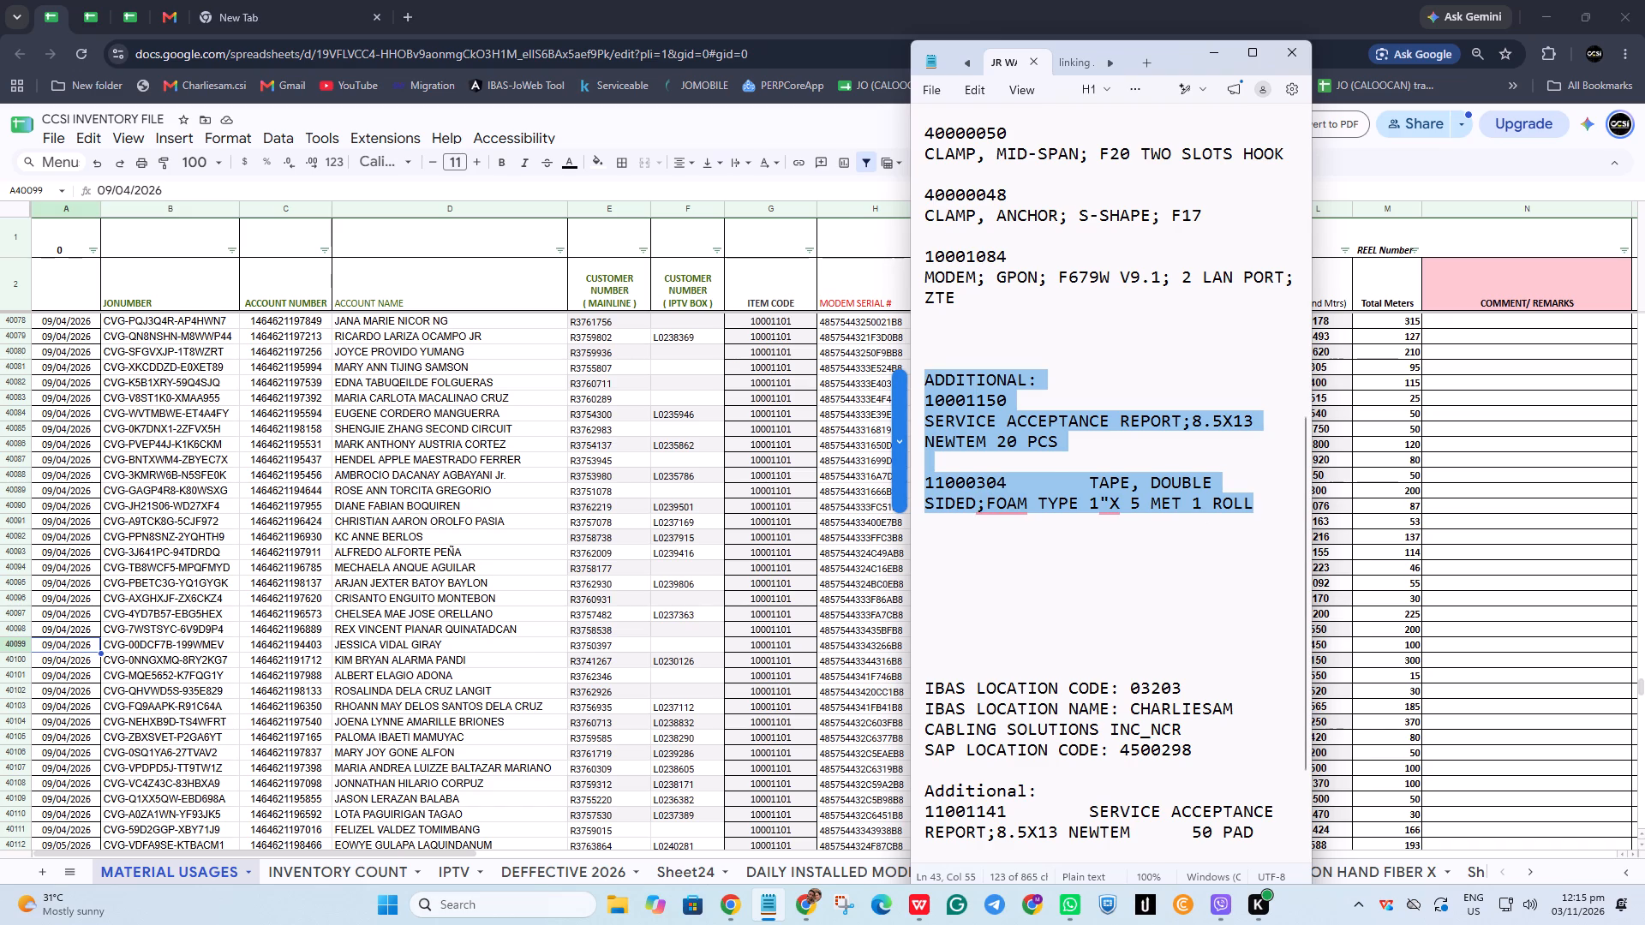
Return to the inventory spreadsheet in Chrome and locate where the 10/01/2026 records begin in the MATERIAL USAGES sheet.
click(1498, 623)
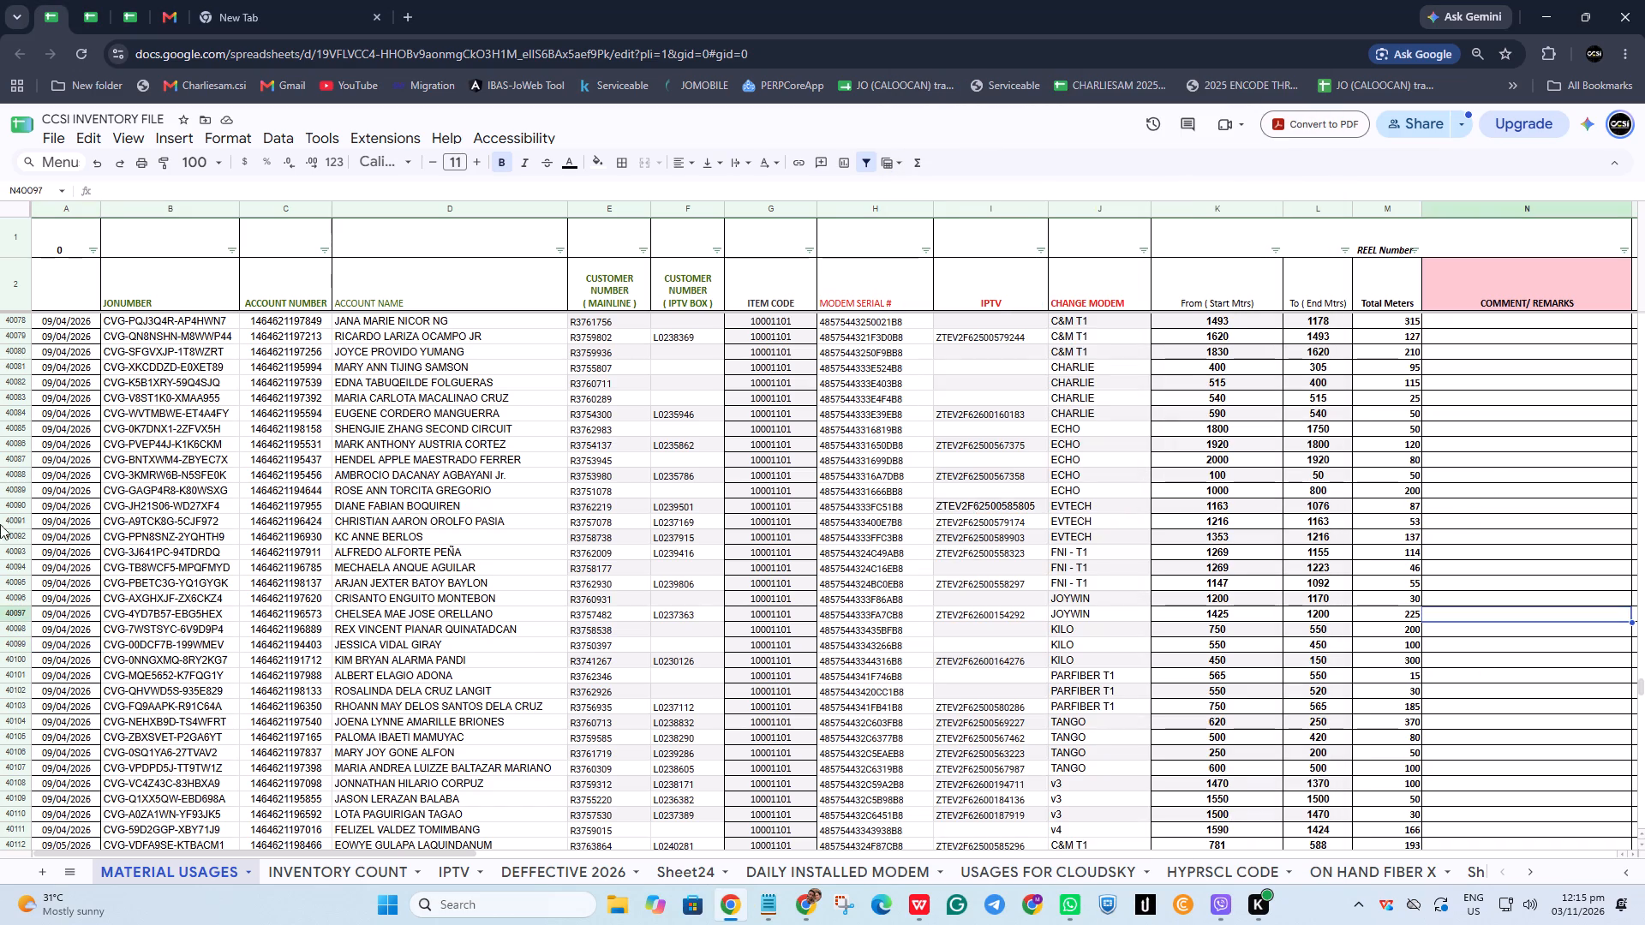
scroll(255, 588, down, 20)
scroll(255, 588, down, 12)
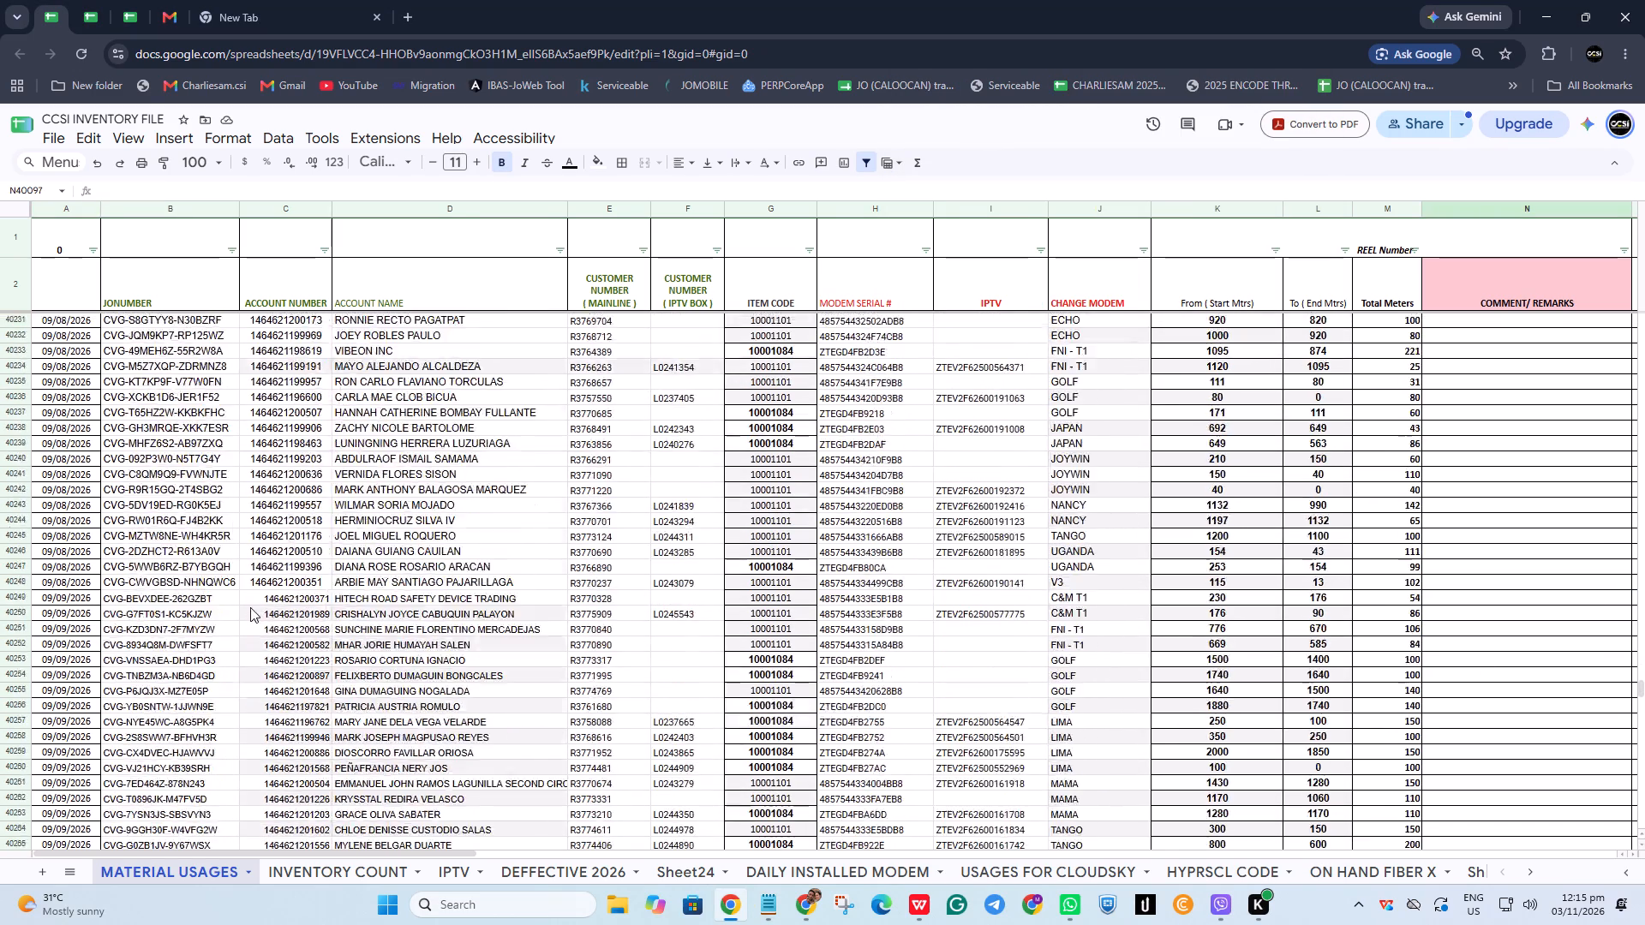
scroll(248, 595, down, 17)
scroll(258, 558, down, 18)
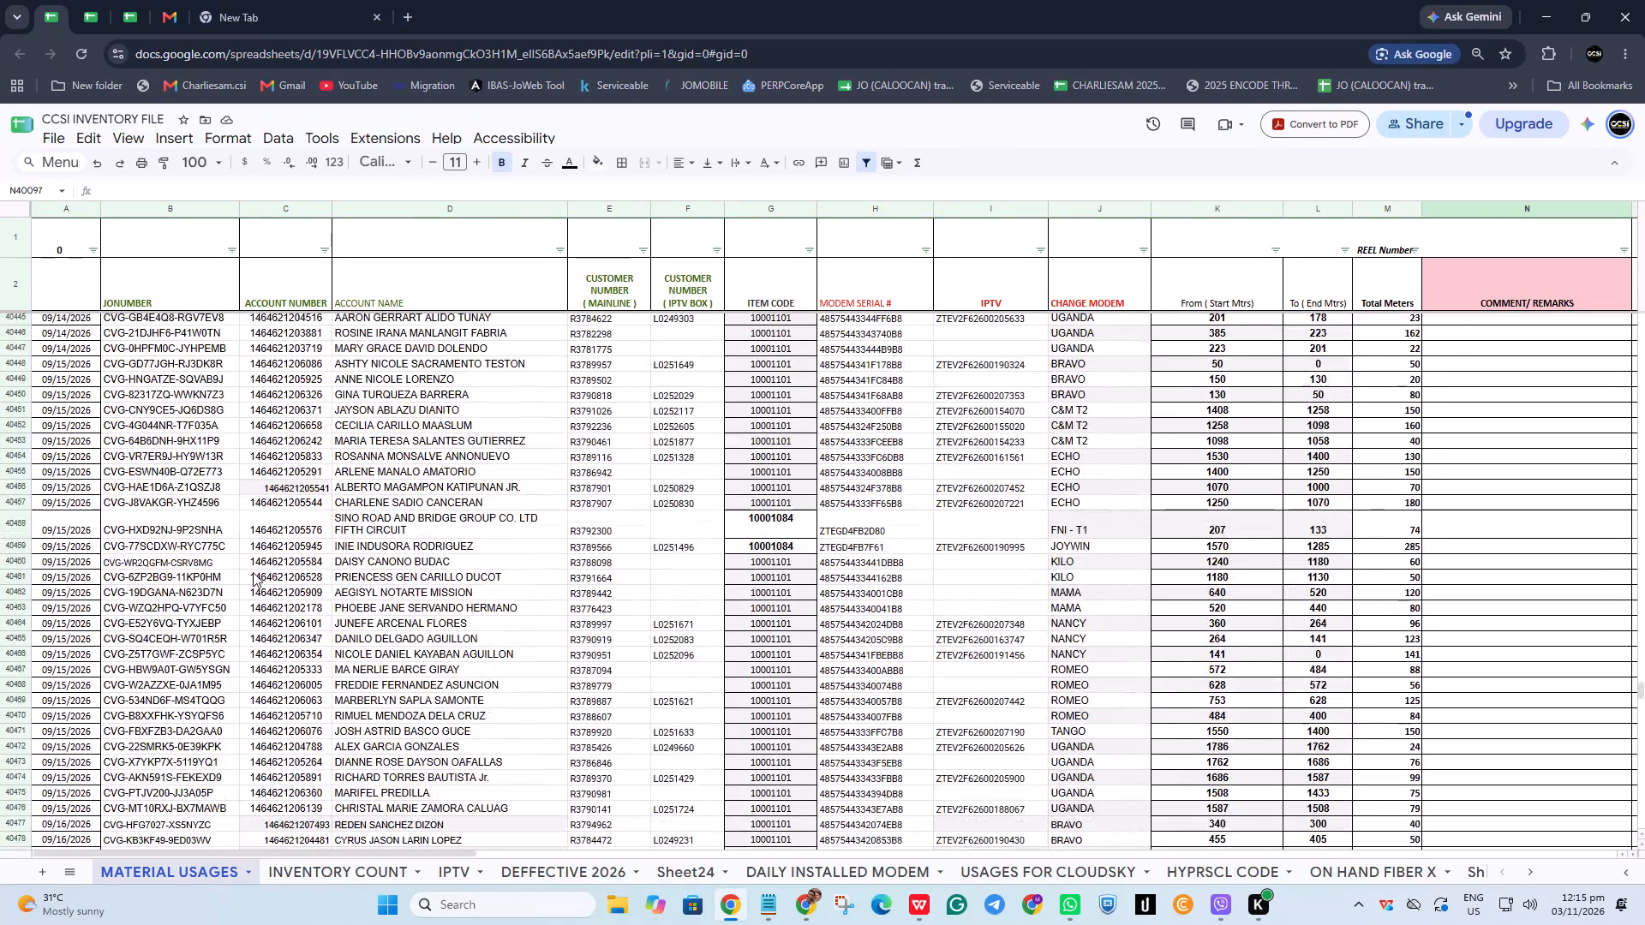
key(Page_Down)
key(Page_Down)
key(Page_Down)
key(Page_Down)
key(Page_Down)
key(Page_Down)
key(Page_Down)
key(Page_Down)
key(Page_Down)
key(Page_Down)
key(Page_Down)
key(Page_Down)
key(Page_Down)
key(Page_Down)
key(Page_Down)
key(Page_Down)
key(Page_Down)
key(Page_Down)
key(Page_Down)
key(Page_Down)
key(Page_Down)
key(Page_Down)
key(Page_Down)
key(Page_Down)
key(Page_Down)
key(Page_Down)
key(Page_Down)
key(Page_Down)
key(Page_Down)
key(Page_Down)
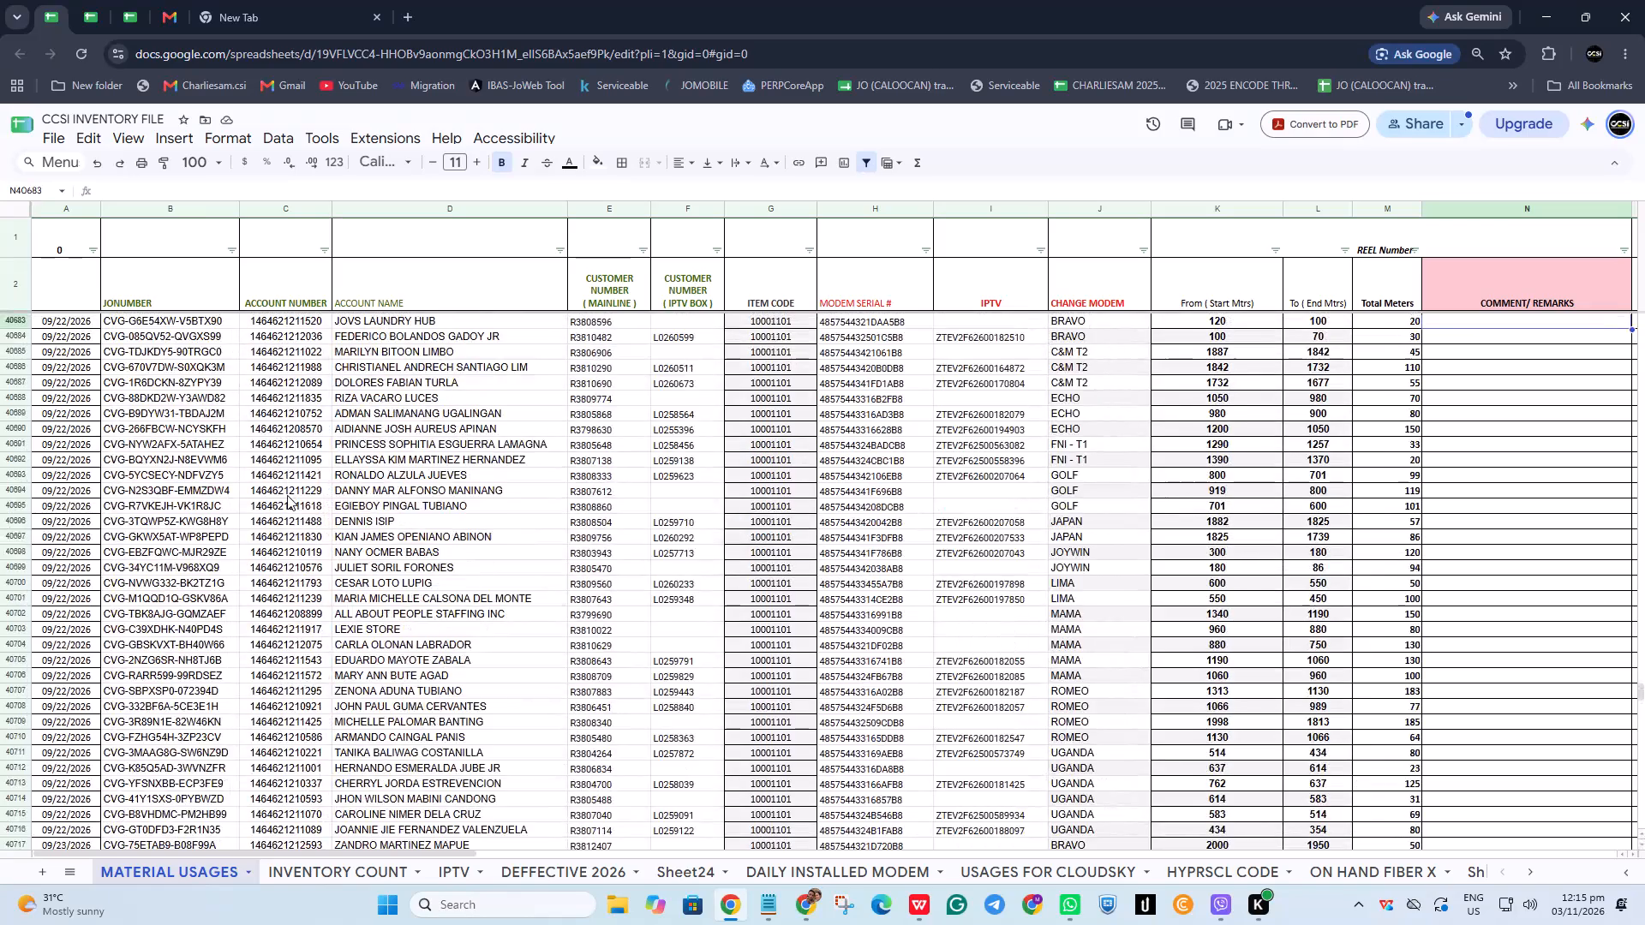
key(Page_Down)
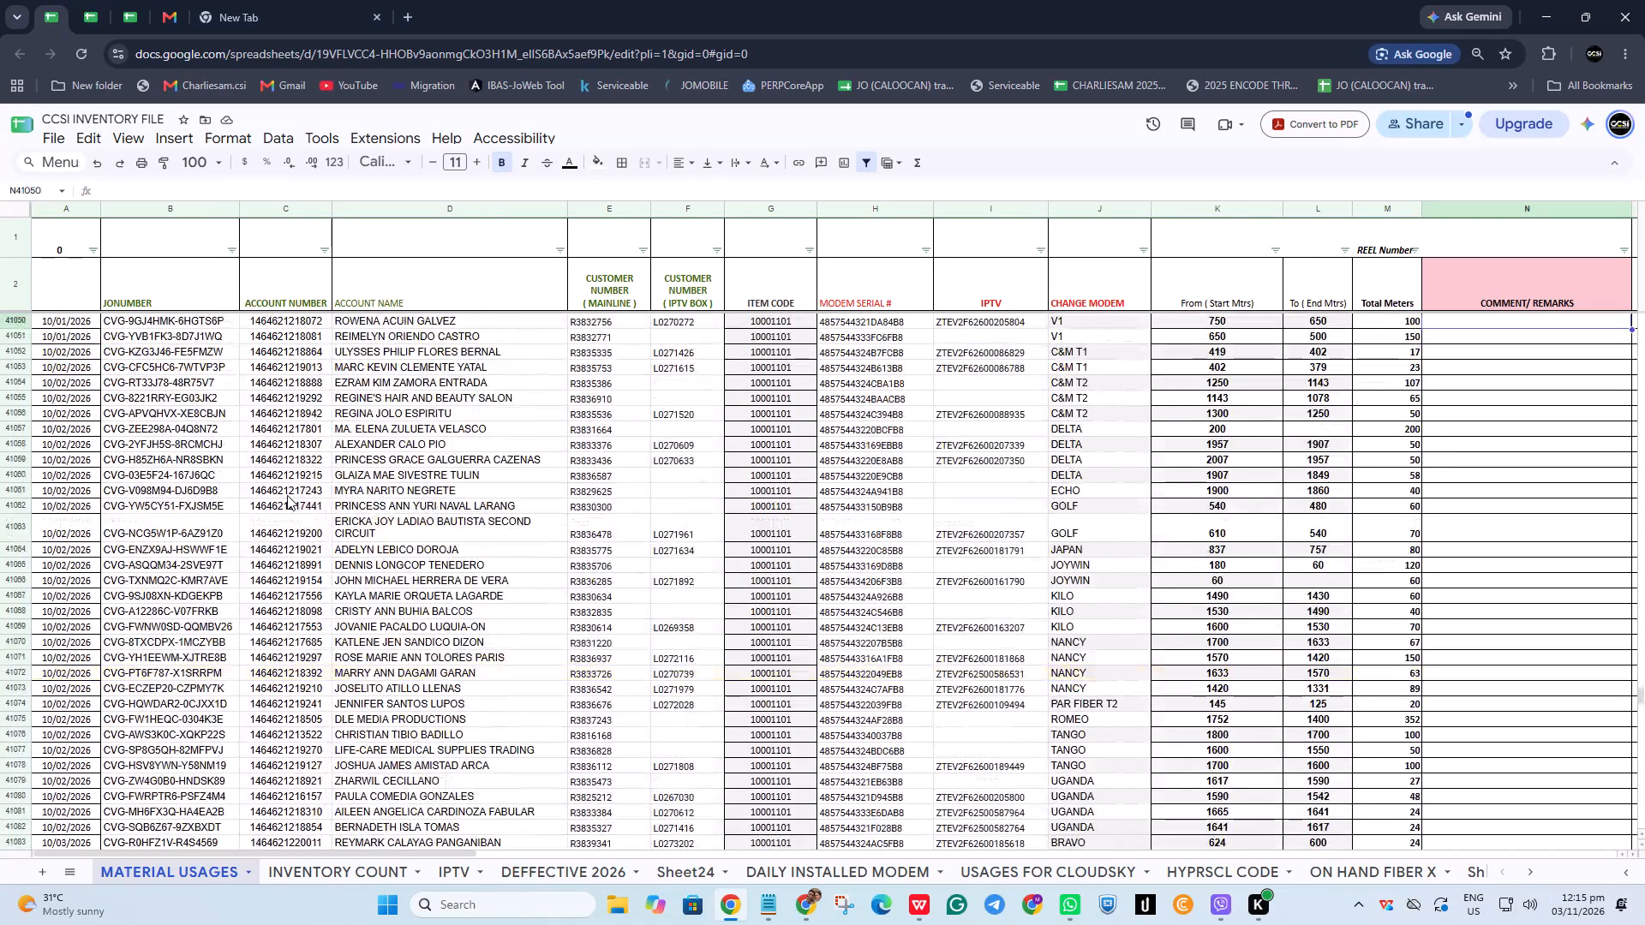
key(Page_Down)
key(Page_Down)
key(Page_Down)
key(Page_Down)
key(Page_Down)
key(Page_Down)
key(Page_Down)
key(Page_Down)
key(Page_Down)
key(Page_Down)
key(Page_Down)
key(Page_Down)
key(Page_Down)
key(Page_Down)
key(Page_Down)
key(Page_Down)
key(Page_Down)
key(Page_Down)
key(Page_Down)
key(Page_Down)
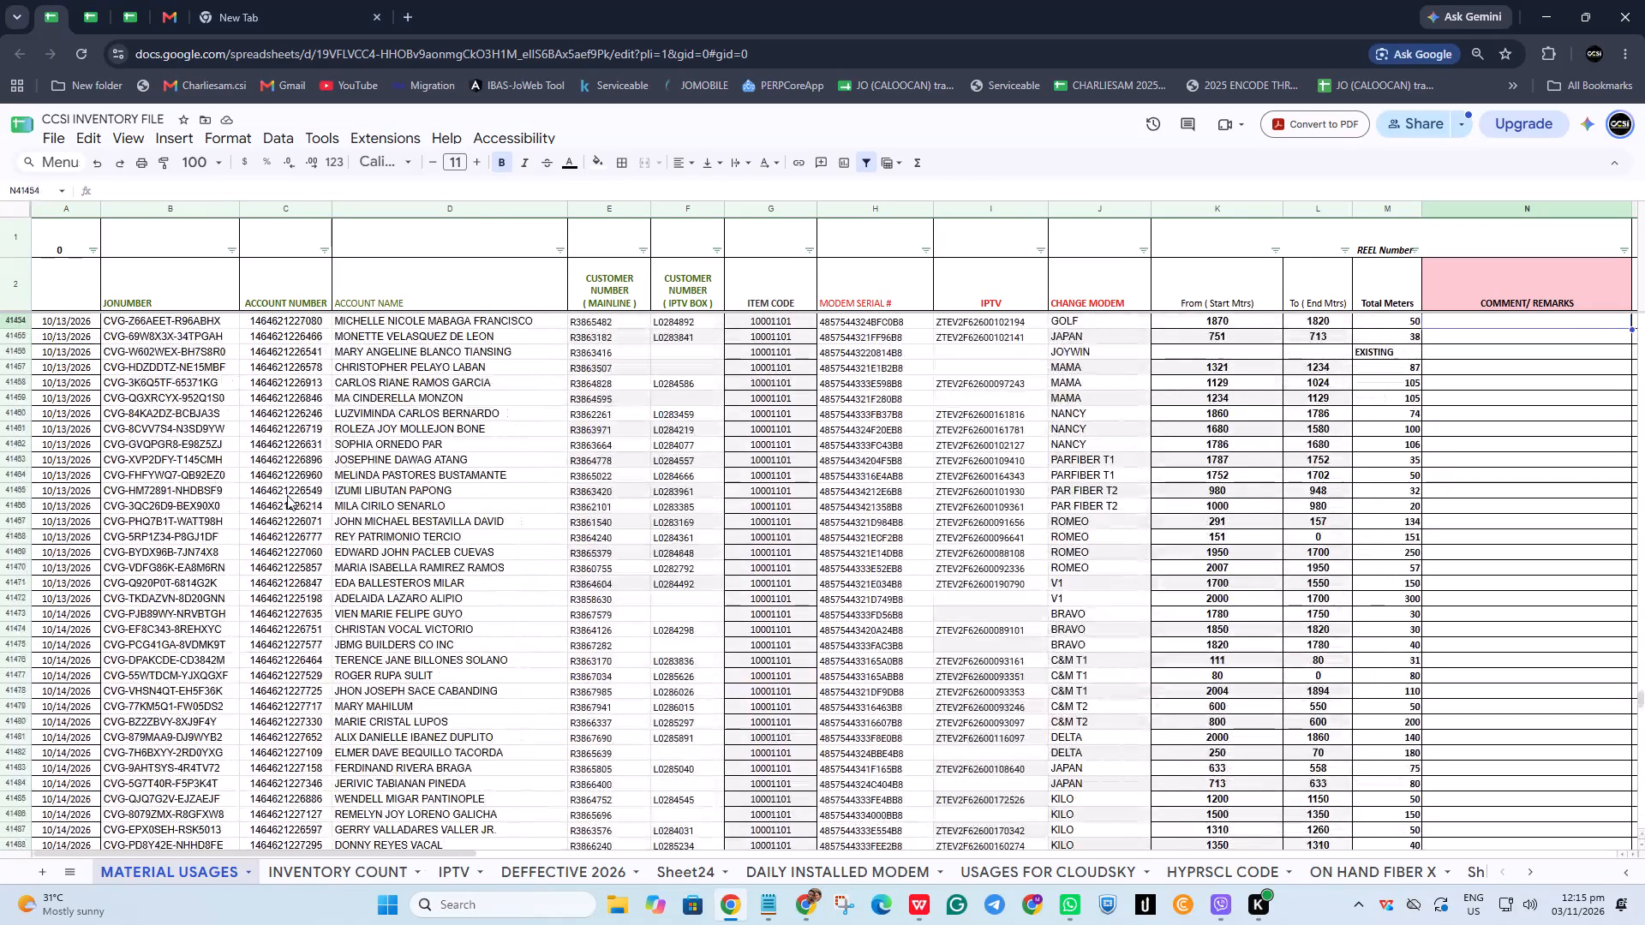
key(Page_Up)
key(Page_Up)
key(Page_Up)
key(Page_Up)
key(Page_Up)
key(Page_Up)
key(Page_Up)
key(Page_Up)
key(Page_Up)
key(Page_Up)
key(Page_Up)
key(Page_Up)
key(Page_Up)
key(Page_Up)
key(Page_Up)
key(Page_Up)
key(Page_Up)
key(Page_Up)
key(Page_Up)
key(Page_Up)
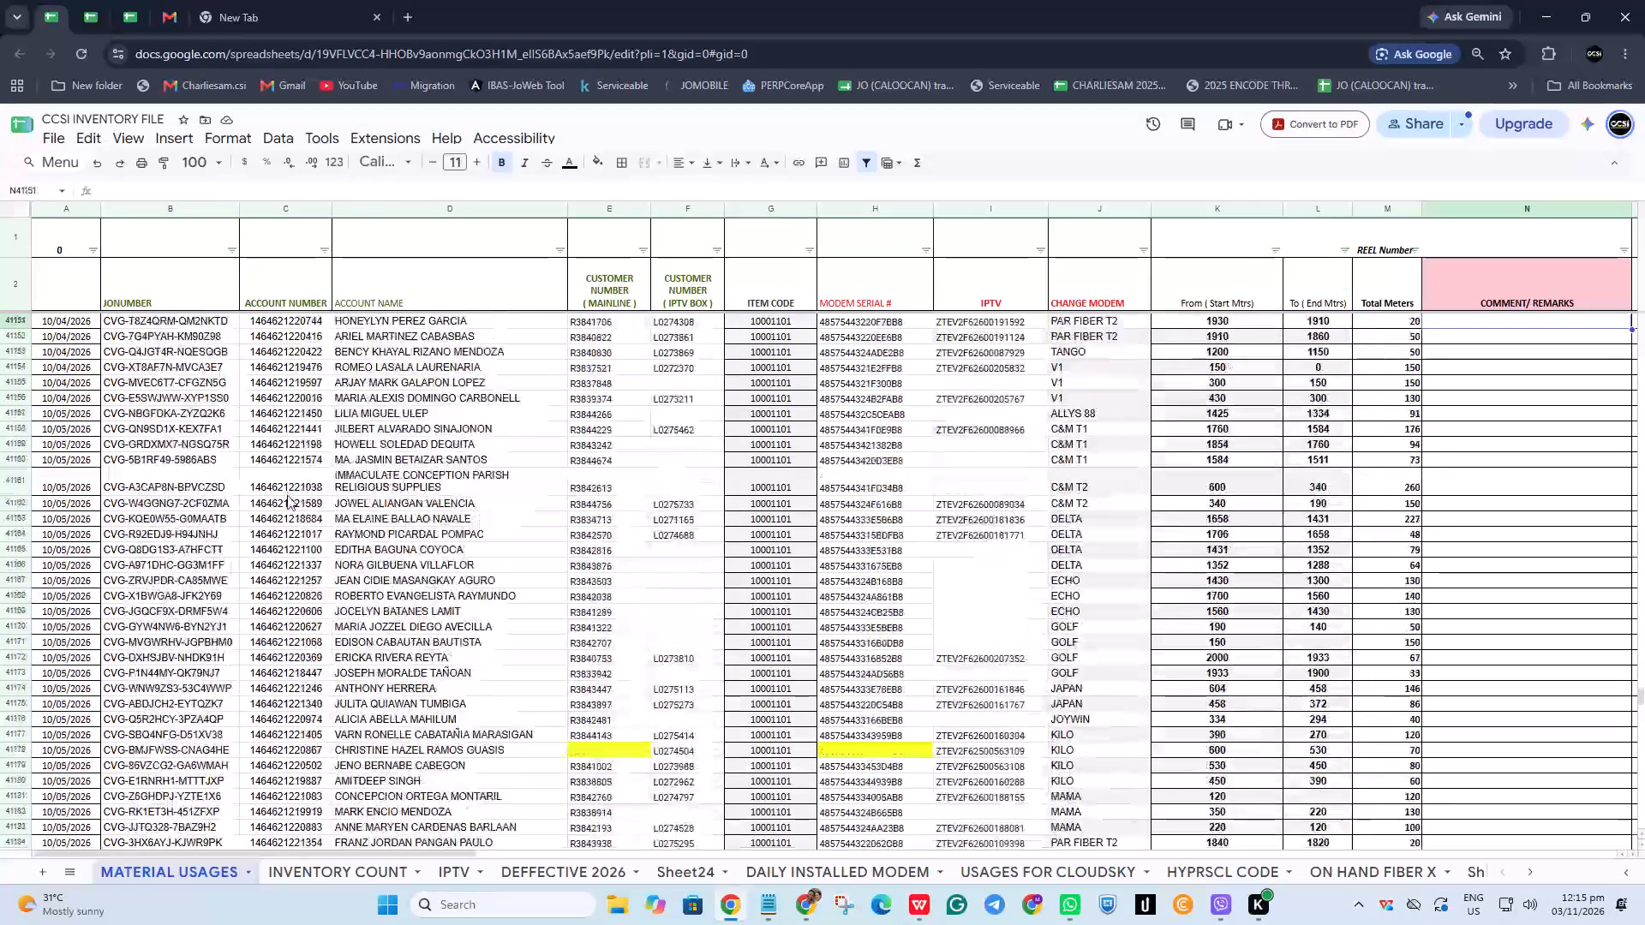
key(Page_Down)
key(Page_Down)
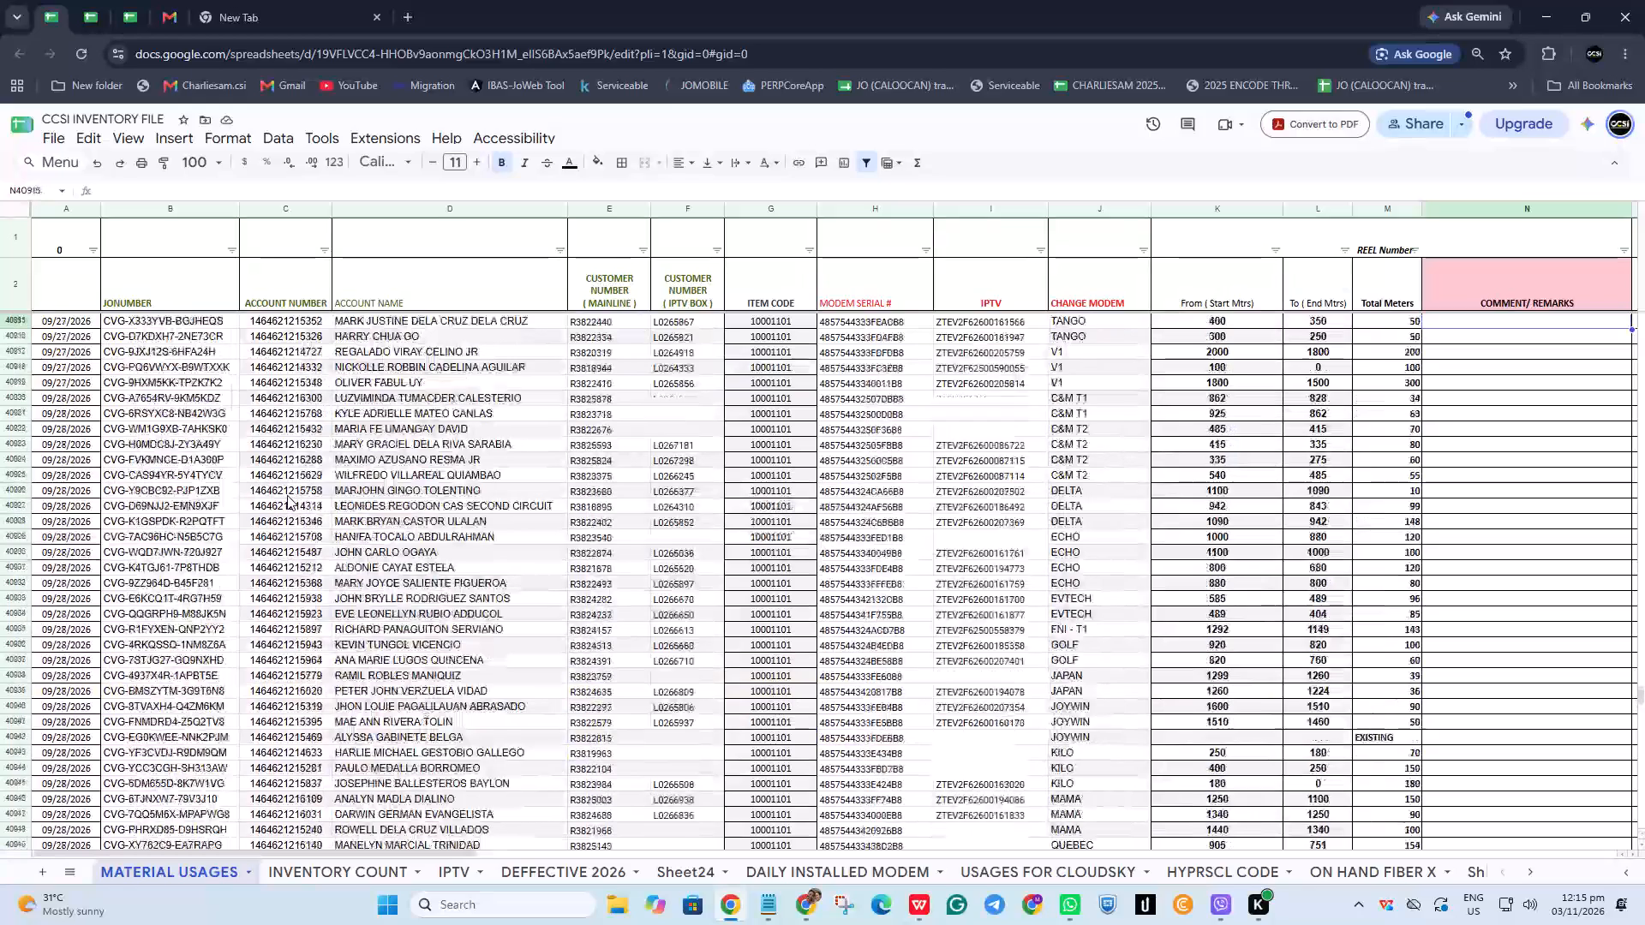
key(Page_Down)
key(Page_Down)
key(Page_Down)
key(Page_Down)
key(Page_Up)
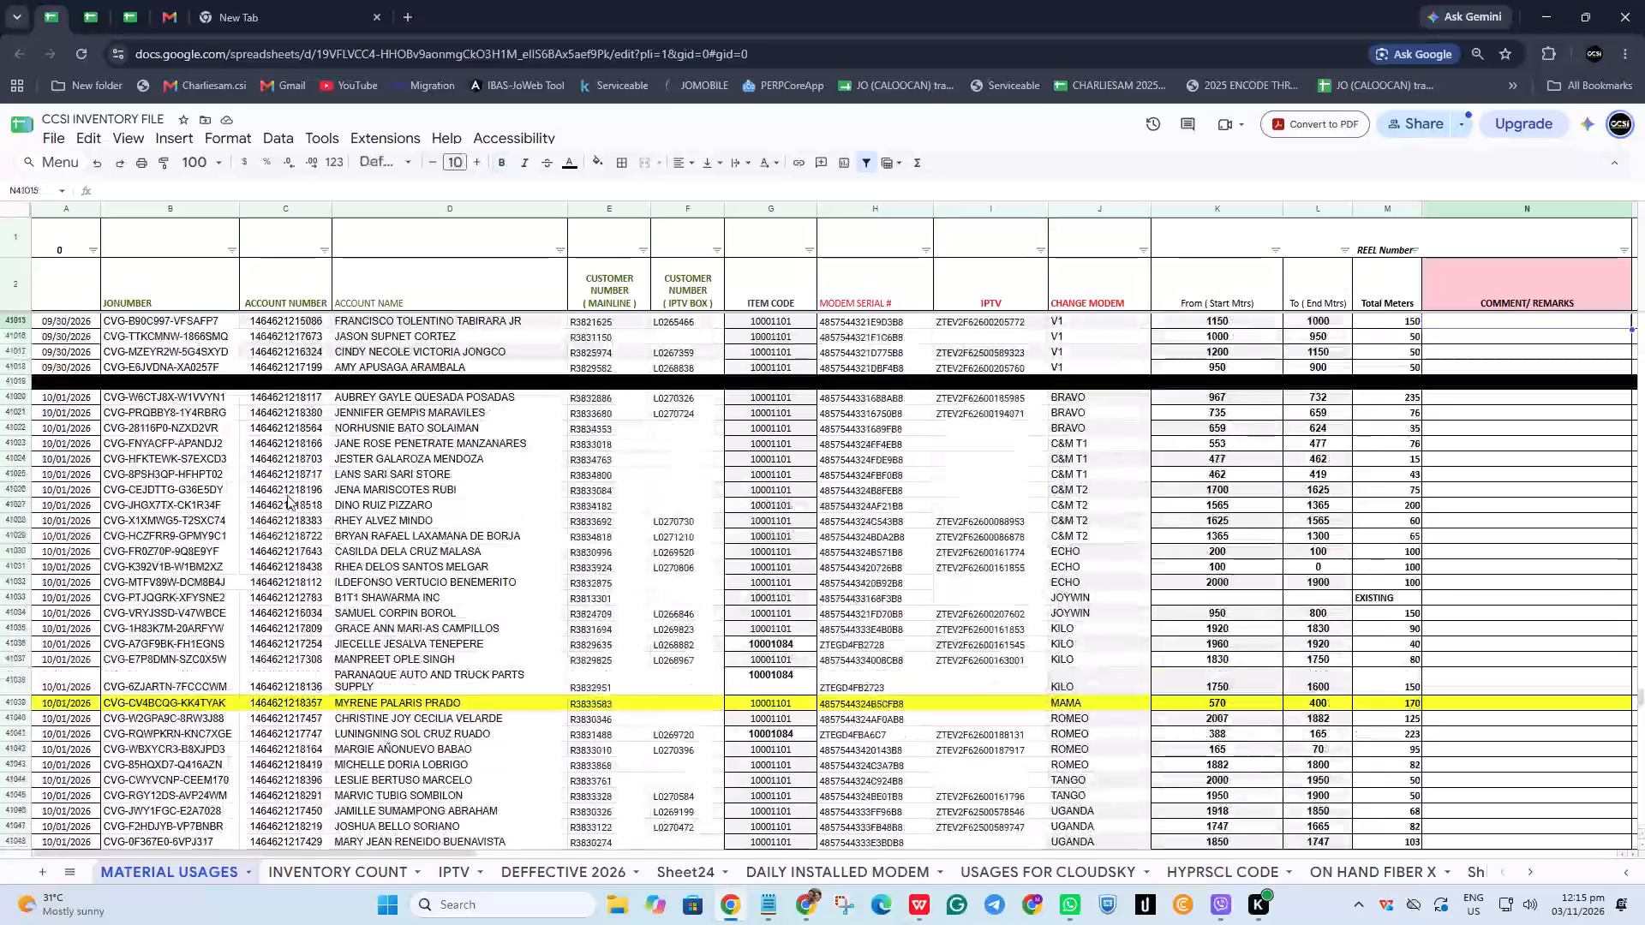
Examine the 10/01/2026 records down to the yellow-highlighted MAMA row 41039 and review that row across its columns.
key(Down)
key(Down)
key(Down)
key(Down)
key(Down)
key(Down)
key(Down)
key(Down)
key(Down)
key(Down)
key(Down)
key(Down)
key(Down)
key(Down)
key(Down)
key(Down)
key(Down)
key(Down)
key(Down)
key(Down)
key(Left)
key(Left)
key(Left)
key(Left)
key(Left)
key(Left)
key(Left)
key(Left)
key(Left)
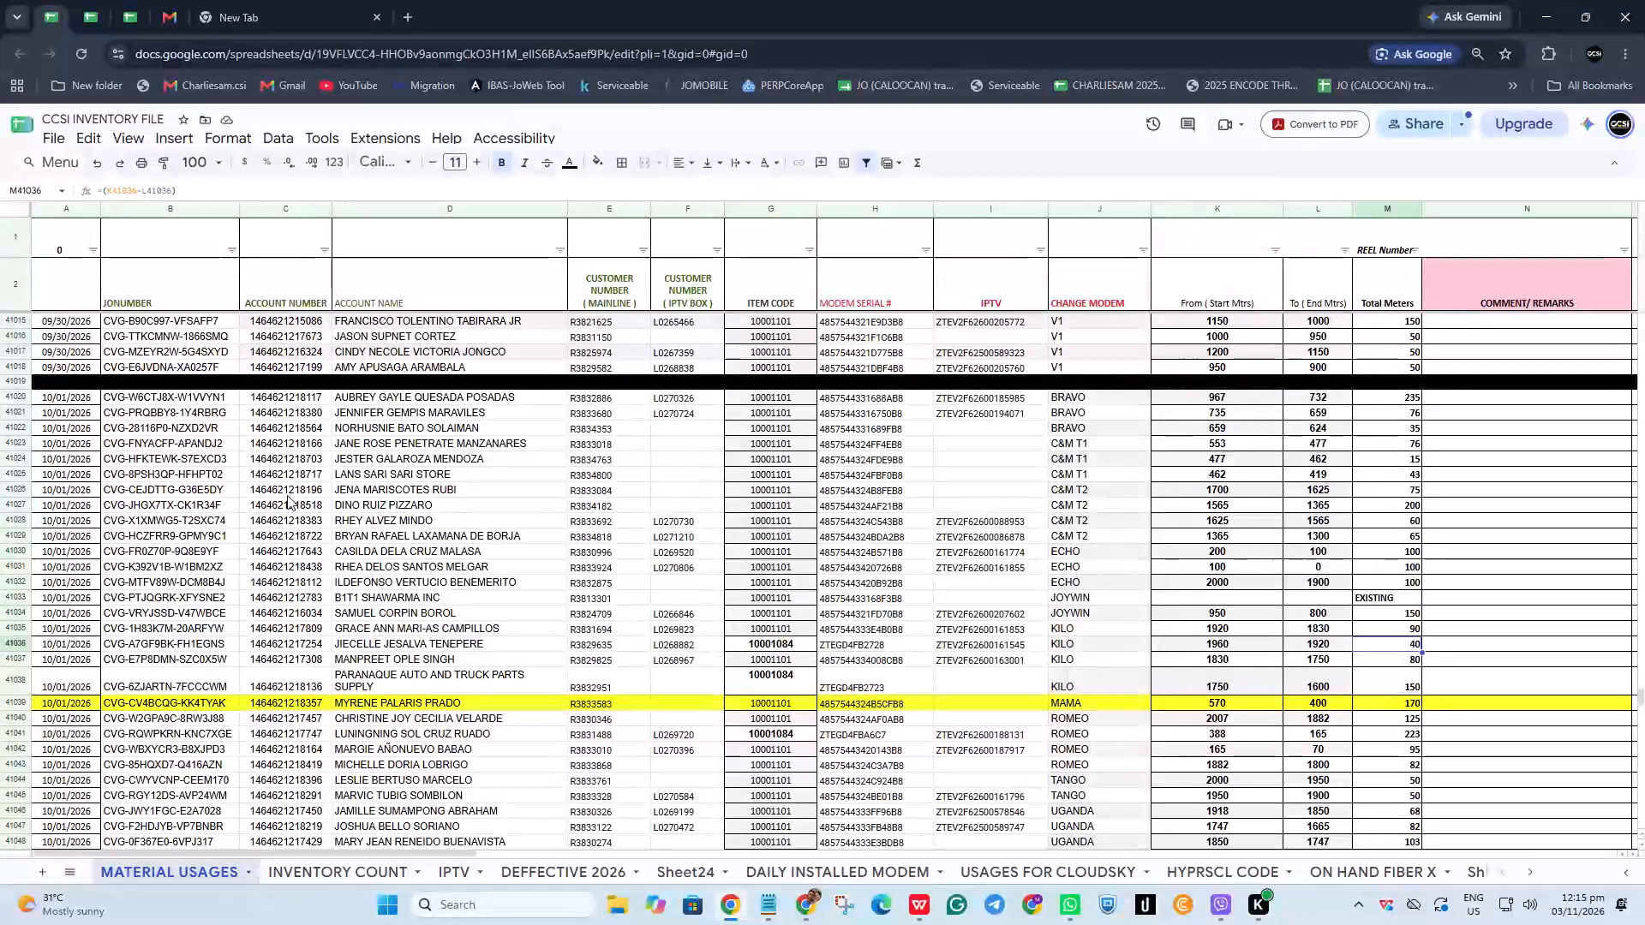
key(Down)
key(Down)
key(Down)
key(Right)
key(Right)
key(Right)
key(Right)
key(Right)
key(Right)
key(Right)
key(Right)
key(Right)
key(Right)
key(Right)
key(Right)
key(Right)
key(Right)
key(Right)
key(Right)
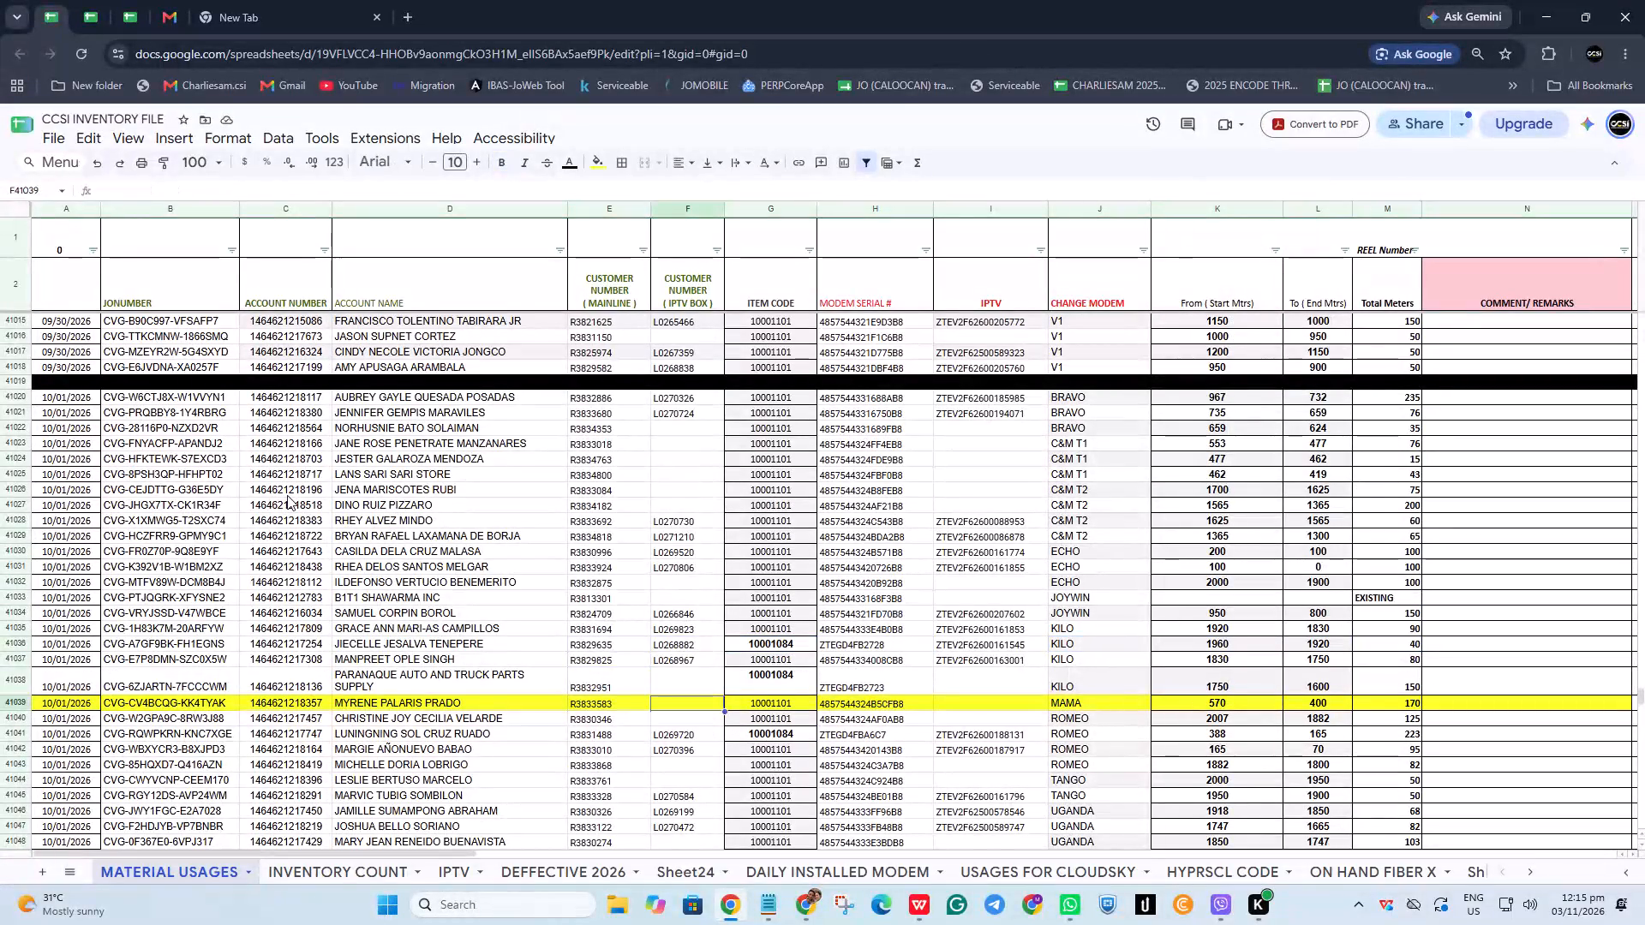
key(Left)
key(Left)
key(Left)
key(Left)
key(Left)
key(Left)
key(Left)
key(Left)
key(Left)
key(Left)
key(Left)
key(Left)
key(Left)
key(Left)
key(Left)
key(Left)
key(Left)
key(Left)
key(Left)
key(Left)
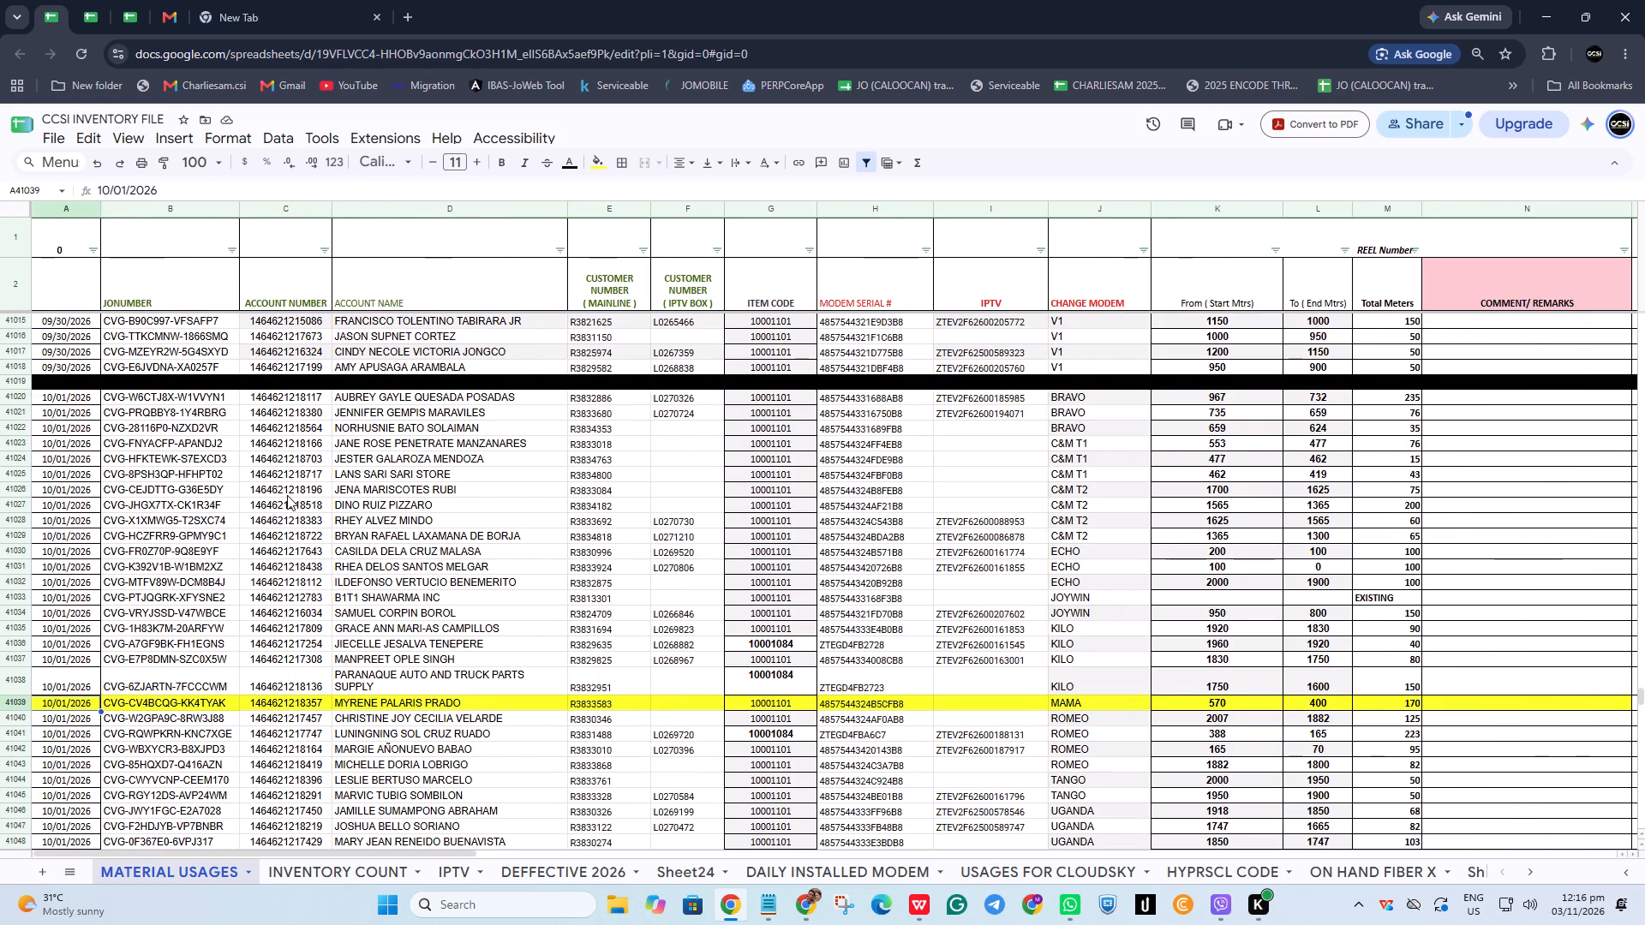
Go down the JONUMBER column of the MATERIAL USAGES sheet, examining the records from 10/01/2026 through 10/08/2026.
key(Right)
key(Down)
key(Down)
key(Down)
key(Down)
key(Down)
key(Down)
key(Down)
key(Down)
key(Down)
key(Down)
key(Down)
key(Down)
key(Down)
key(Down)
key(Down)
key(Down)
key(Down)
key(Down)
key(Down)
key(Down)
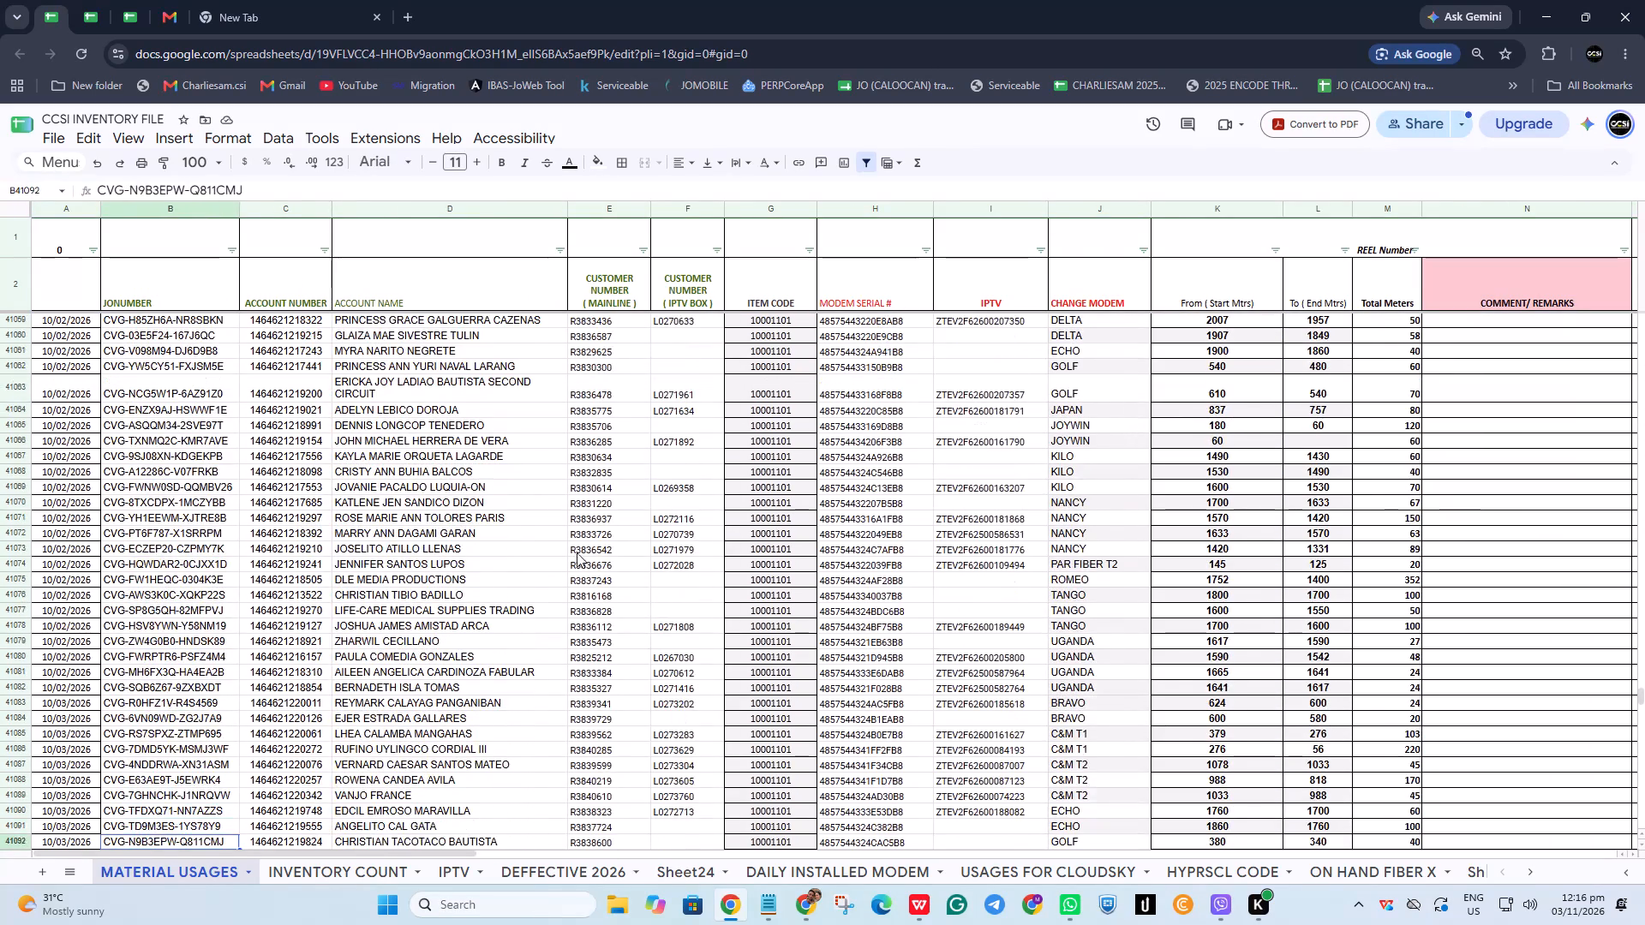
key(Down)
key(Down)
key(Down)
key(Down)
key(Down)
key(Down)
key(Down)
key(Down)
key(Down)
key(Down)
key(Down)
key(Down)
key(Down)
key(Down)
key(Down)
key(Down)
key(Down)
key(Down)
key(Down)
key(Down)
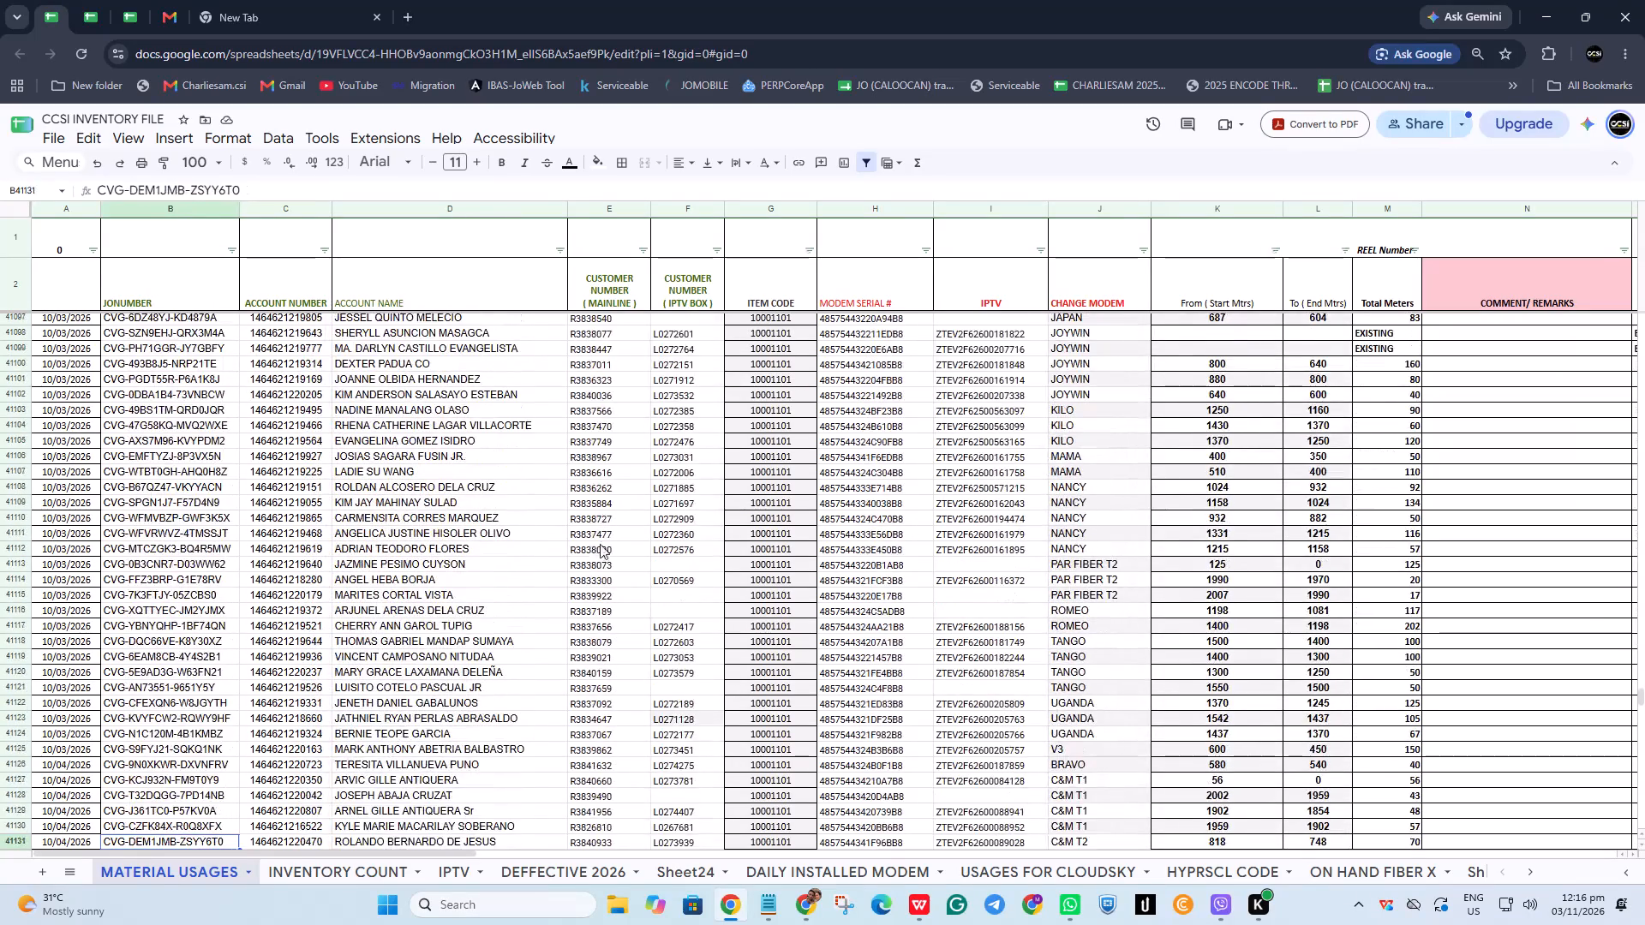
key(Down)
key(Down)
key(Down)
key(Down)
key(Down)
key(Down)
key(Down)
key(Down)
key(Down)
key(Down)
key(Down)
key(Down)
key(Down)
key(Down)
key(Down)
key(Down)
key(Down)
key(Down)
key(Down)
key(Down)
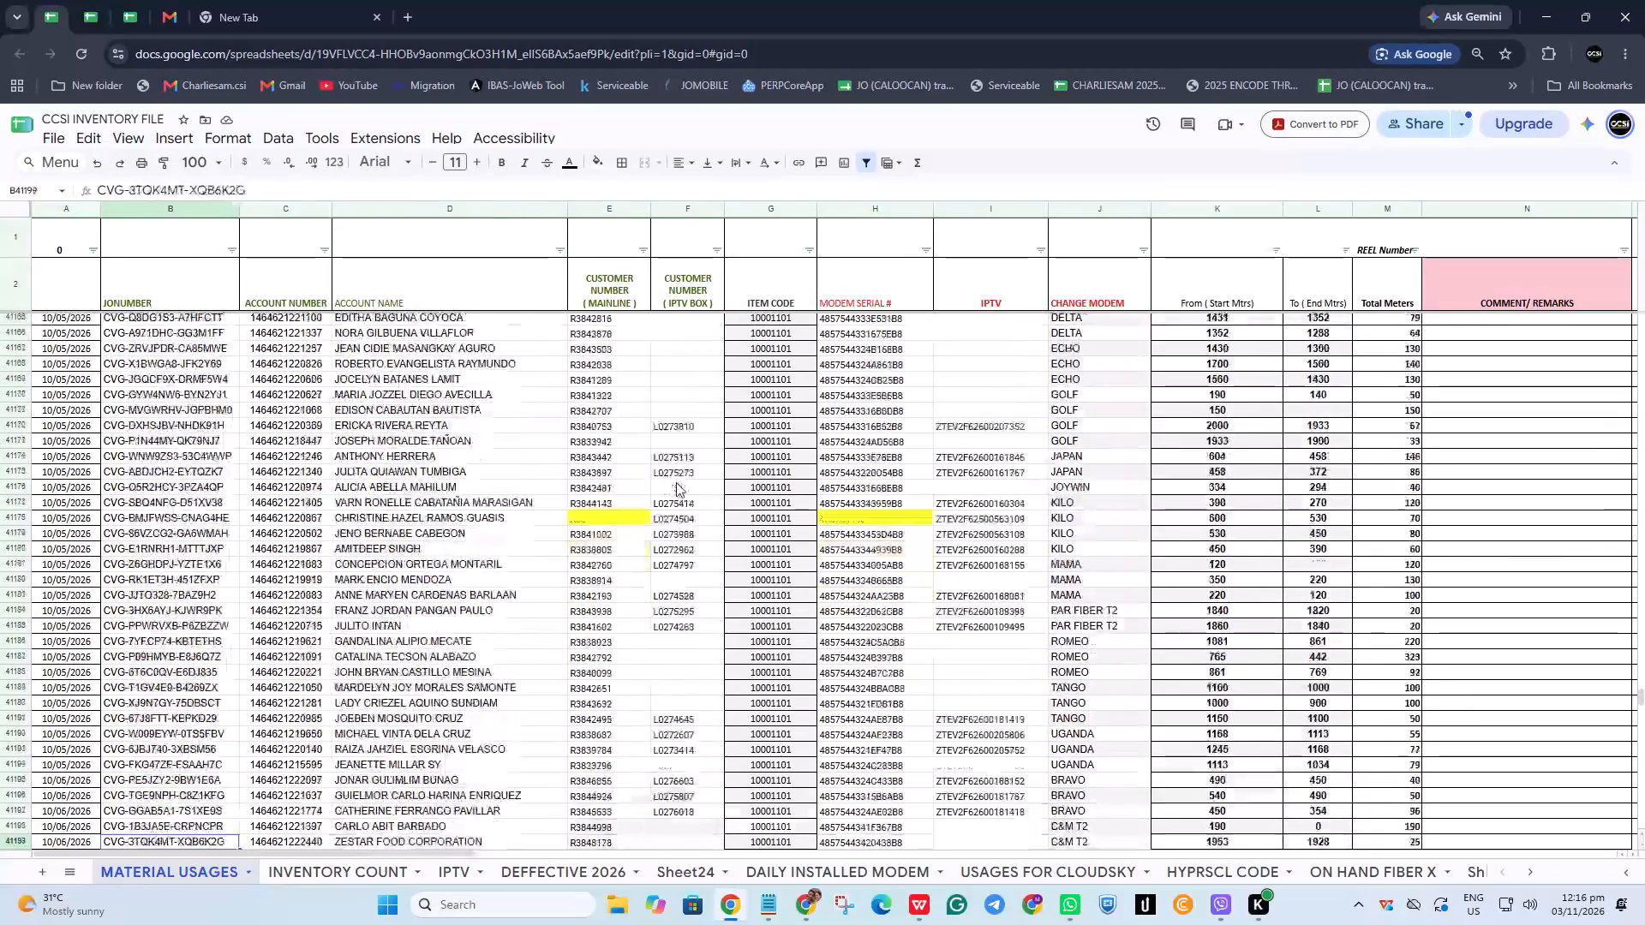
key(Down)
key(Down)
key(Down)
key(Down)
key(Down)
key(Down)
key(Down)
key(Down)
key(Down)
key(Down)
key(Down)
key(Down)
key(Down)
key(Down)
key(Down)
key(Down)
key(Down)
key(Down)
key(Down)
key(Down)
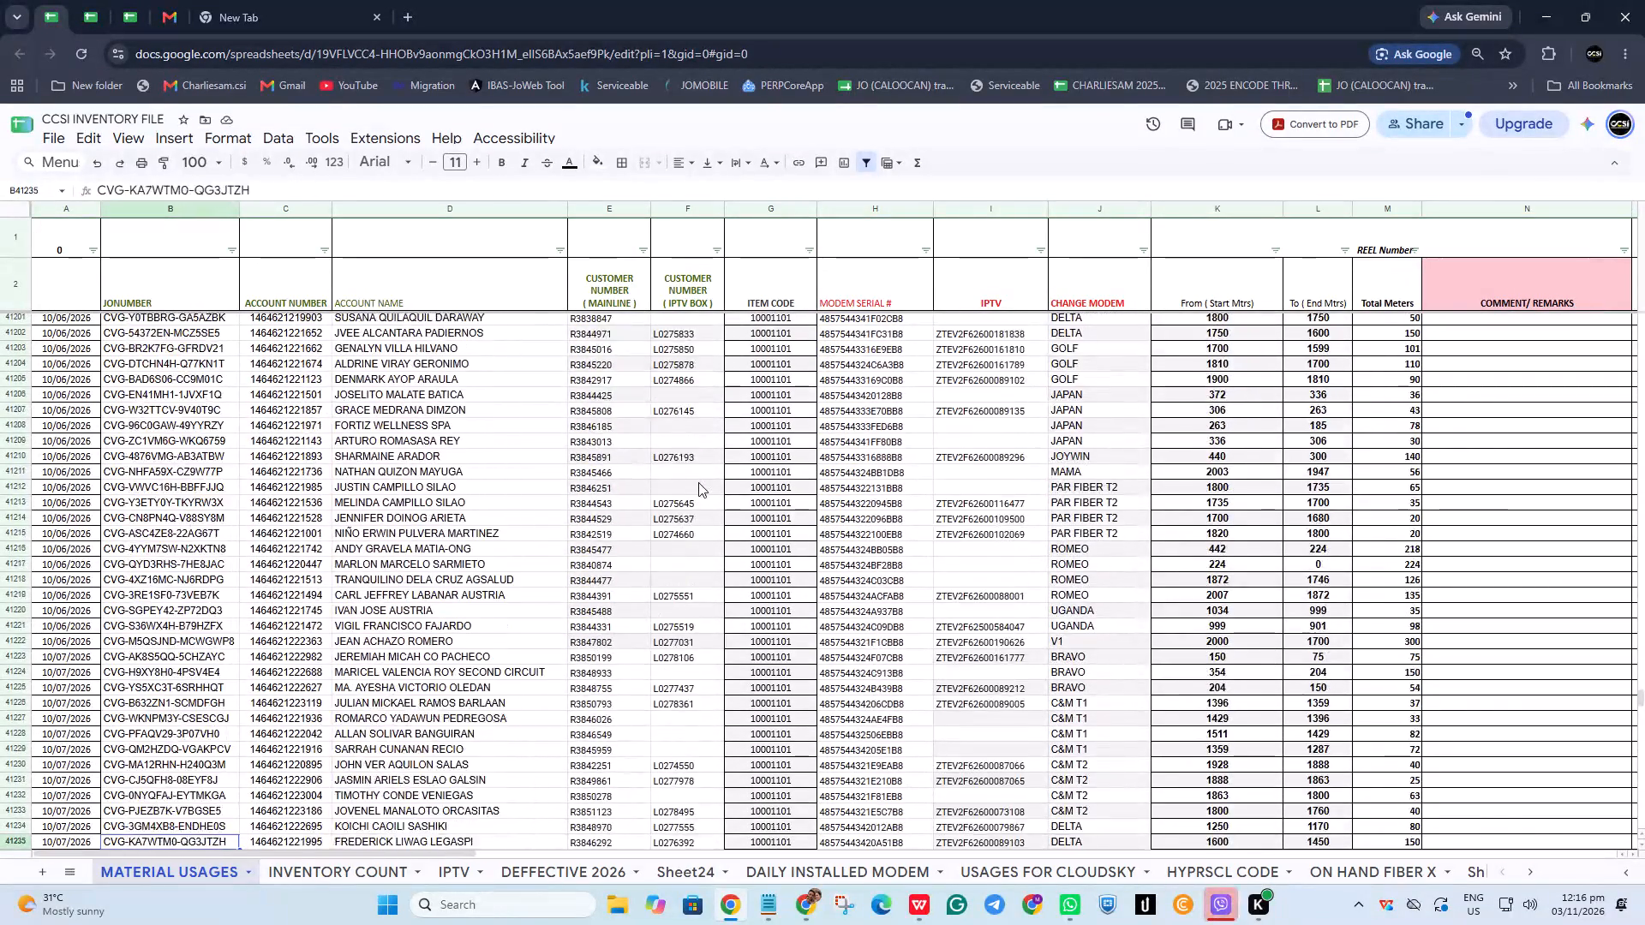
key(Down)
key(Down)
key(Down)
key(Down)
key(Down)
key(Down)
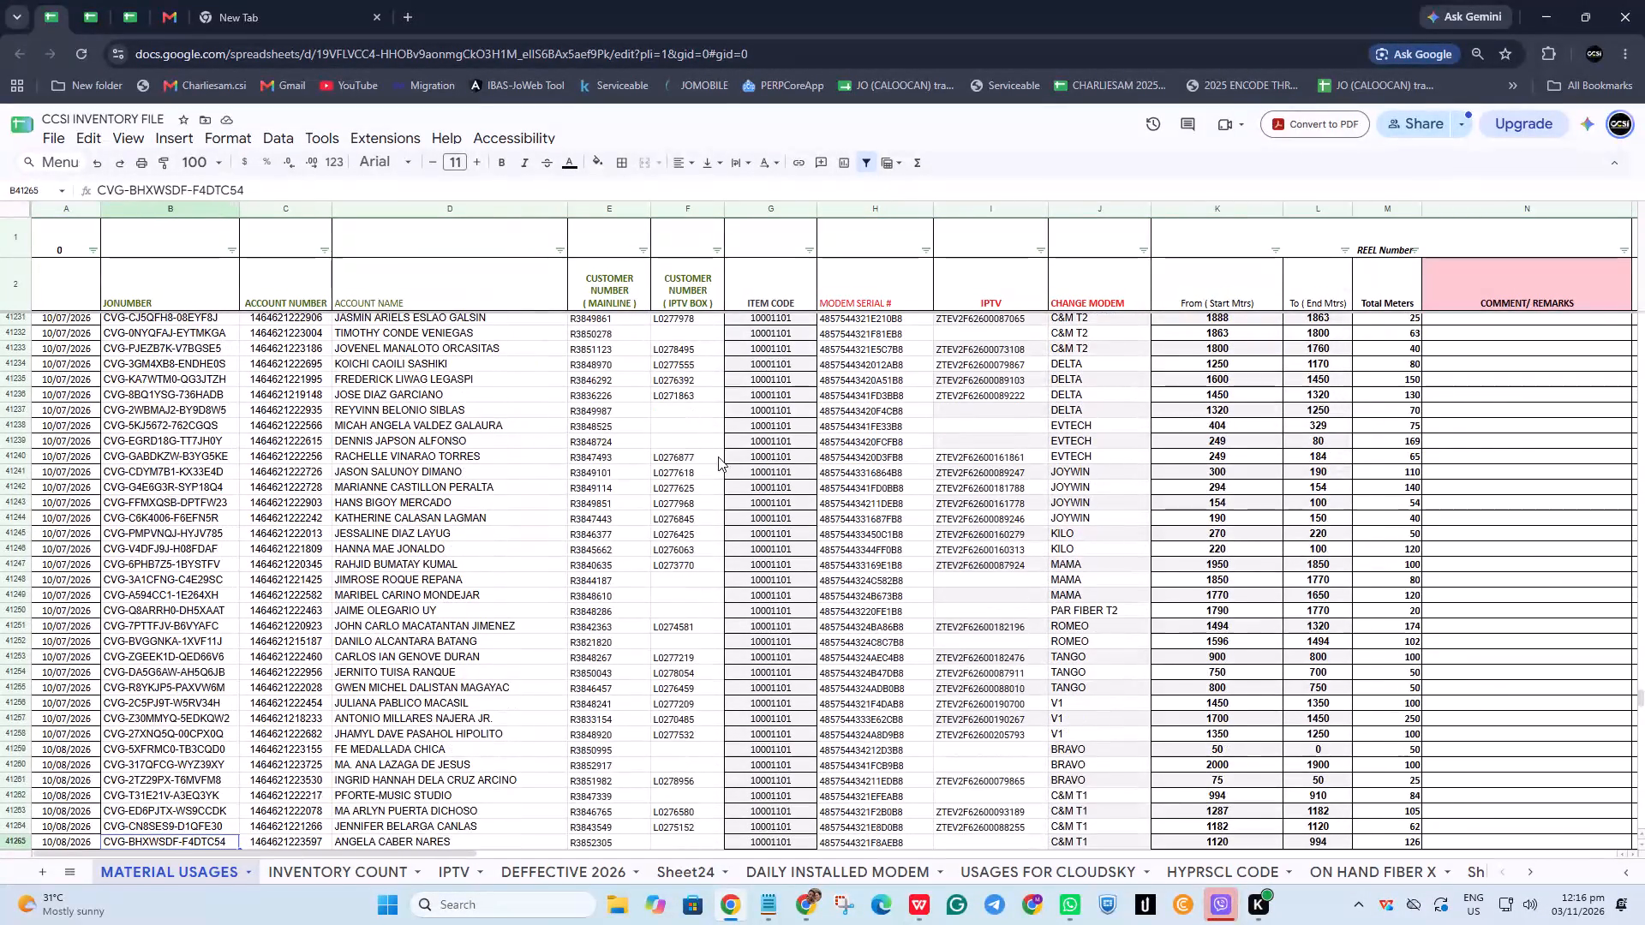
Continue down the JONUMBER column of the MATERIAL USAGES sheet, examining the records from 10/08/2026 into 10/10/2026.
key(Down)
key(Down)
key(Down)
key(Down)
key(Down)
key(Down)
key(Down)
key(Down)
key(Down)
key(Down)
key(Down)
key(Down)
key(Down)
key(Down)
key(Down)
key(Down)
key(Down)
key(Down)
key(Down)
key(Down)
key(Down)
key(Down)
key(Down)
key(Down)
key(Down)
key(Down)
key(Down)
key(Down)
key(Down)
key(Down)
key(Down)
key(Down)
key(Down)
key(Down)
key(Down)
key(Down)
key(Down)
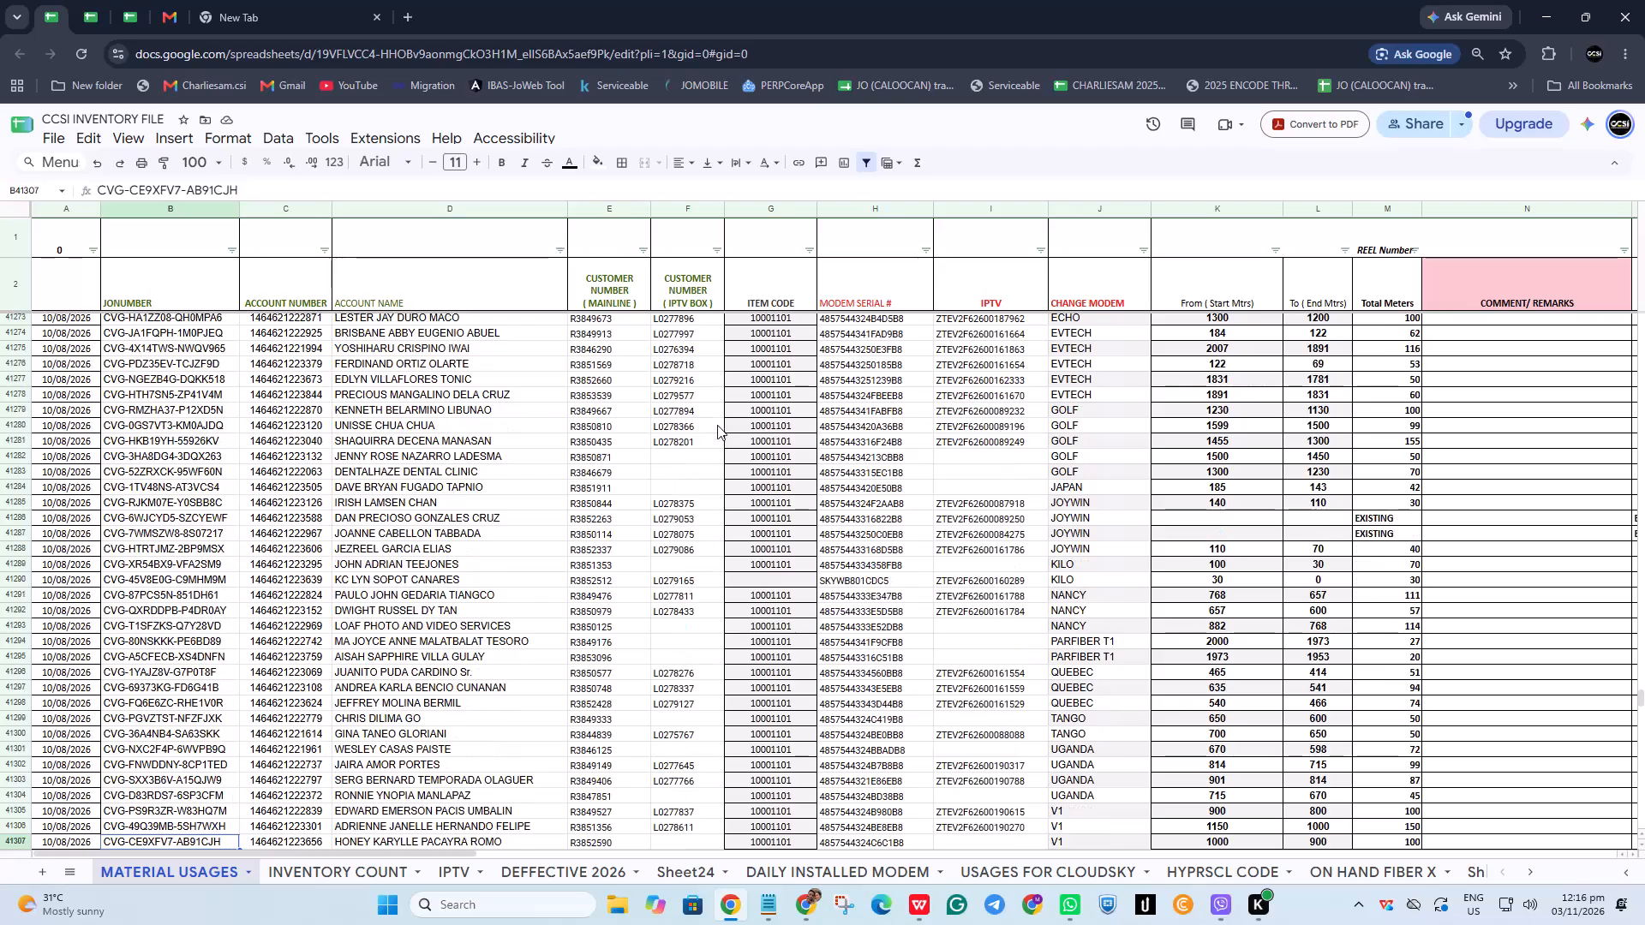
key(Down)
key(Down)
key(Down)
key(Down)
key(Down)
key(Down)
key(Down)
key(Down)
key(Down)
key(Down)
key(Down)
key(Down)
key(Down)
key(Down)
key(Down)
key(Down)
key(Down)
key(Down)
key(Down)
key(Down)
key(Down)
key(Down)
key(Down)
key(Down)
key(Down)
key(Down)
key(Down)
key(Down)
key(Down)
key(Down)
key(Down)
key(Down)
key(Down)
key(Down)
key(Down)
key(Down)
key(Down)
key(Down)
key(Down)
key(Down)
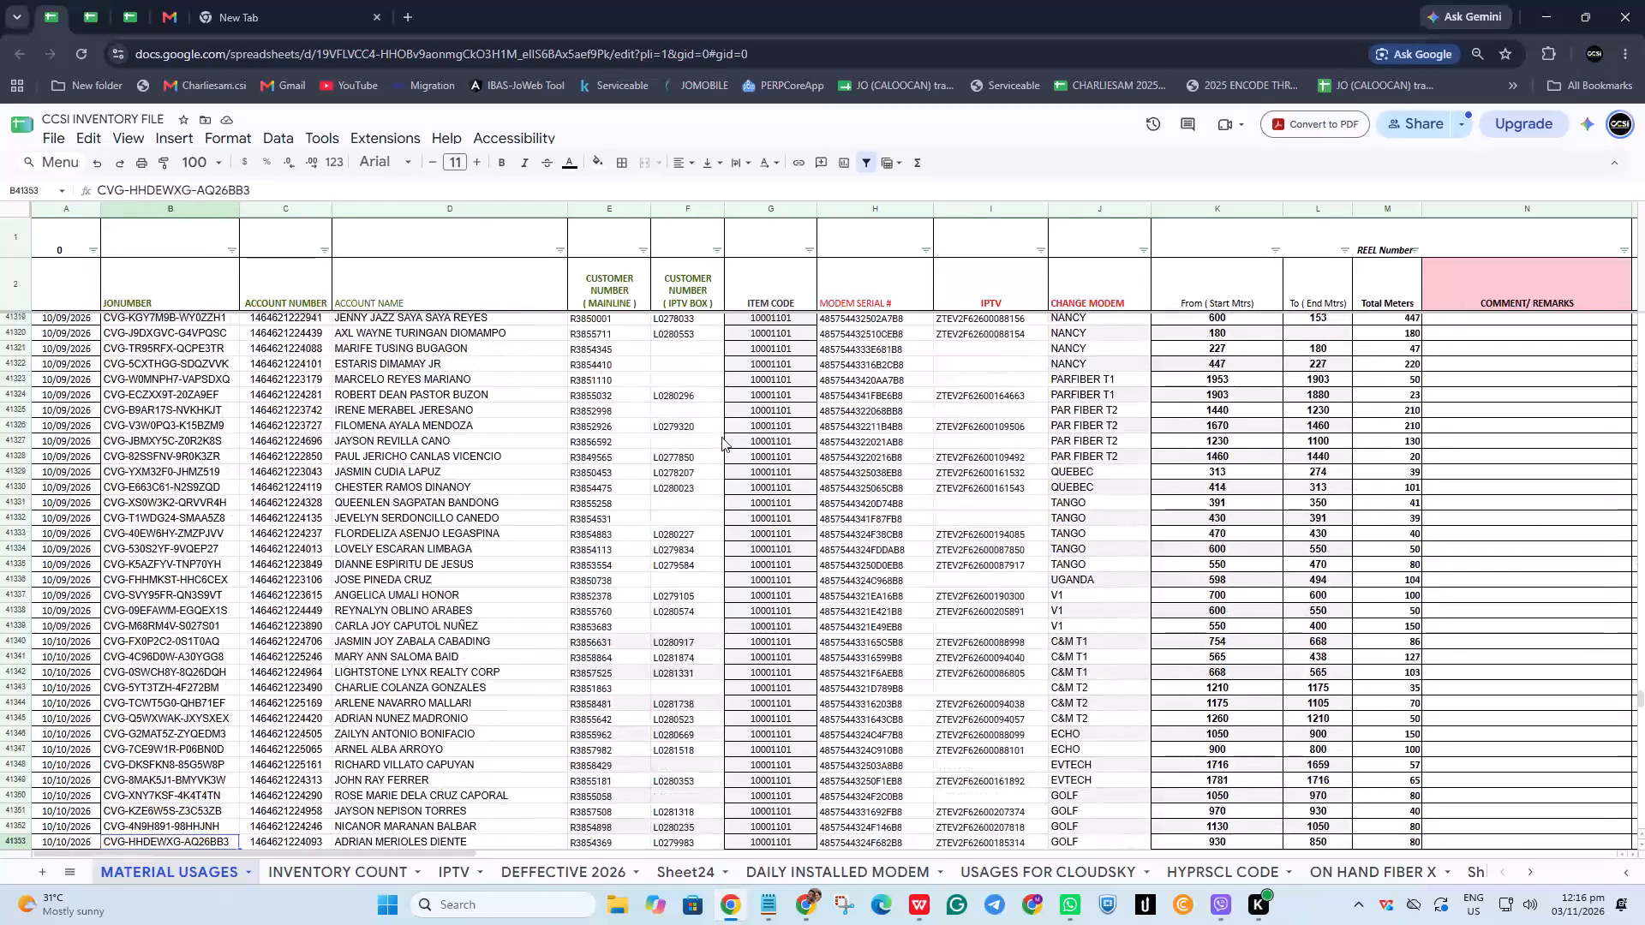
Move across to the Total Meters column of the MATERIAL USAGES sheet and examine it from the 10/10/2026 records into 10/12/2026.
key(Right)
key(Right)
key(Right)
key(Right)
key(Right)
key(Right)
key(Right)
key(Right)
key(Right)
key(Right)
key(Right)
key(Down)
key(Down)
key(Down)
key(Down)
key(Down)
key(Down)
key(Down)
key(Down)
key(Down)
key(Down)
key(Down)
key(Down)
key(Down)
key(Down)
key(Down)
key(Down)
key(Down)
key(Down)
key(Down)
key(Down)
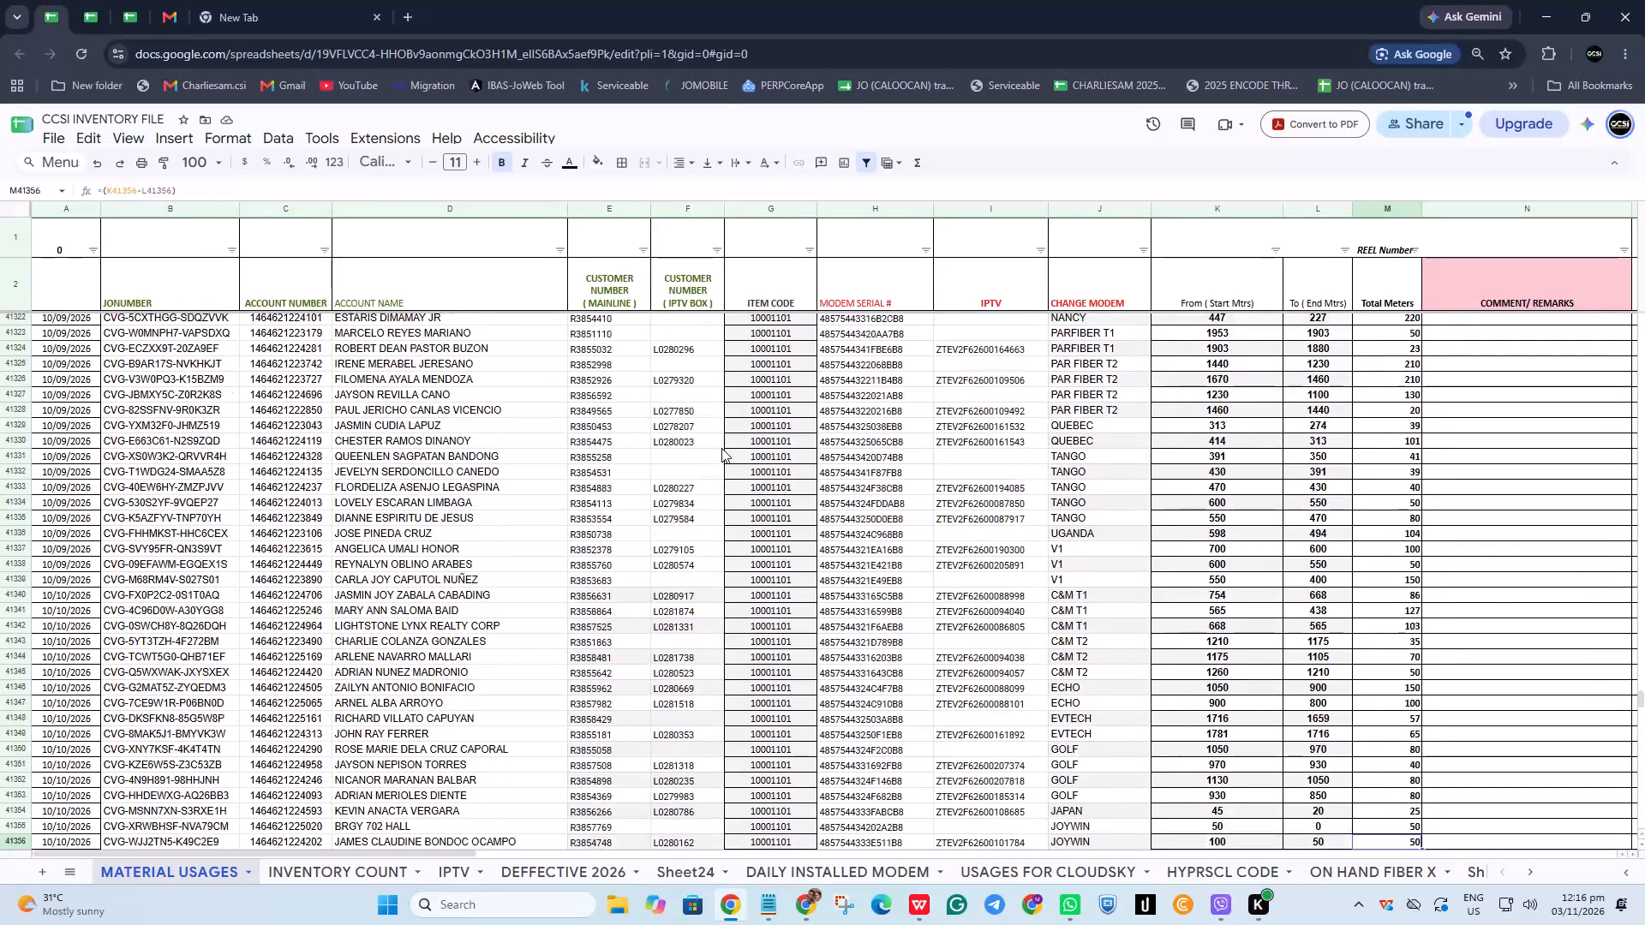
key(Down)
key(Down)
key(Down)
key(Down)
key(Down)
key(Down)
key(Down)
key(Down)
key(Down)
key(Down)
key(Down)
key(Down)
key(Down)
key(Down)
key(Down)
key(Down)
key(Down)
key(Down)
key(Down)
key(Down)
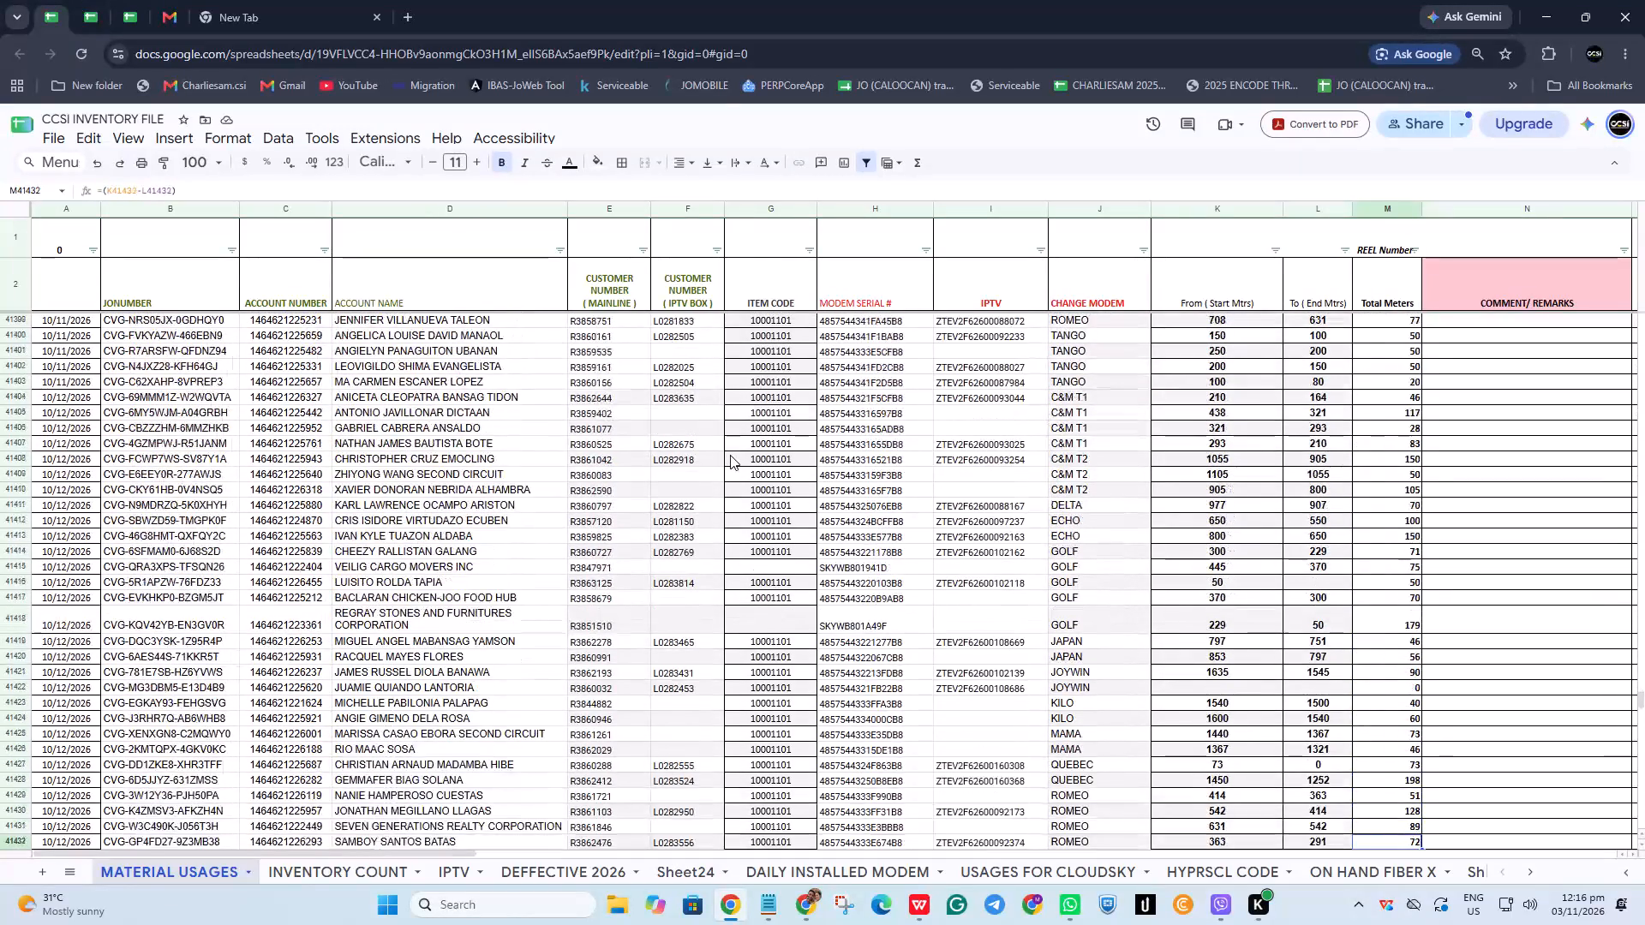
Continue down the Total Meters column, examining the records from 10/12/2026 through the green-highlighted row into 10/15/2026.
key(Down)
key(Down)
key(Down)
key(Down)
key(Down)
key(Down)
key(Down)
key(Down)
key(Down)
key(Down)
key(Down)
key(Down)
key(Down)
key(Down)
key(Down)
key(Down)
key(Down)
key(Down)
key(Down)
key(Down)
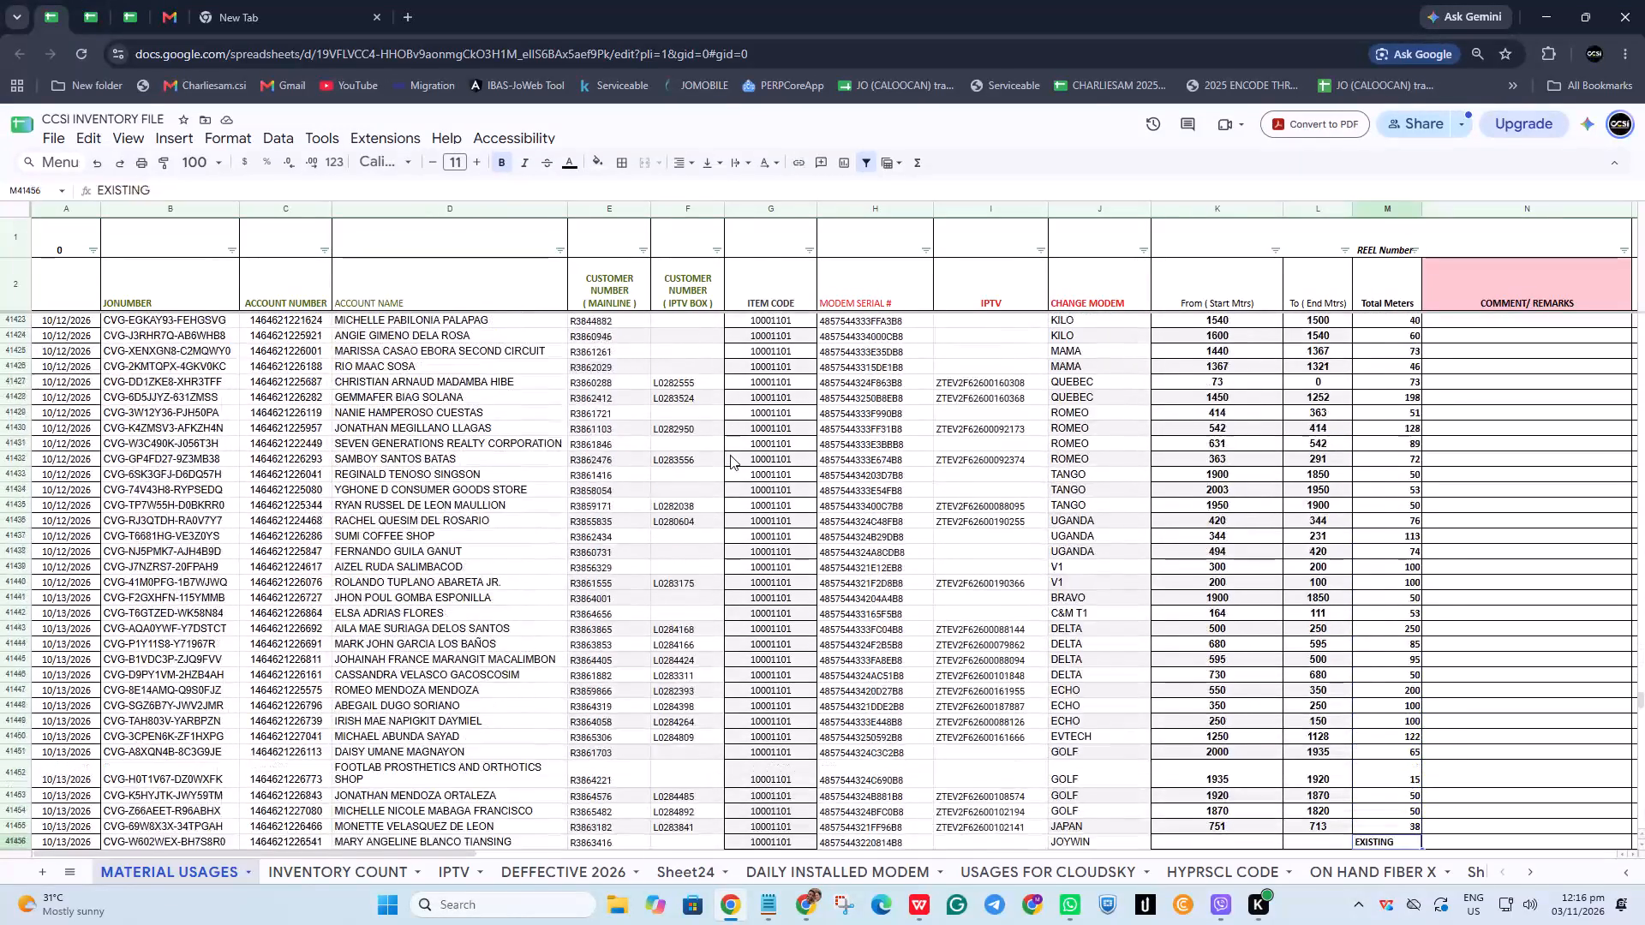
key(Down)
key(Down)
key(Down)
key(Down)
key(Down)
key(Down)
key(Down)
key(Down)
key(Down)
key(Down)
key(Down)
key(Down)
key(Down)
key(Down)
key(Down)
key(Down)
key(Down)
key(Down)
key(Down)
key(Down)
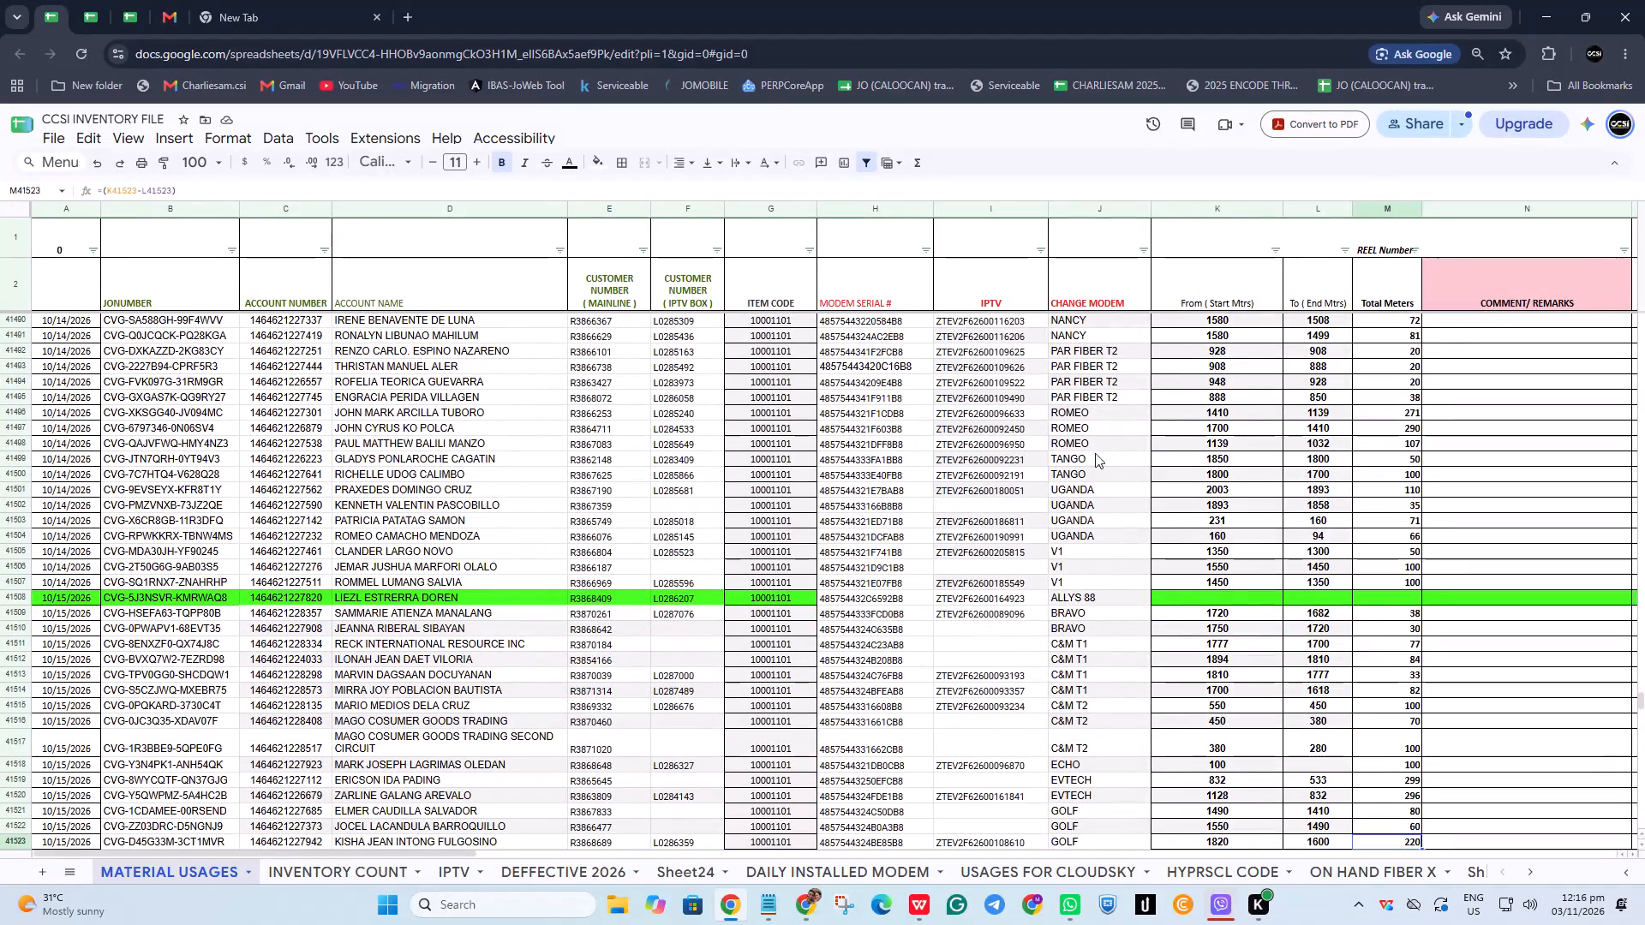
Review the green-highlighted ALLYS 88 row 41508 from its start meters across the material, technician and amount columns.
click(1235, 598)
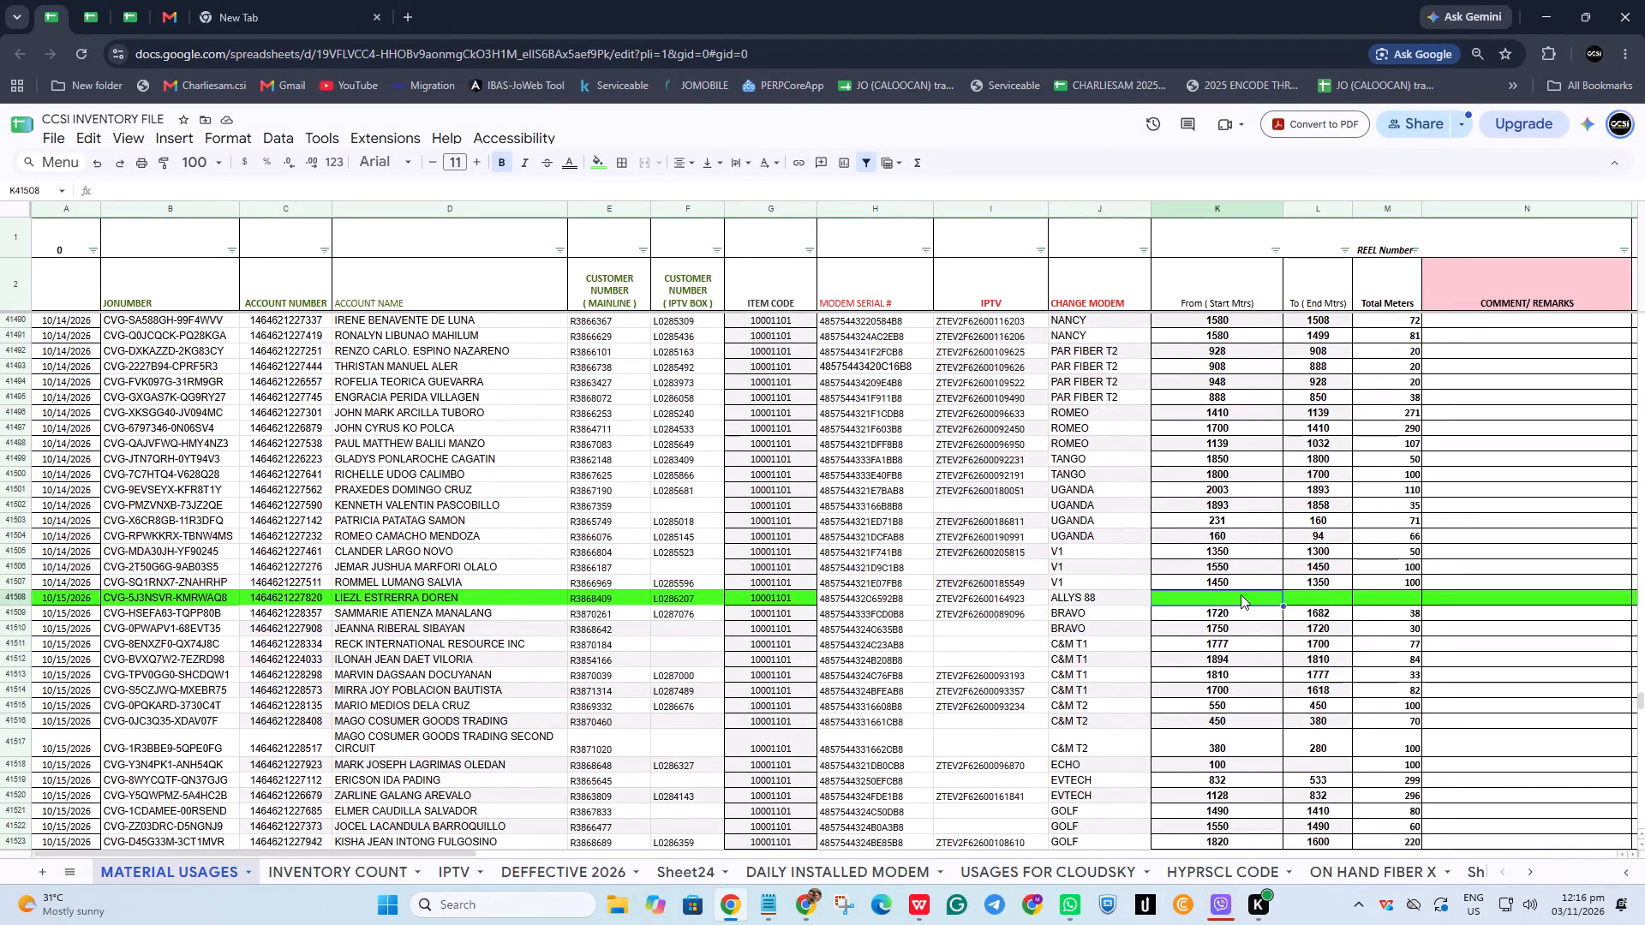
key(Right)
key(Right)
key(Right)
key(Right)
key(Right)
key(Right)
key(Right)
key(Right)
key(Right)
key(Right)
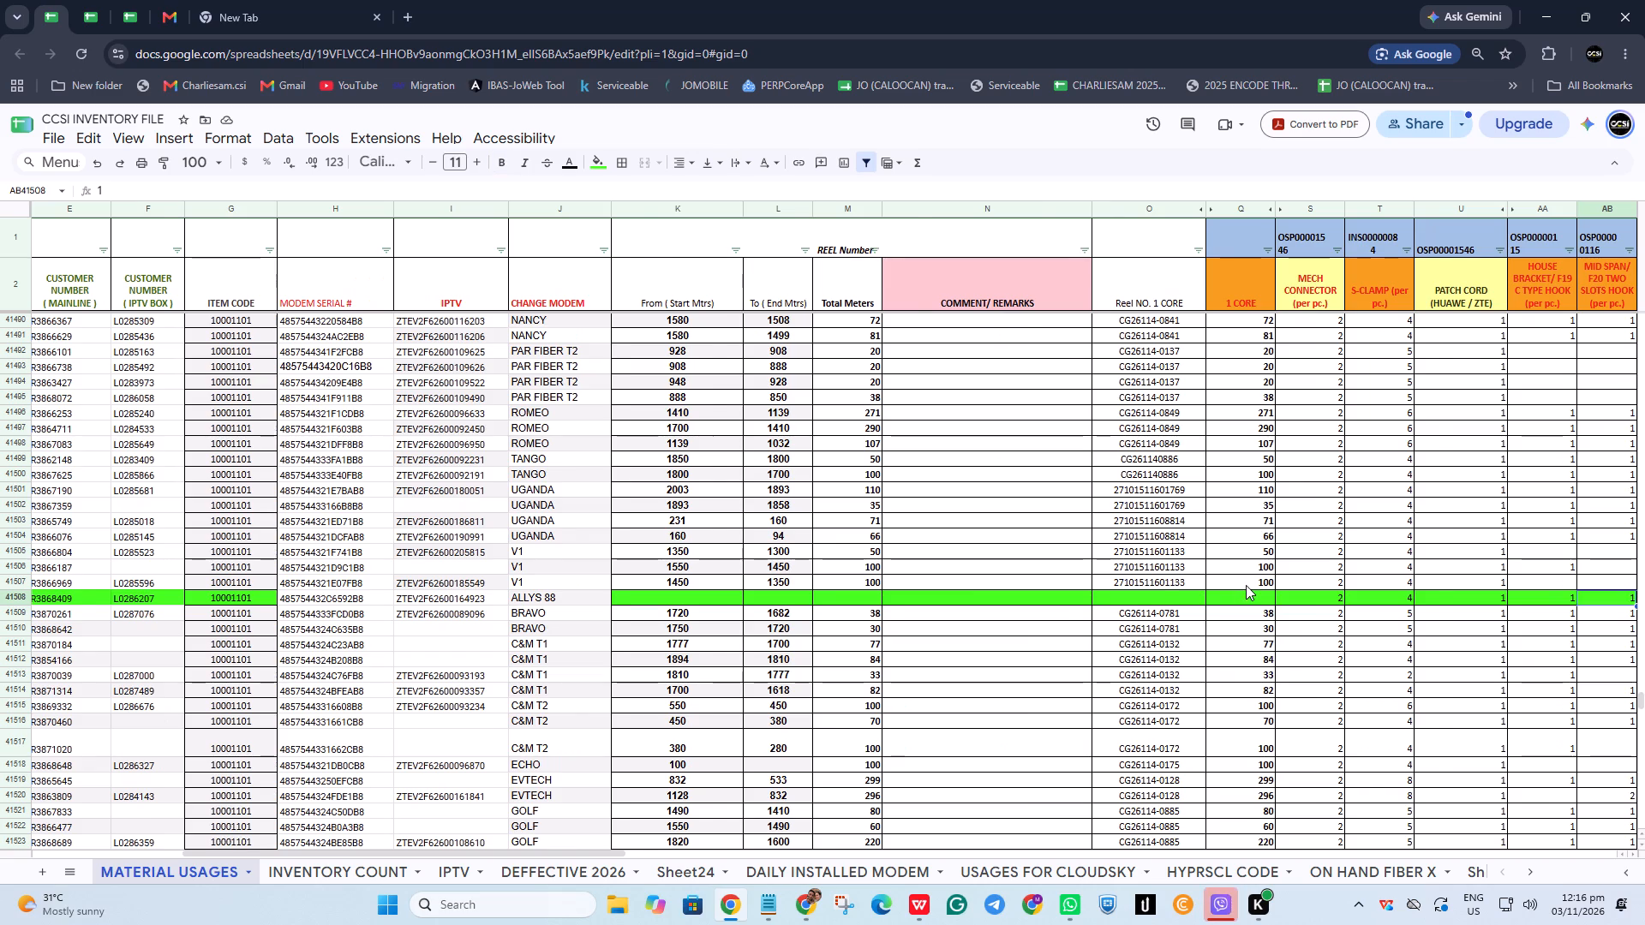
key(Right)
key(Right)
key(Right)
key(Right)
key(Right)
key(Right)
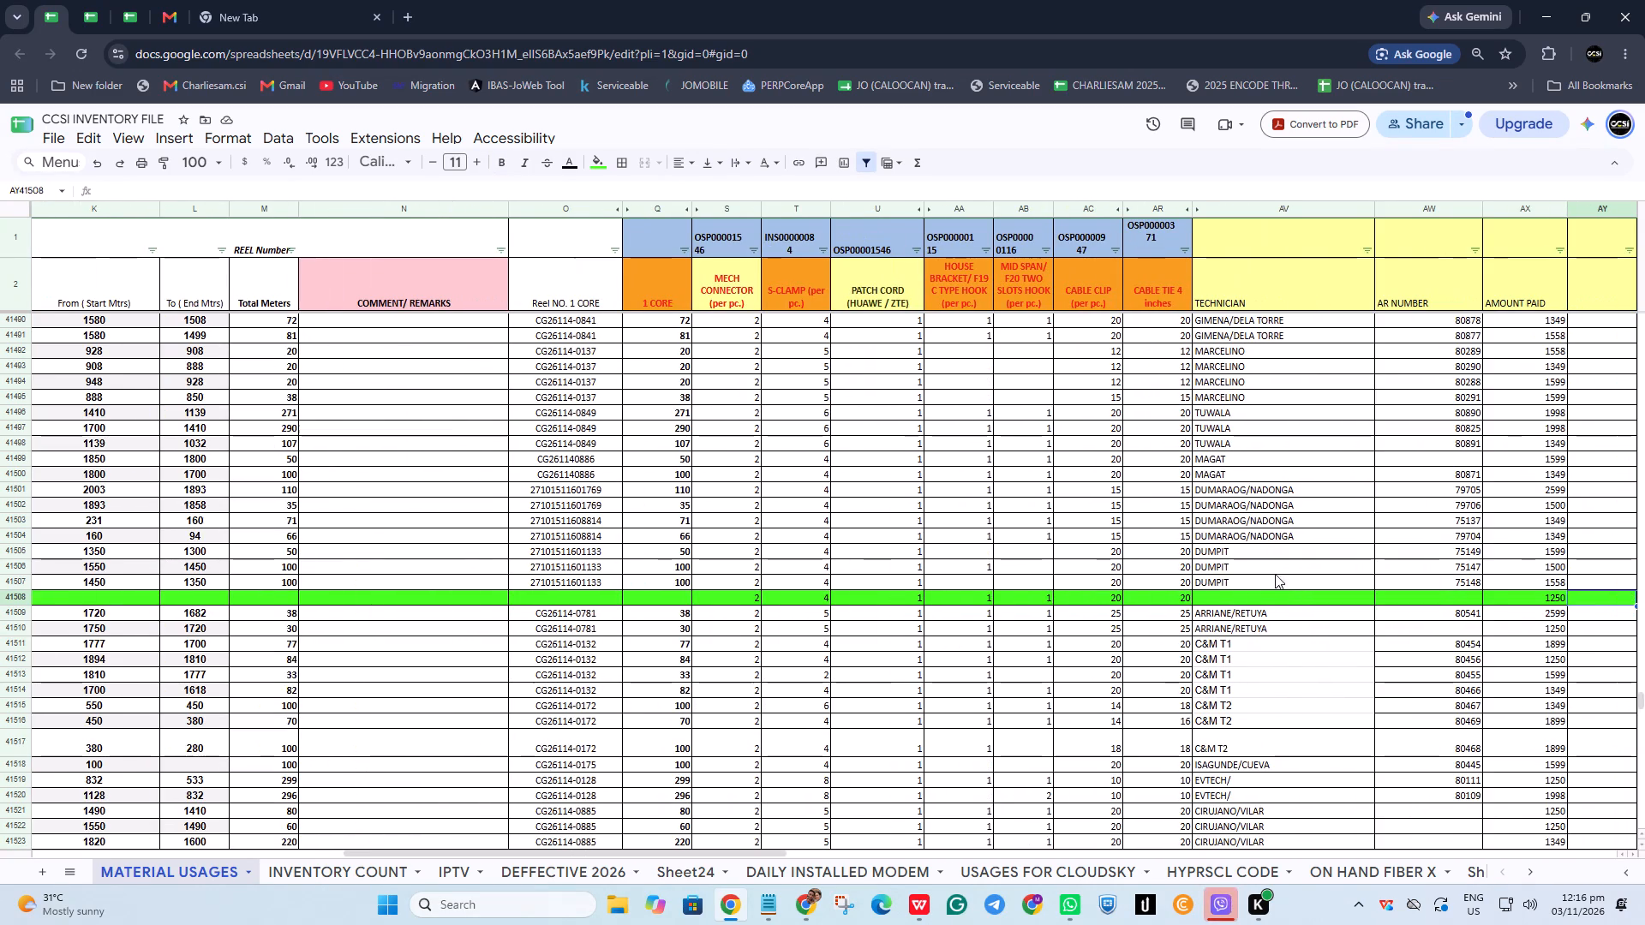
key(Right)
key(Right)
click(1182, 590)
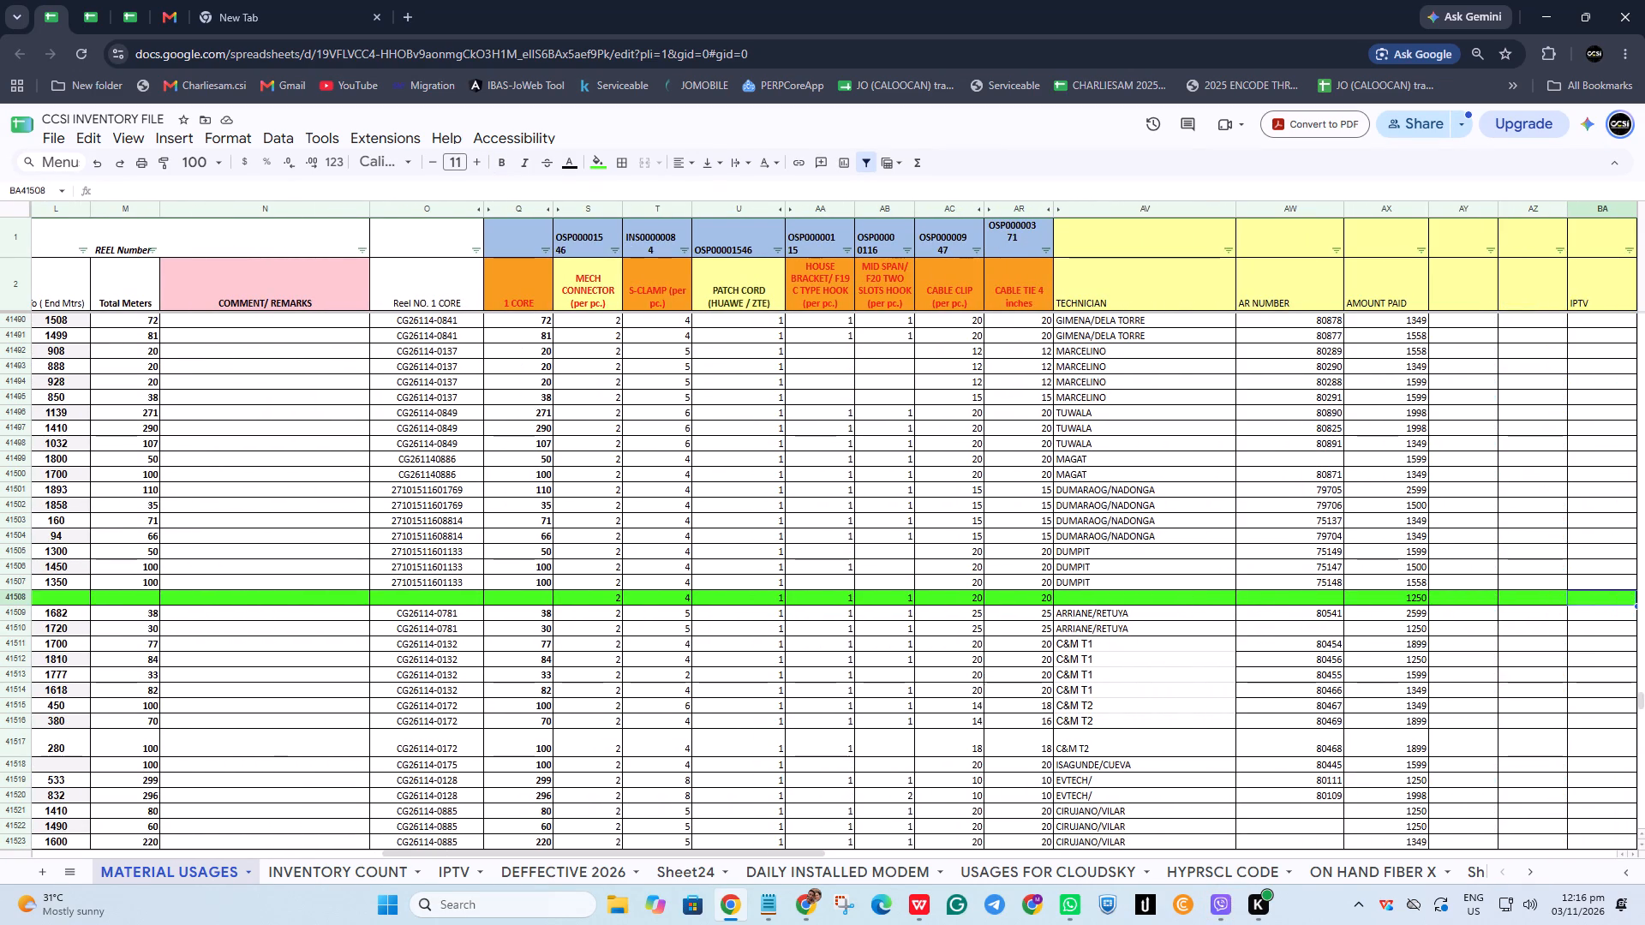
Enter ALLYS 88 as the TECHNICIAN in the green-highlighted row 41508, replacing the auto-completed suggestion.
click(1190, 598)
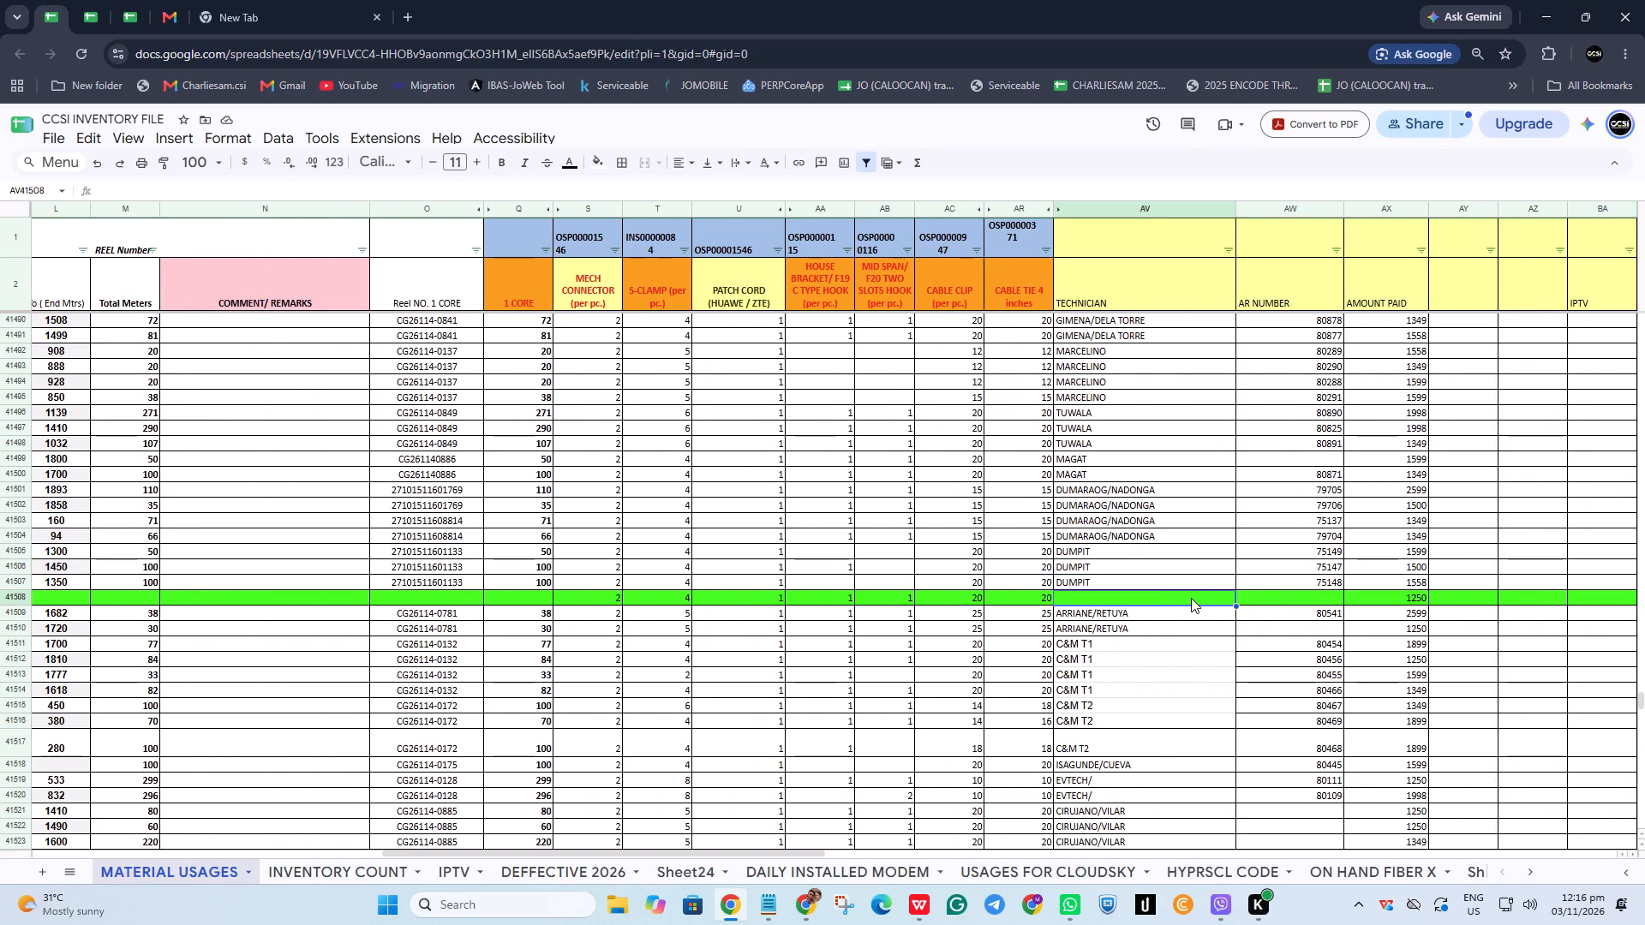
text(al)
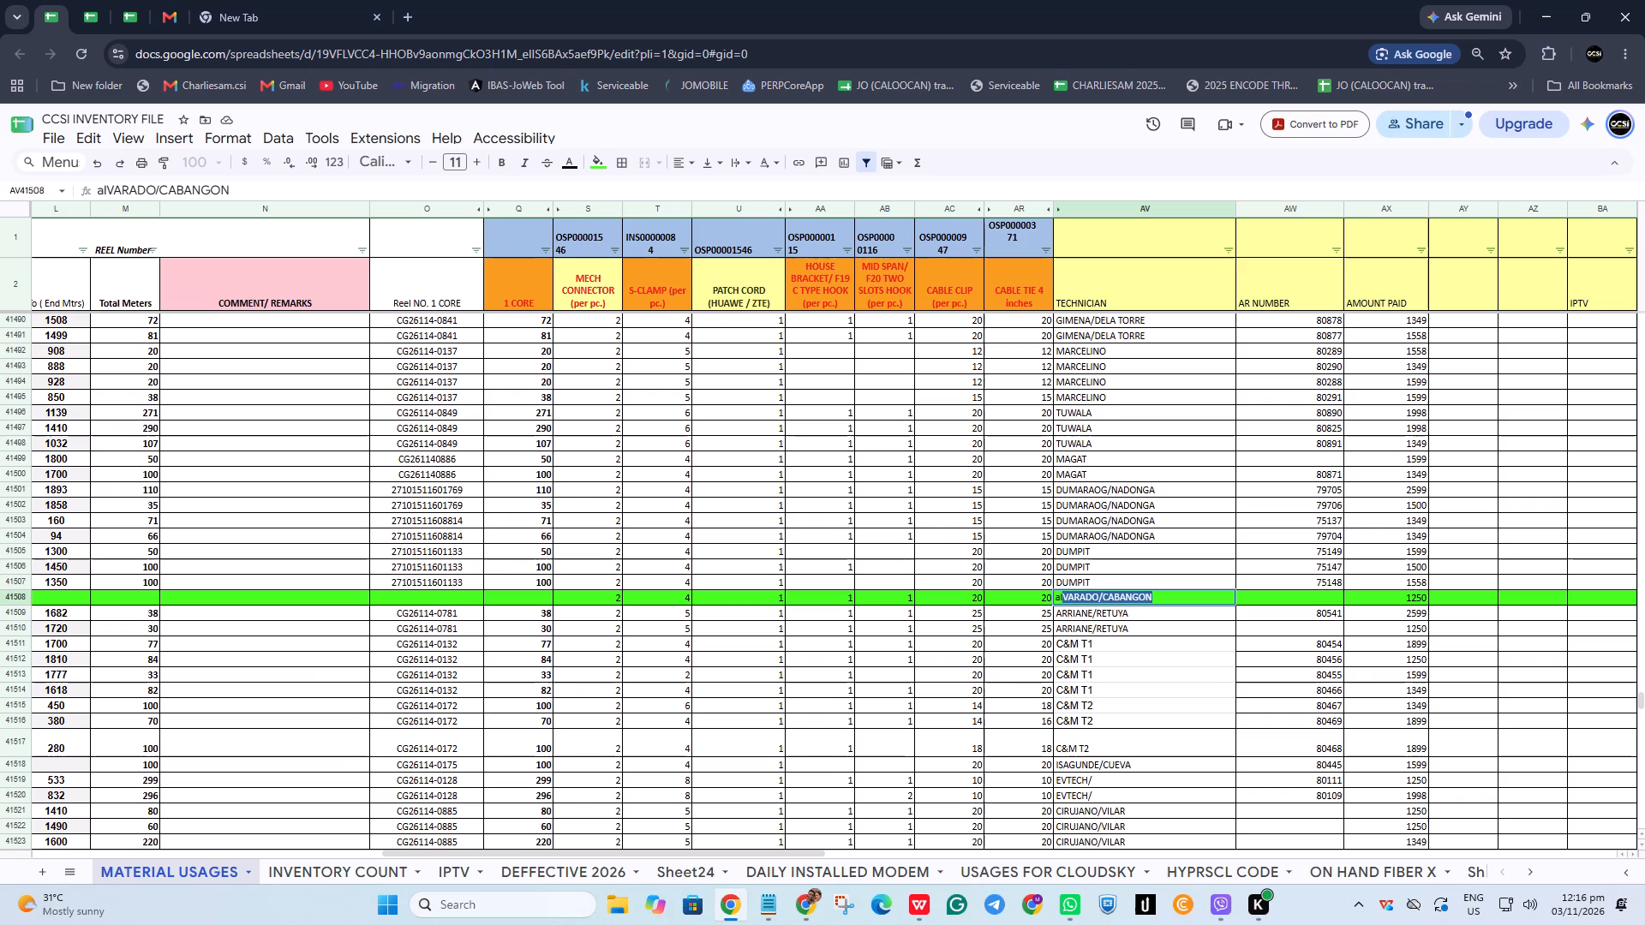
key(BackSpace)
key(BackSpace)
text(ALLYS)
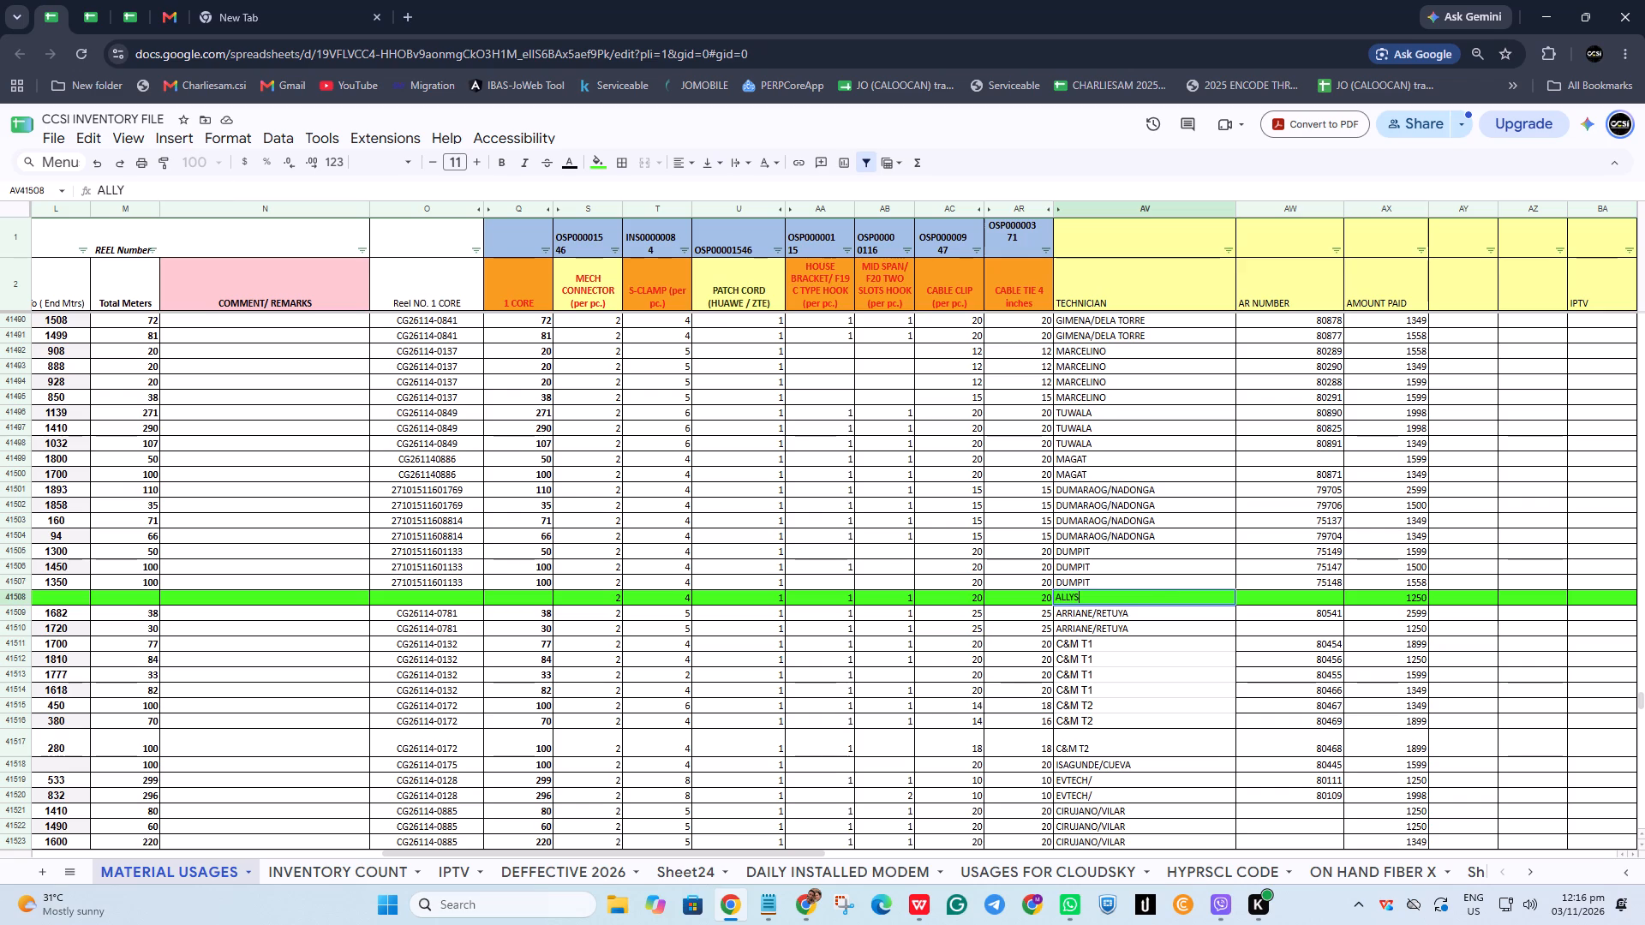
key(space)
text(88)
key(Left)
Review the green-highlighted row 41508 back from TECHNICIAN to the job number, and return to its Total Meters cell.
key(Left)
key(Left)
key(Left)
key(Left)
key(Left)
key(Left)
key(Left)
key(Left)
key(Left)
key(Left)
key(Left)
key(Left)
key(Left)
key(Left)
key(Left)
key(Left)
key(Left)
key(Left)
key(Left)
key(Right)
key(Right)
key(Right)
key(Right)
key(Right)
key(Right)
key(Right)
key(Right)
key(Right)
key(Right)
key(Right)
key(Right)
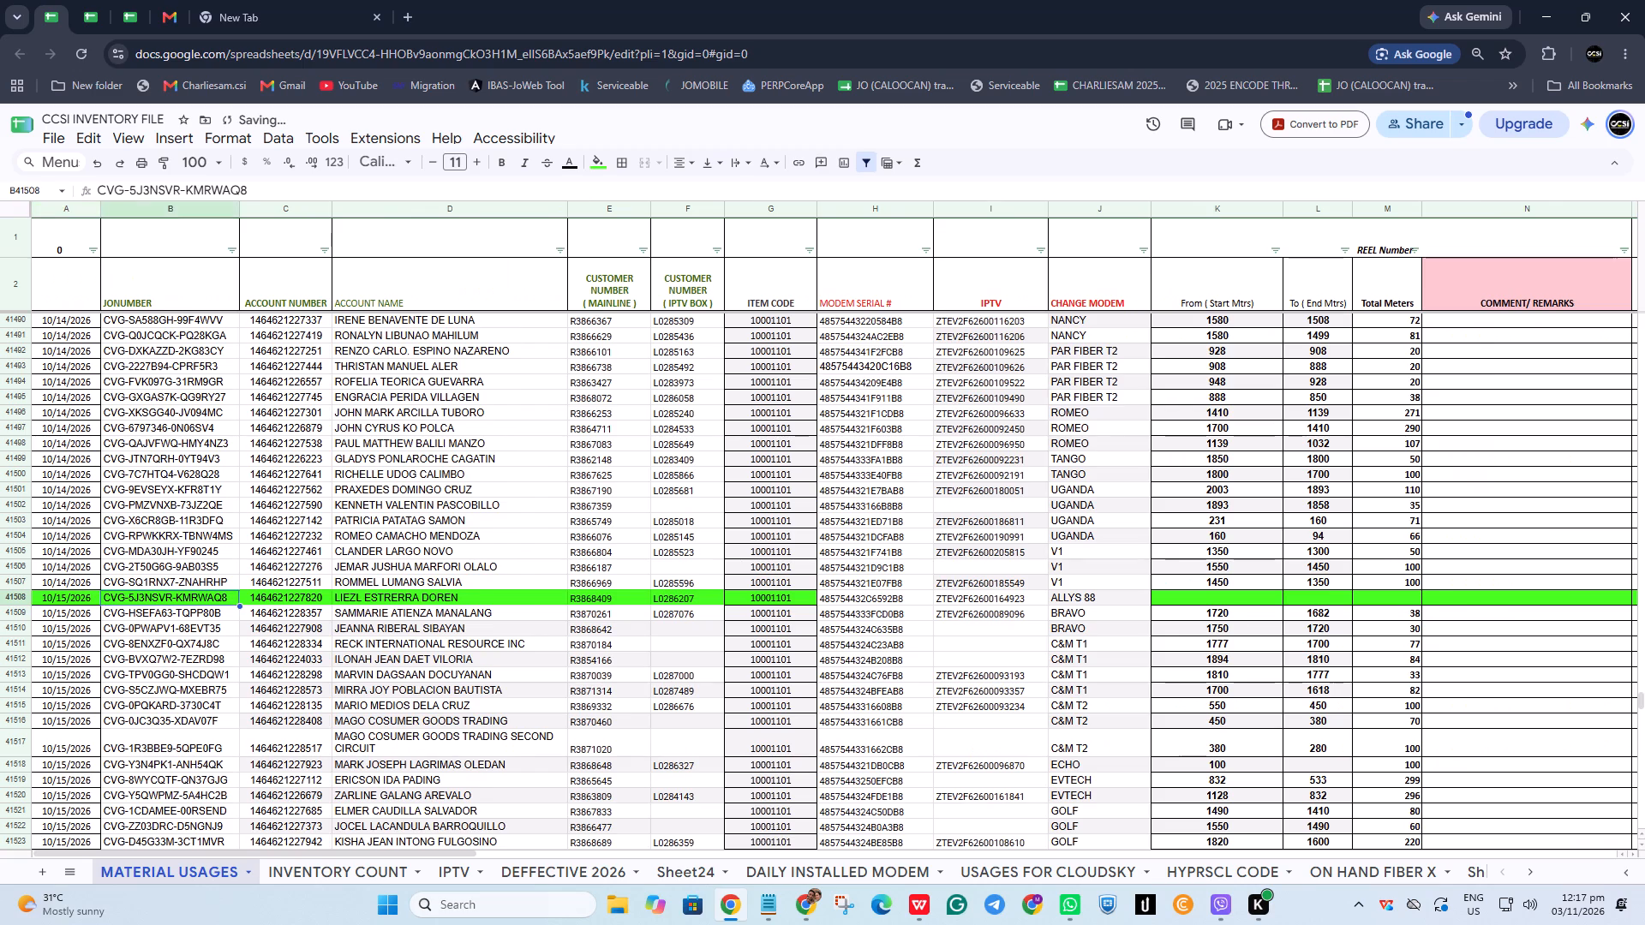
Examine the Total Meters column from row 41508 down through the 10/15/2026 records and into 10/16/2026.
key(Down)
key(Down)
key(Down)
key(Down)
key(Down)
key(Down)
key(Down)
key(Down)
key(Down)
key(Down)
key(Down)
key(Down)
key(Down)
key(Down)
key(Down)
key(Down)
key(Down)
key(Down)
key(Down)
key(Down)
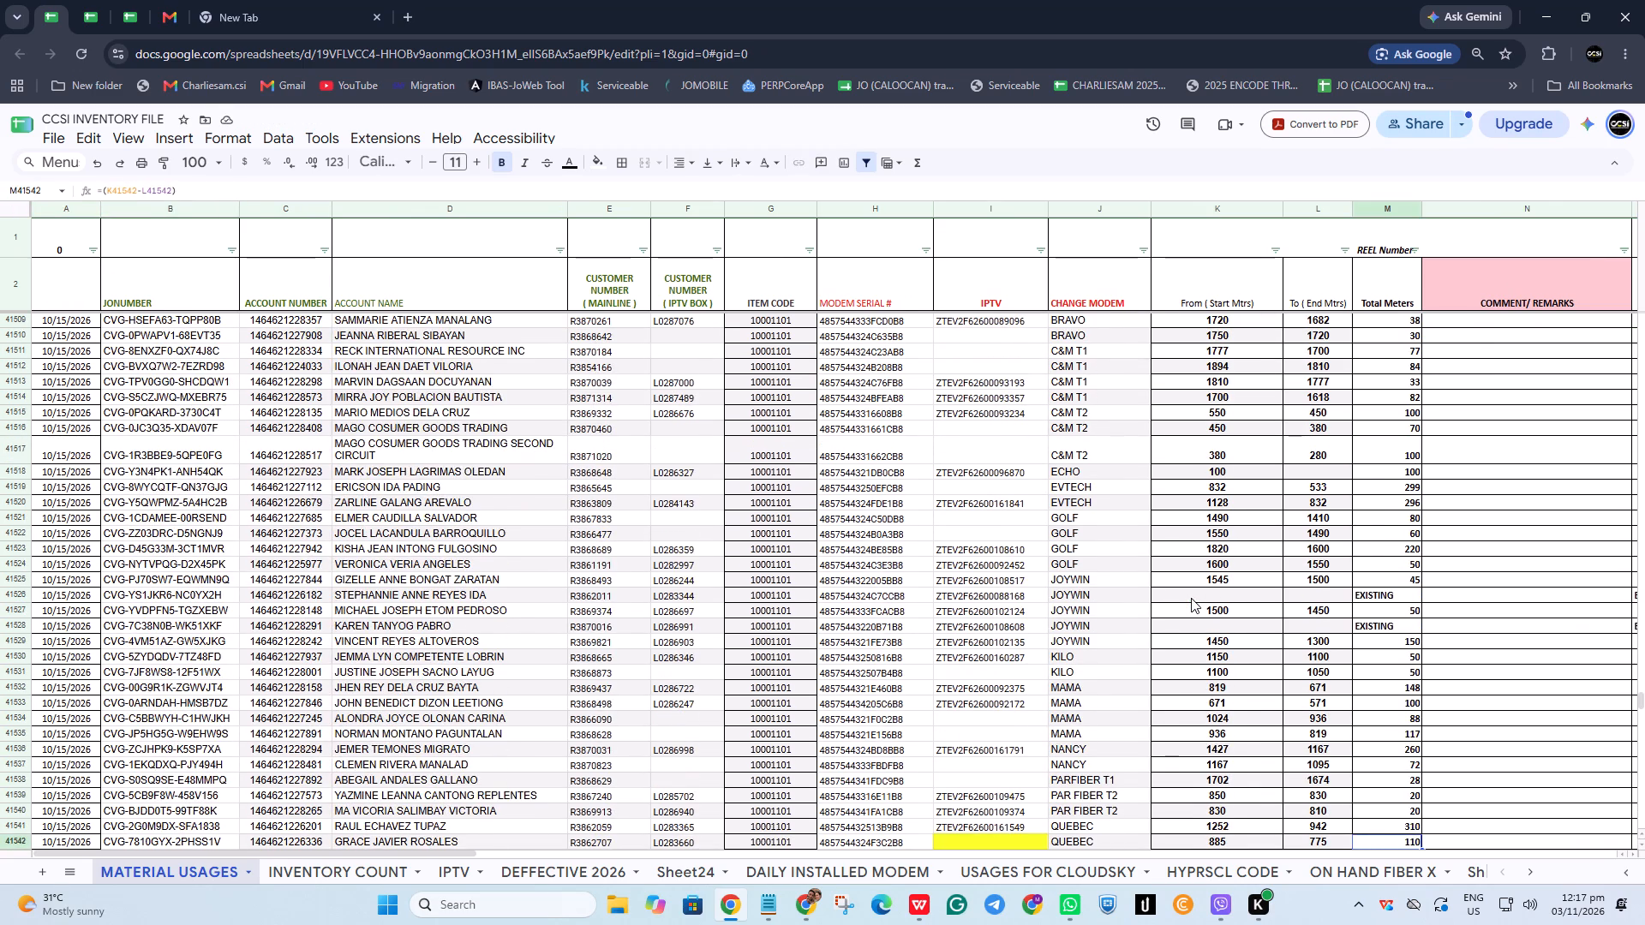
key(Down)
key(Down)
key(Down)
key(Down)
key(Down)
key(Down)
key(Down)
key(Down)
key(Down)
key(Down)
key(Down)
key(Down)
key(Down)
key(Down)
key(Down)
key(Down)
key(Down)
key(Down)
key(Down)
key(Down)
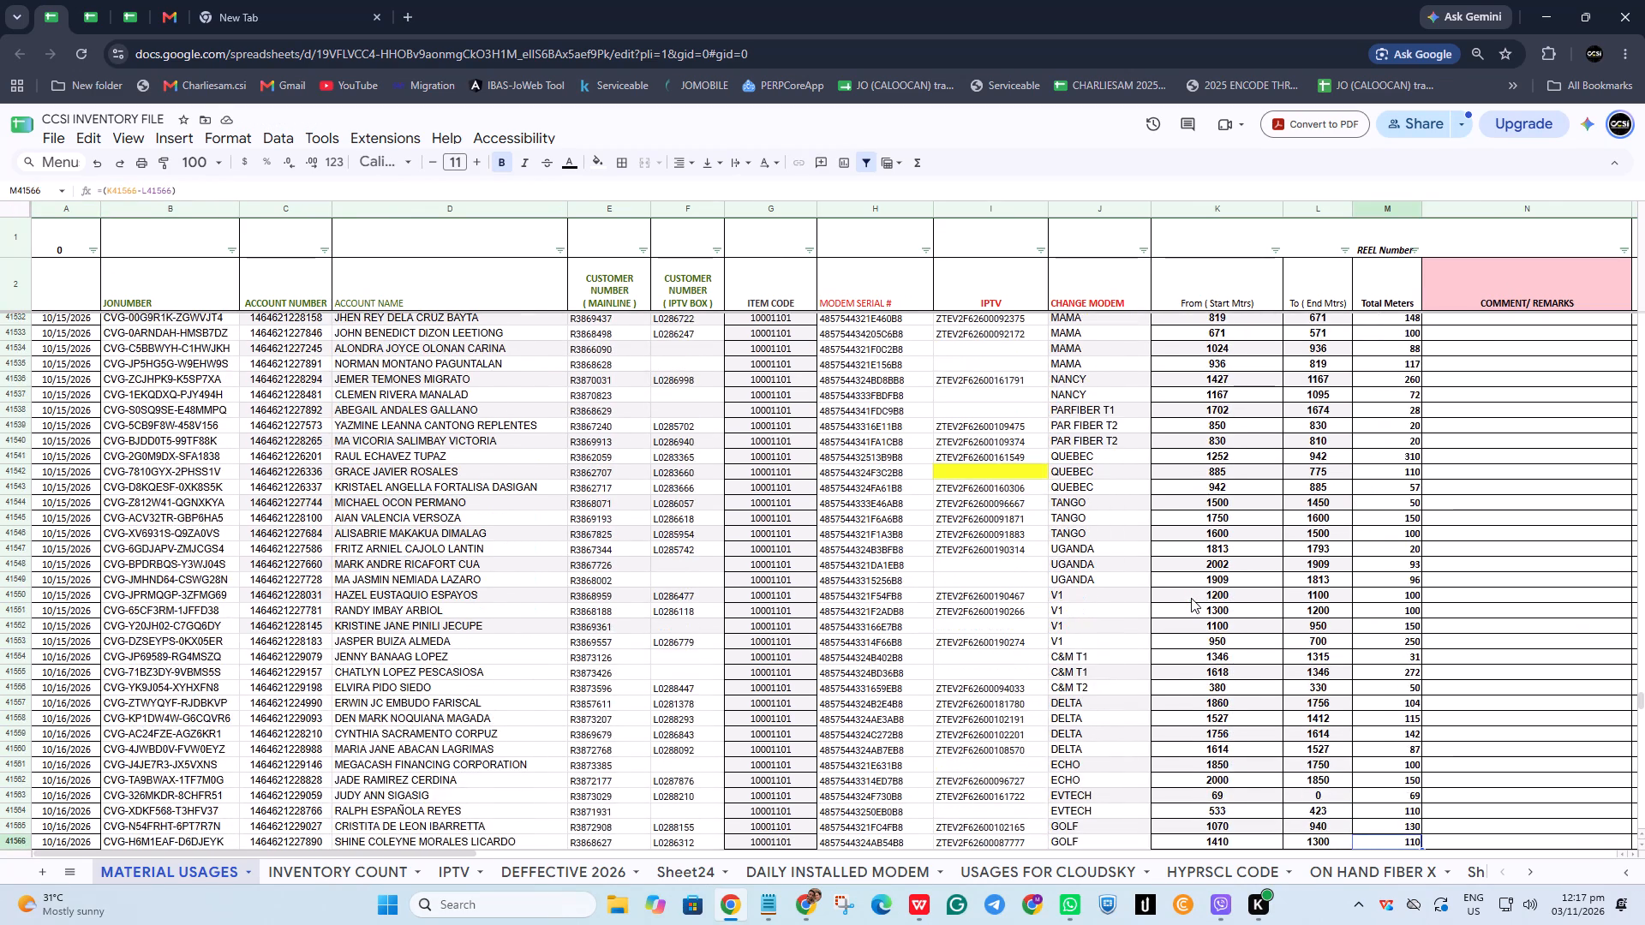
Continue examining the Total Meters column through the rest of the 10/16/2026 records and into 10/17/2026.
key(Down)
key(Down)
key(Down)
key(Down)
key(Down)
key(Down)
key(Down)
key(Down)
key(Down)
key(Down)
key(Down)
key(Down)
key(Down)
key(Down)
key(Down)
key(Down)
key(Down)
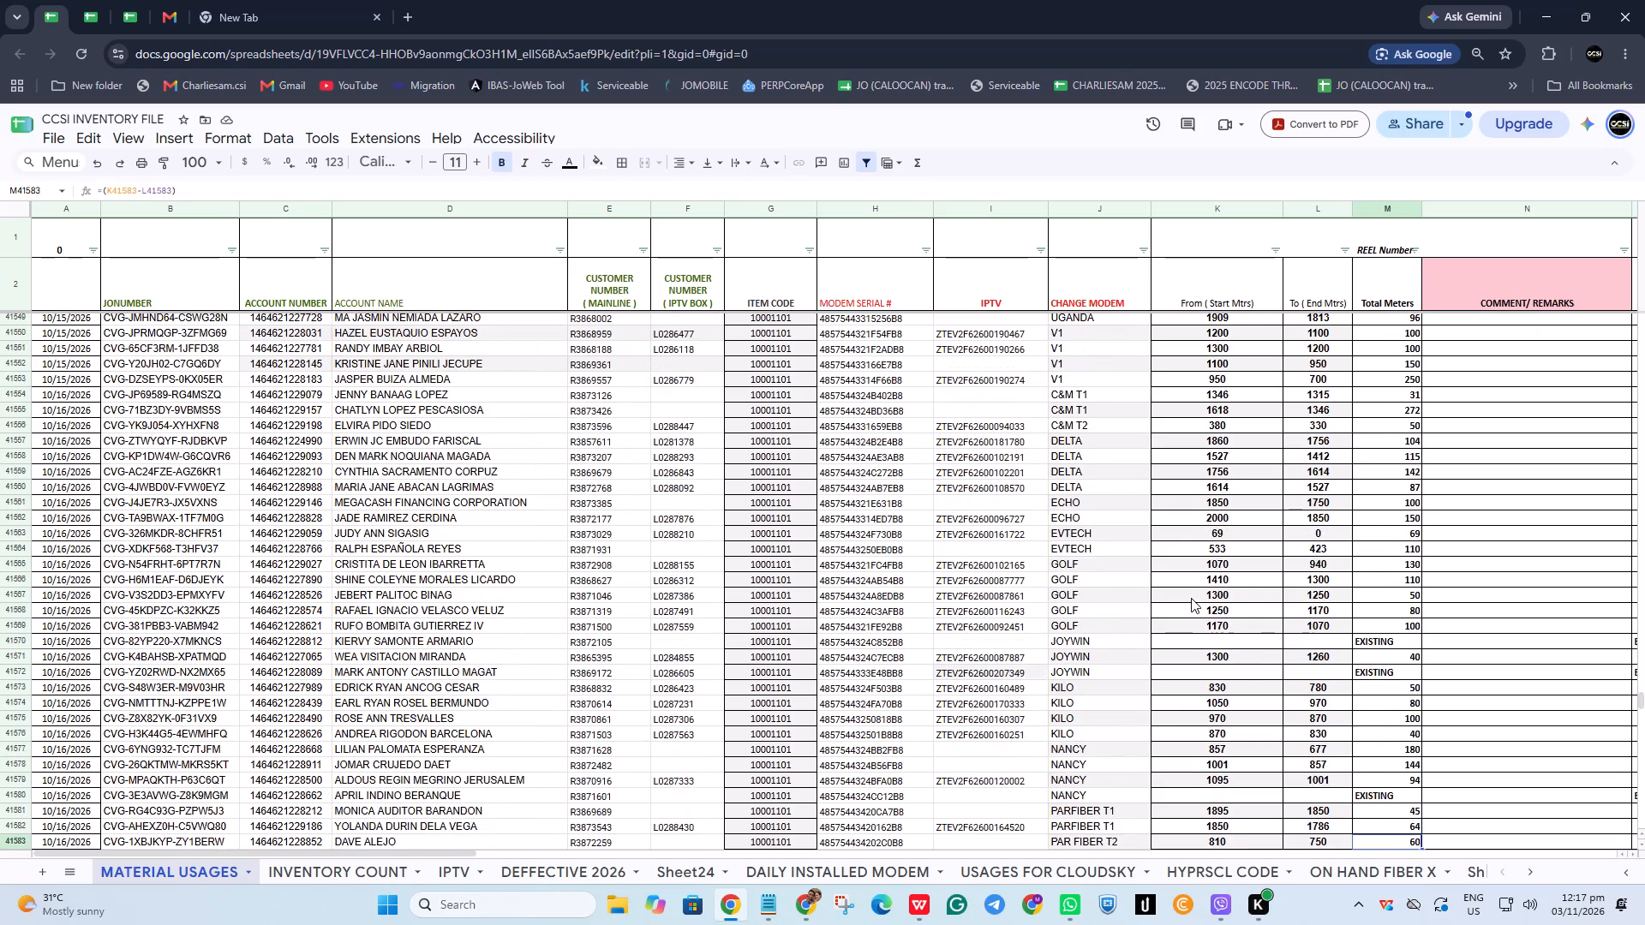
key(Down)
key(Down)
key(Down)
key(Down)
key(Down)
key(Down)
key(Down)
key(Down)
key(Down)
key(Down)
key(Down)
key(Down)
key(Down)
key(Down)
key(Down)
key(Down)
key(Down)
key(Down)
key(Down)
key(Down)
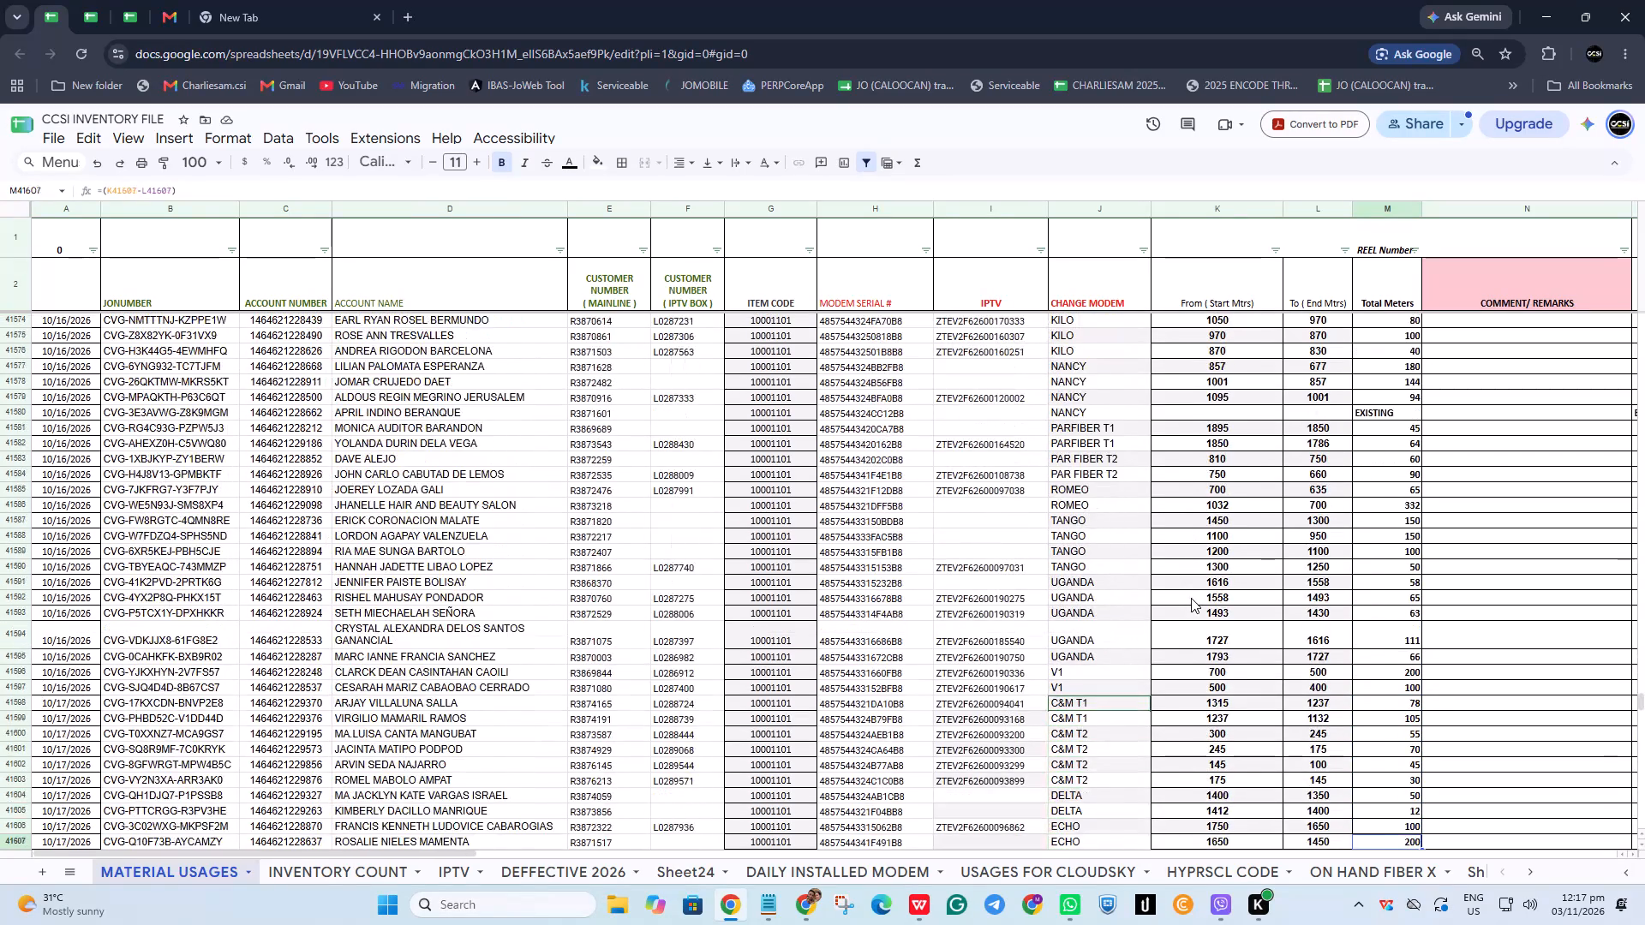
Examine the Total Meters column from the 10/17/2026 records through 10/18/2026 and into the 10/19/2026 records.
key(Down)
key(Down)
key(Down)
key(Down)
key(Down)
key(Down)
key(Down)
key(Down)
key(Down)
key(Down)
key(Down)
key(Down)
key(Down)
key(Down)
key(Down)
key(Down)
key(Down)
key(Down)
key(Down)
key(Down)
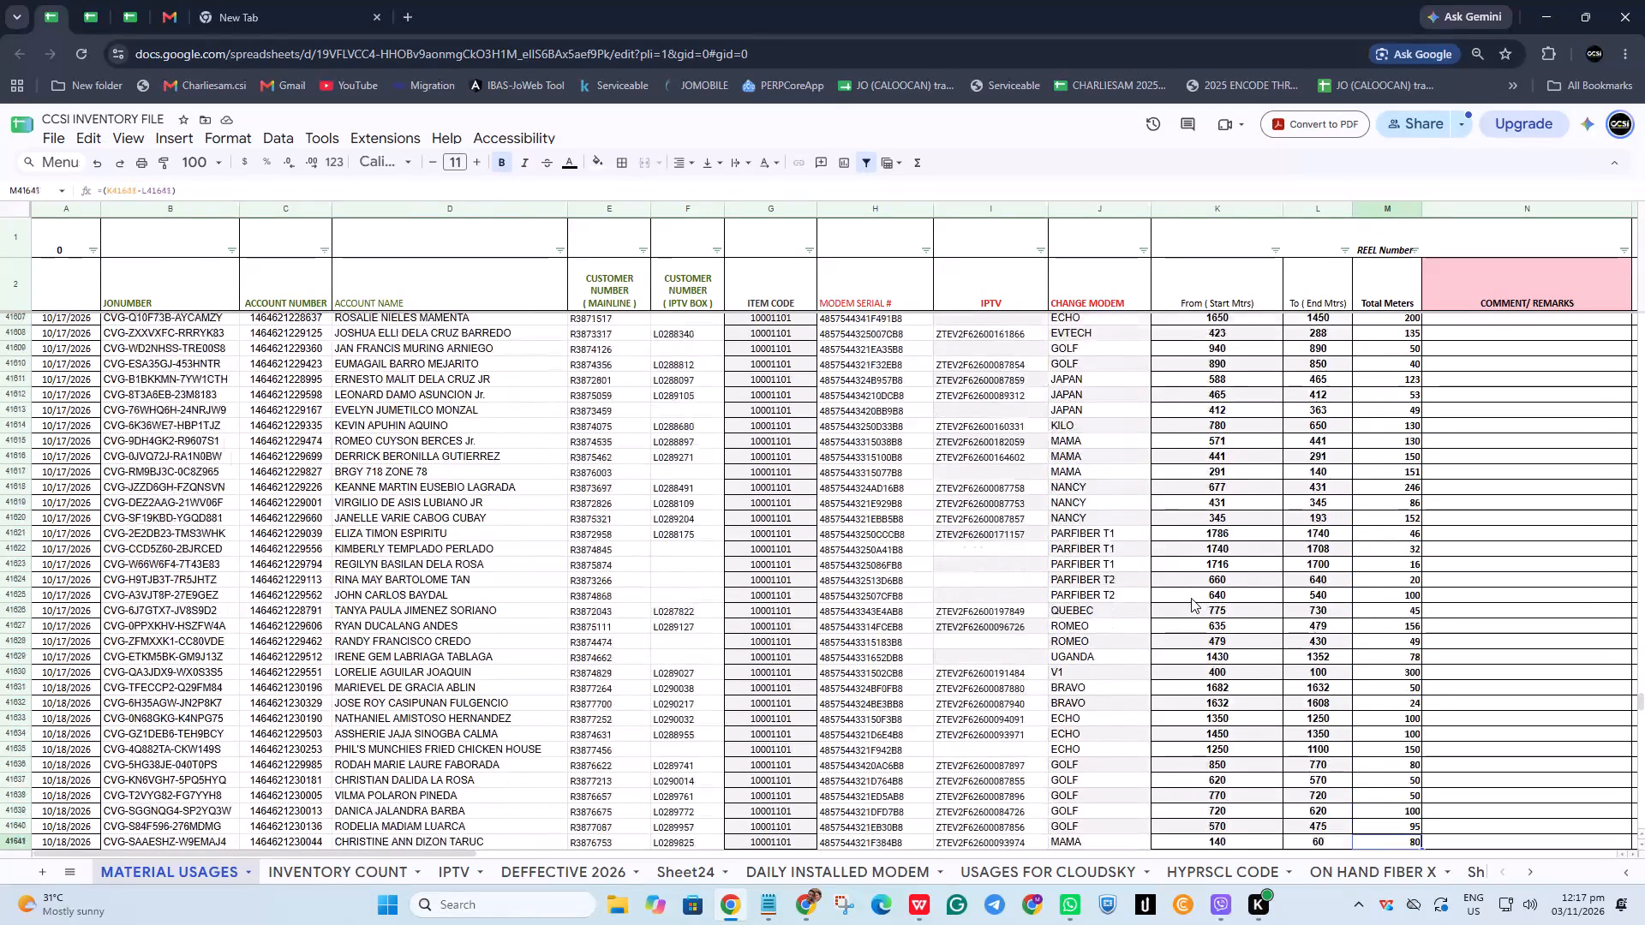
key(Down)
key(Down)
key(Down)
key(Down)
key(Down)
key(Down)
key(Down)
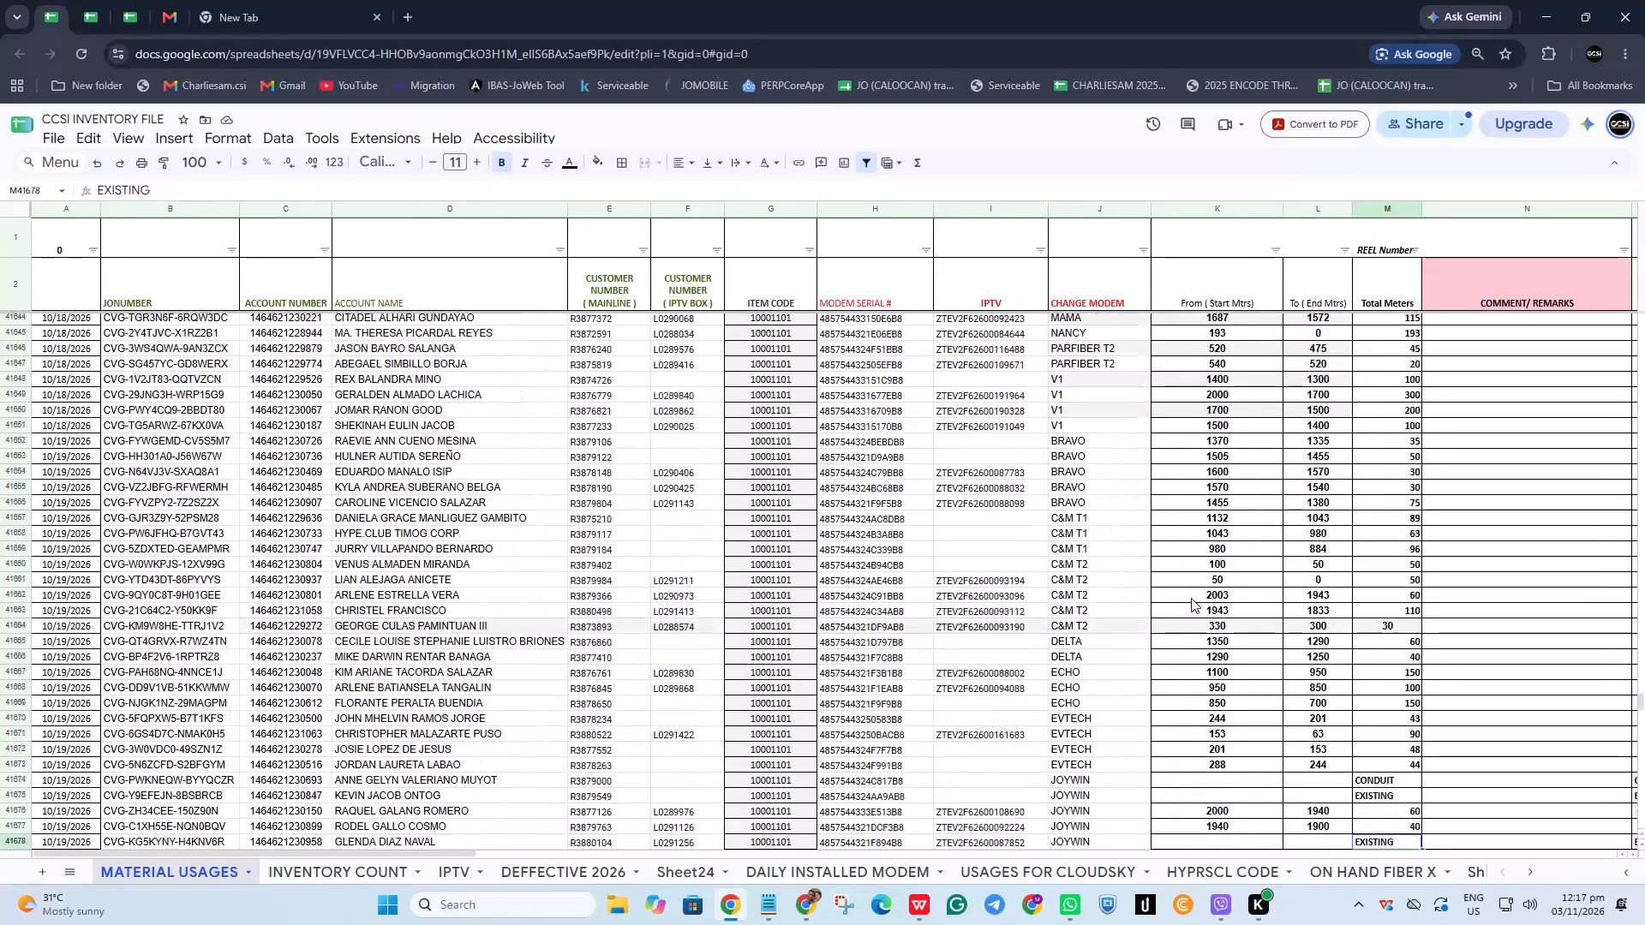
key(Up)
key(Up)
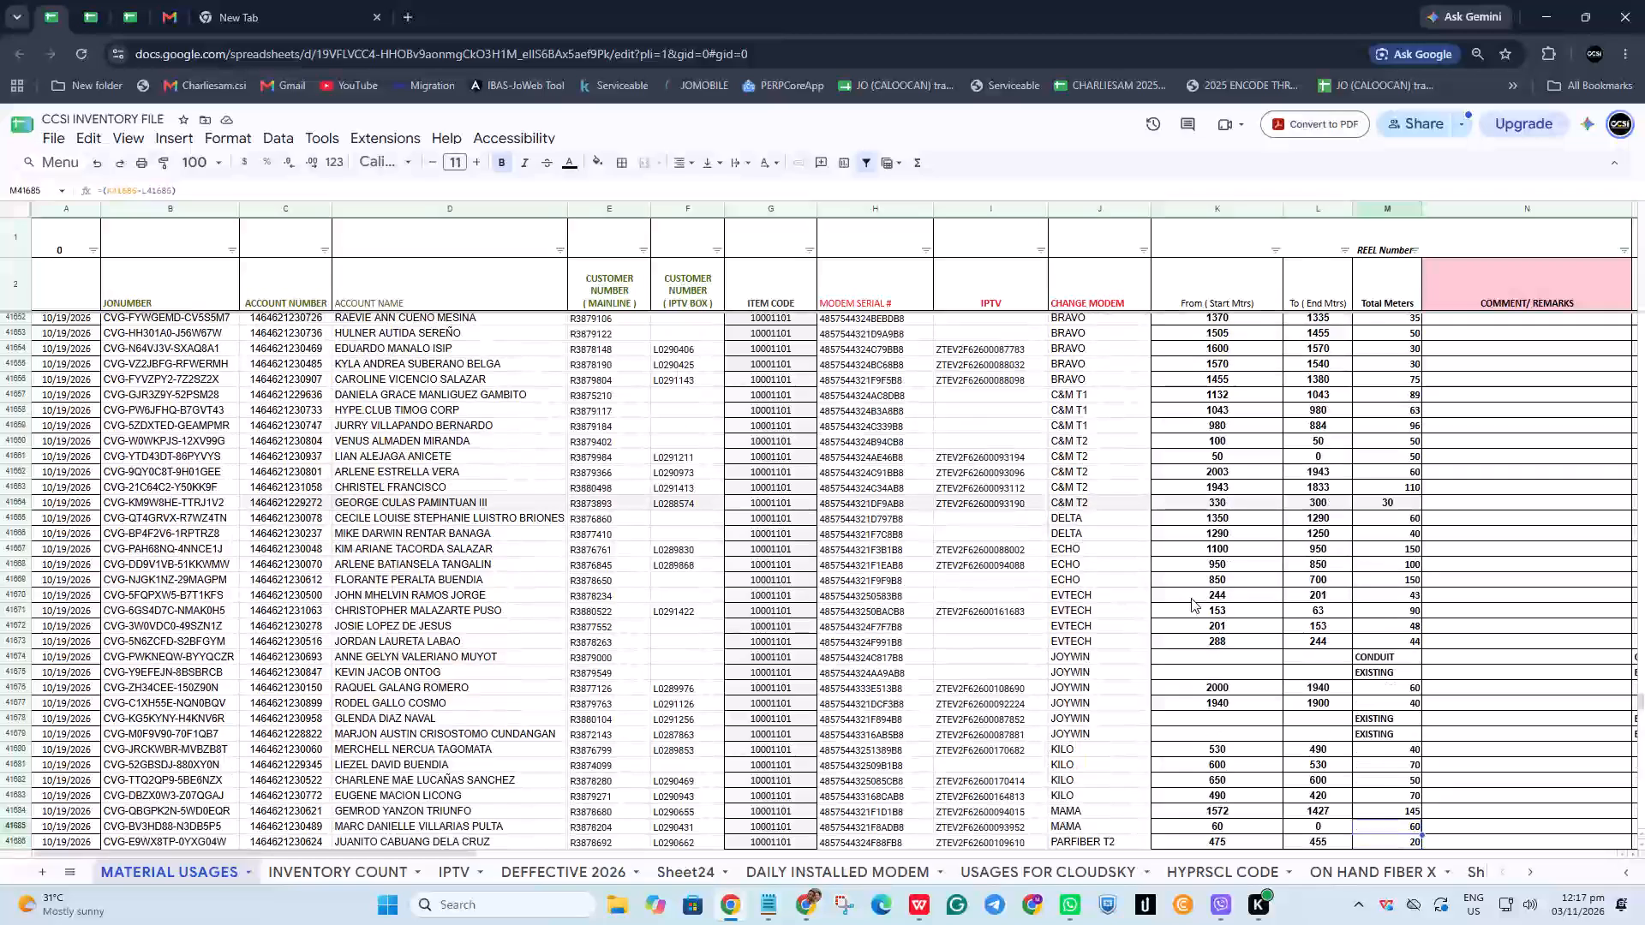
Examine the Total Meters column through the rest of the 10/19/2026 records and into the 10/20/2026 records.
key(Down)
key(Down)
key(Down)
key(Down)
key(Down)
key(Down)
key(Down)
key(Down)
key(Down)
key(Down)
key(Down)
key(Down)
key(Down)
key(Down)
key(Down)
key(Down)
key(Down)
key(Down)
key(Down)
key(Down)
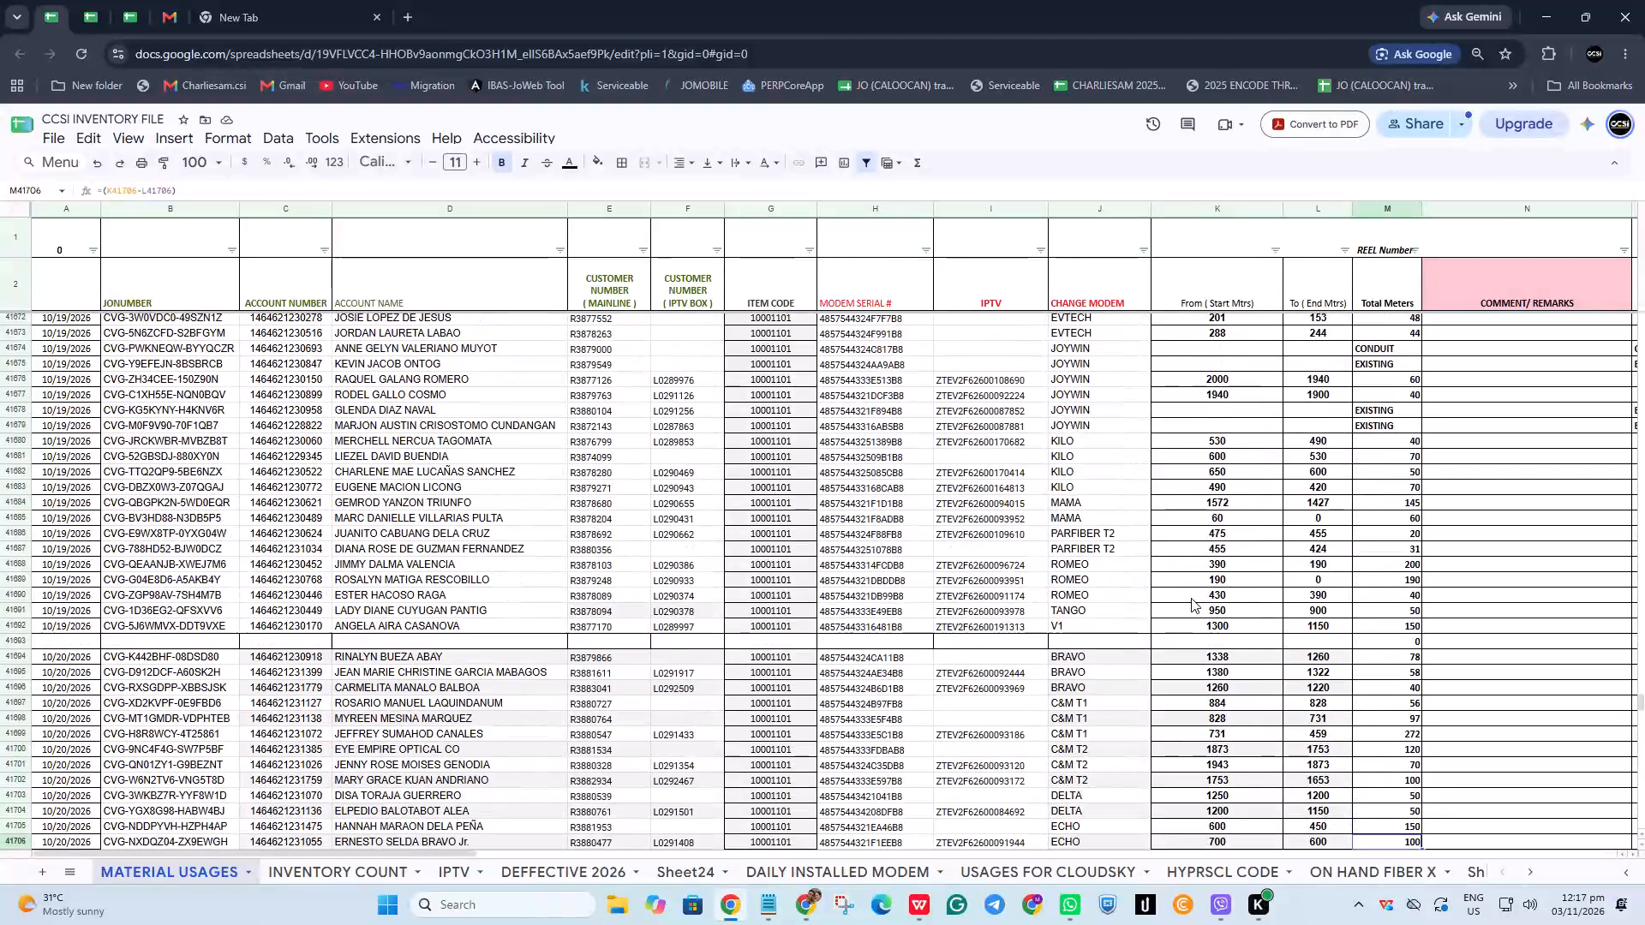
key(Down)
key(Down)
key(Down)
key(Down)
key(Down)
key(Down)
key(Down)
key(Down)
key(Down)
key(Down)
key(Down)
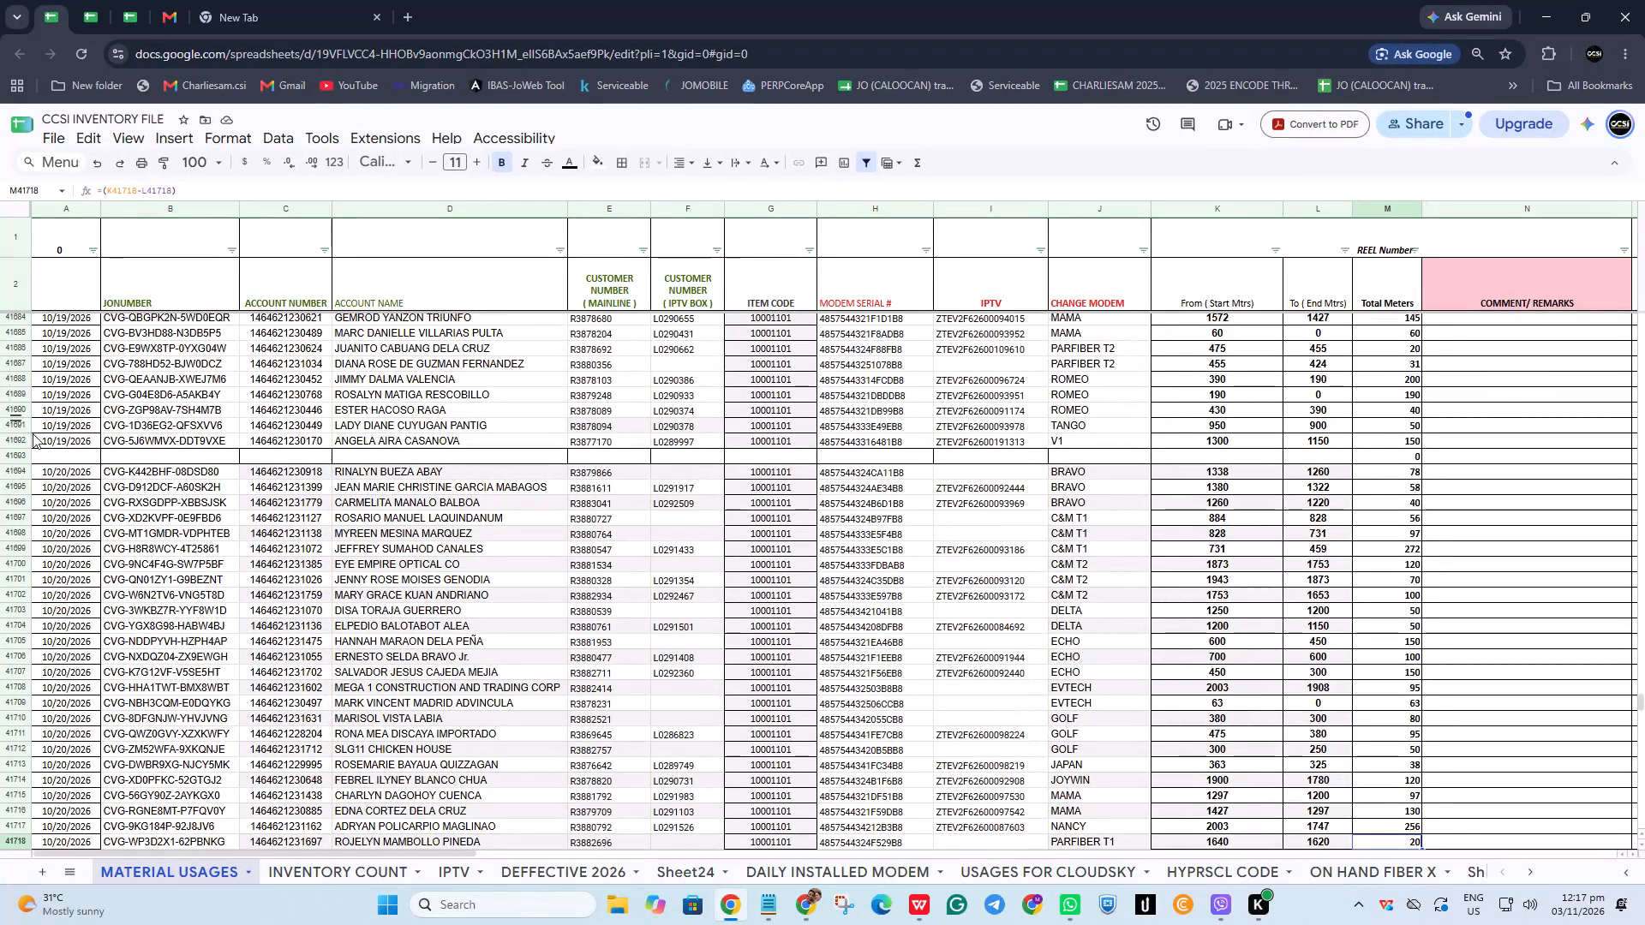
Delete the blank row 41693 separating the 10/19/2026 records from the 10/20/2026 records.
right_click(17, 456)
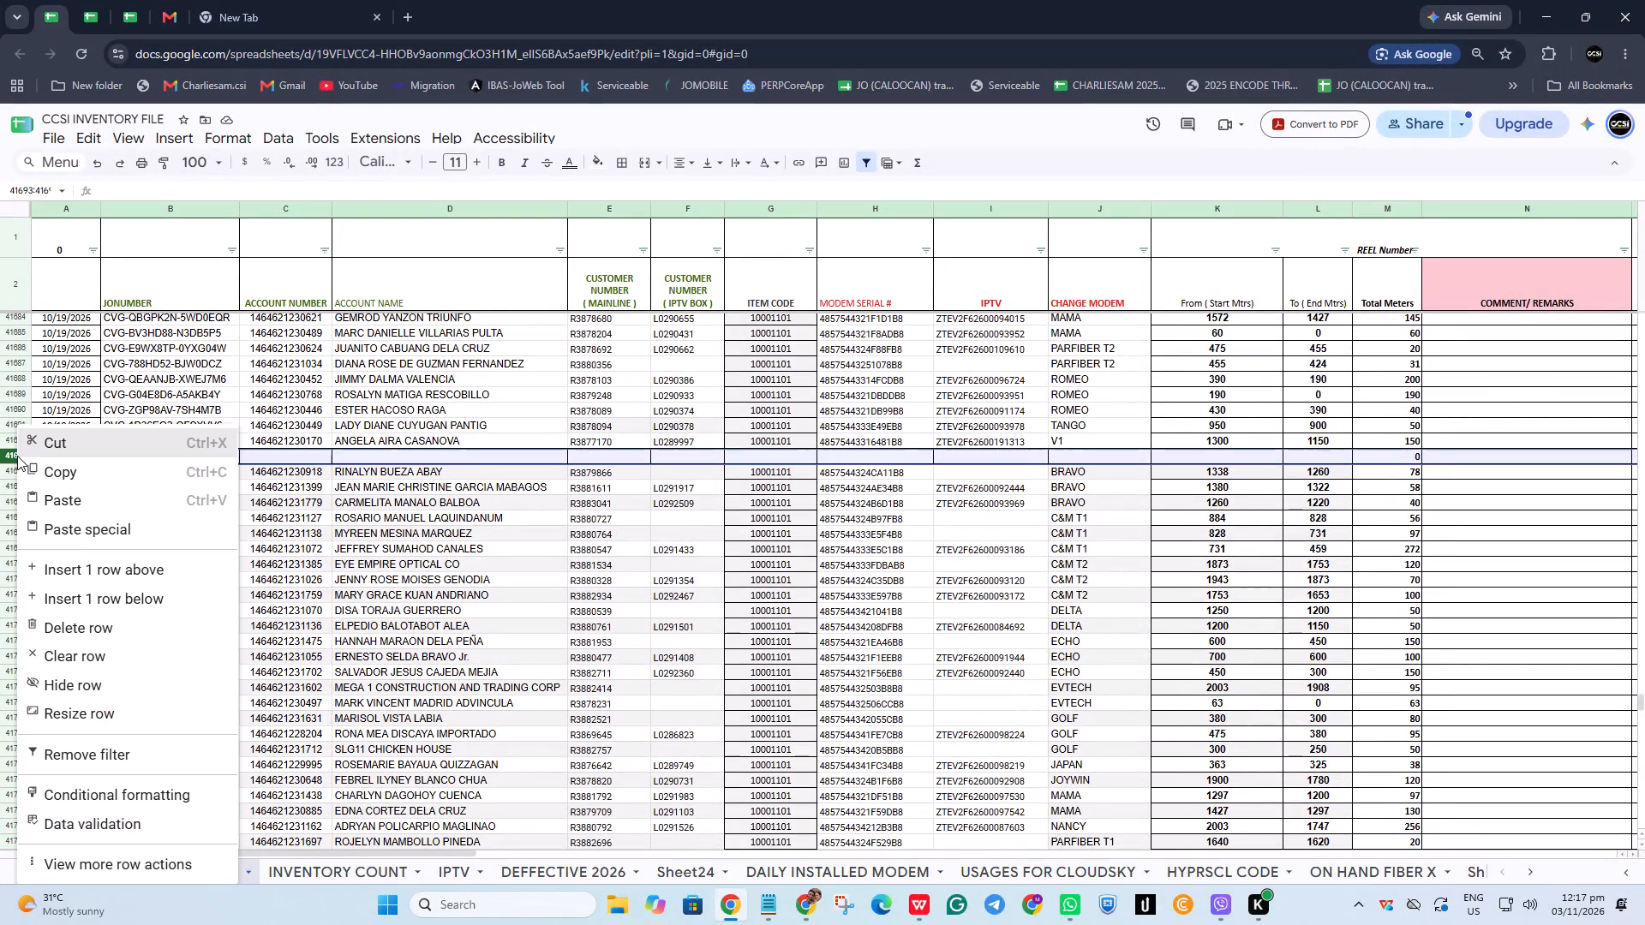
click(92, 620)
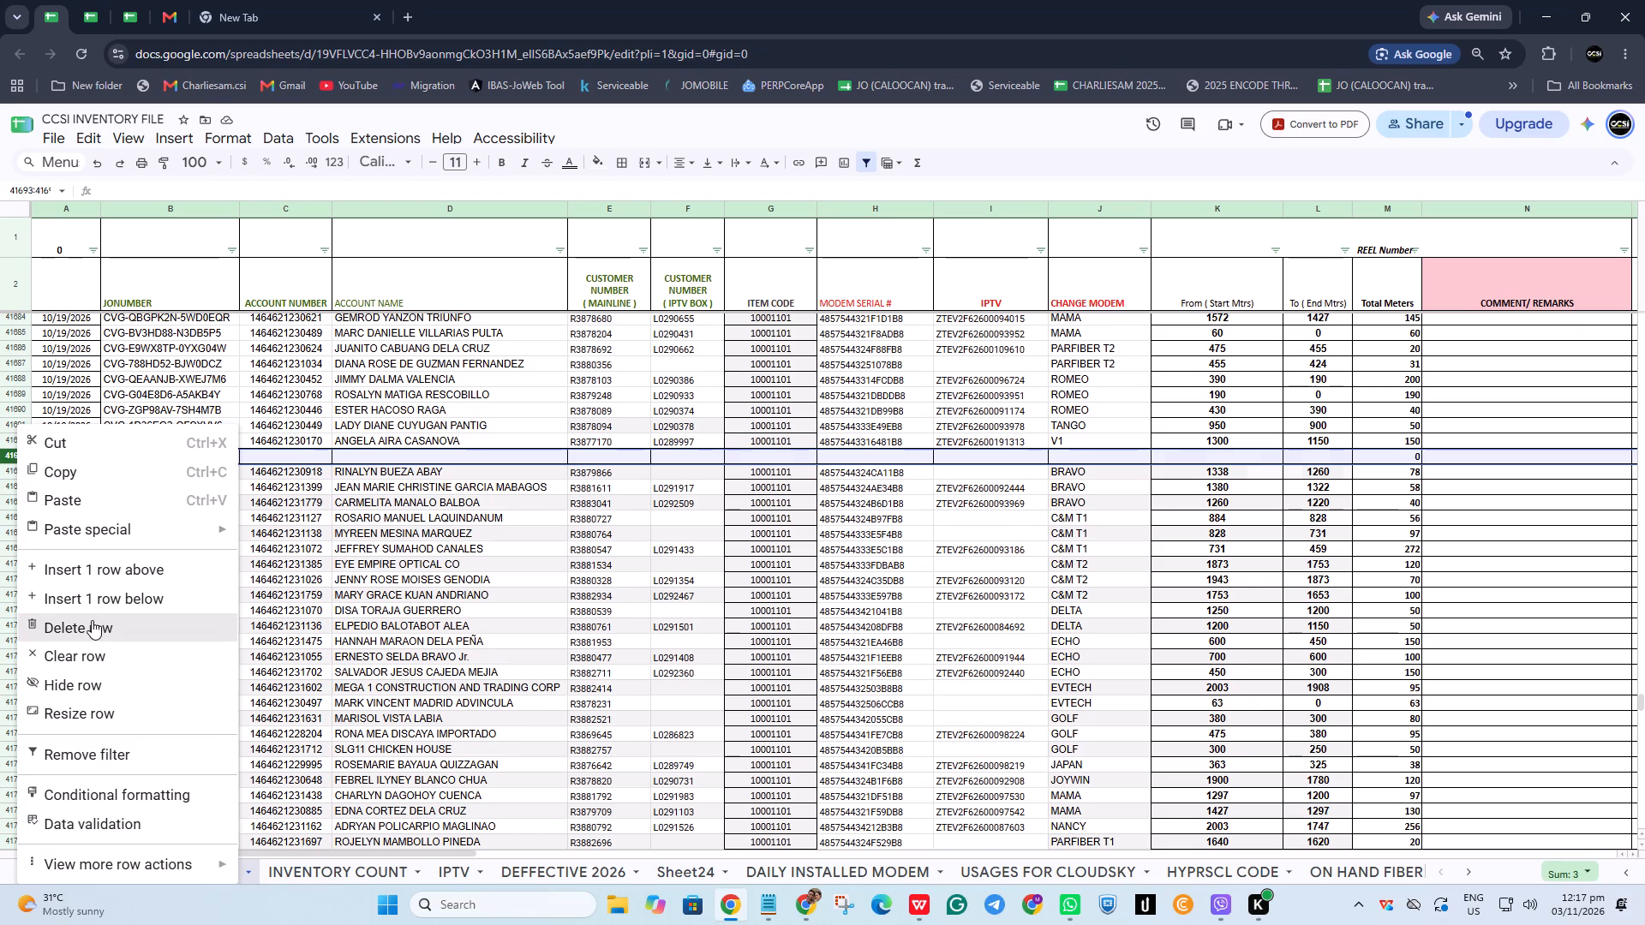
Examine the Total Meters column from row 41694 through the 10/20/2026 records and into the 10/21/2026 records.
click(1401, 479)
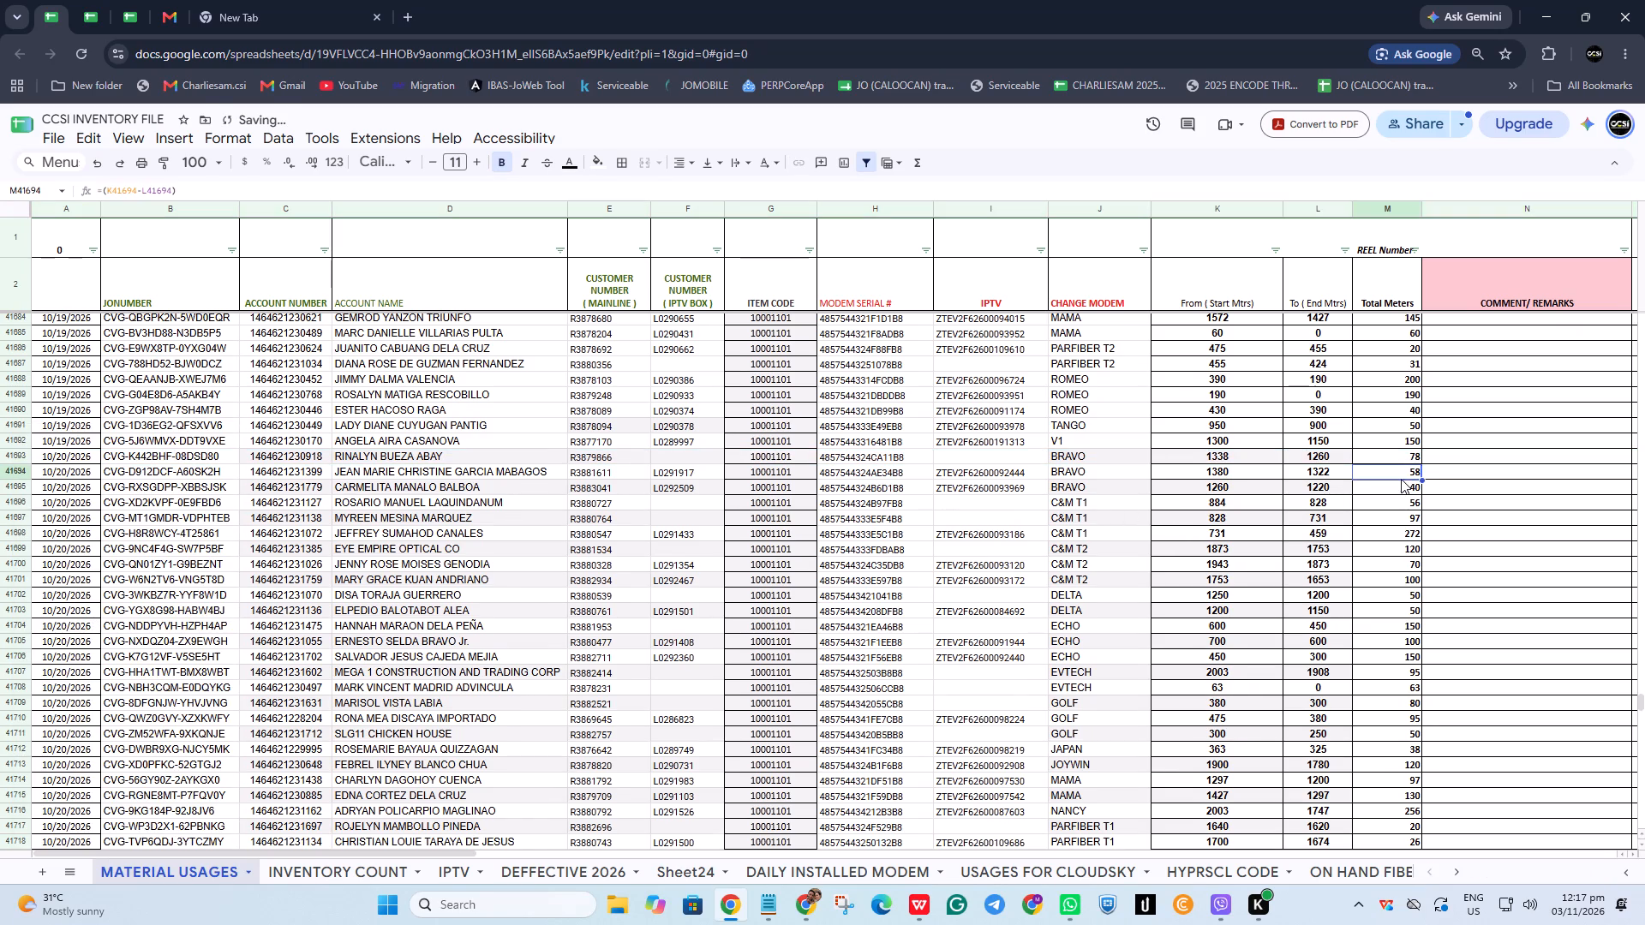
key(Down)
key(Down)
key(Down)
key(Down)
key(Down)
key(Down)
key(Down)
key(Down)
key(Down)
key(Down)
key(Down)
key(Down)
key(Down)
key(Down)
key(Down)
key(Down)
key(Down)
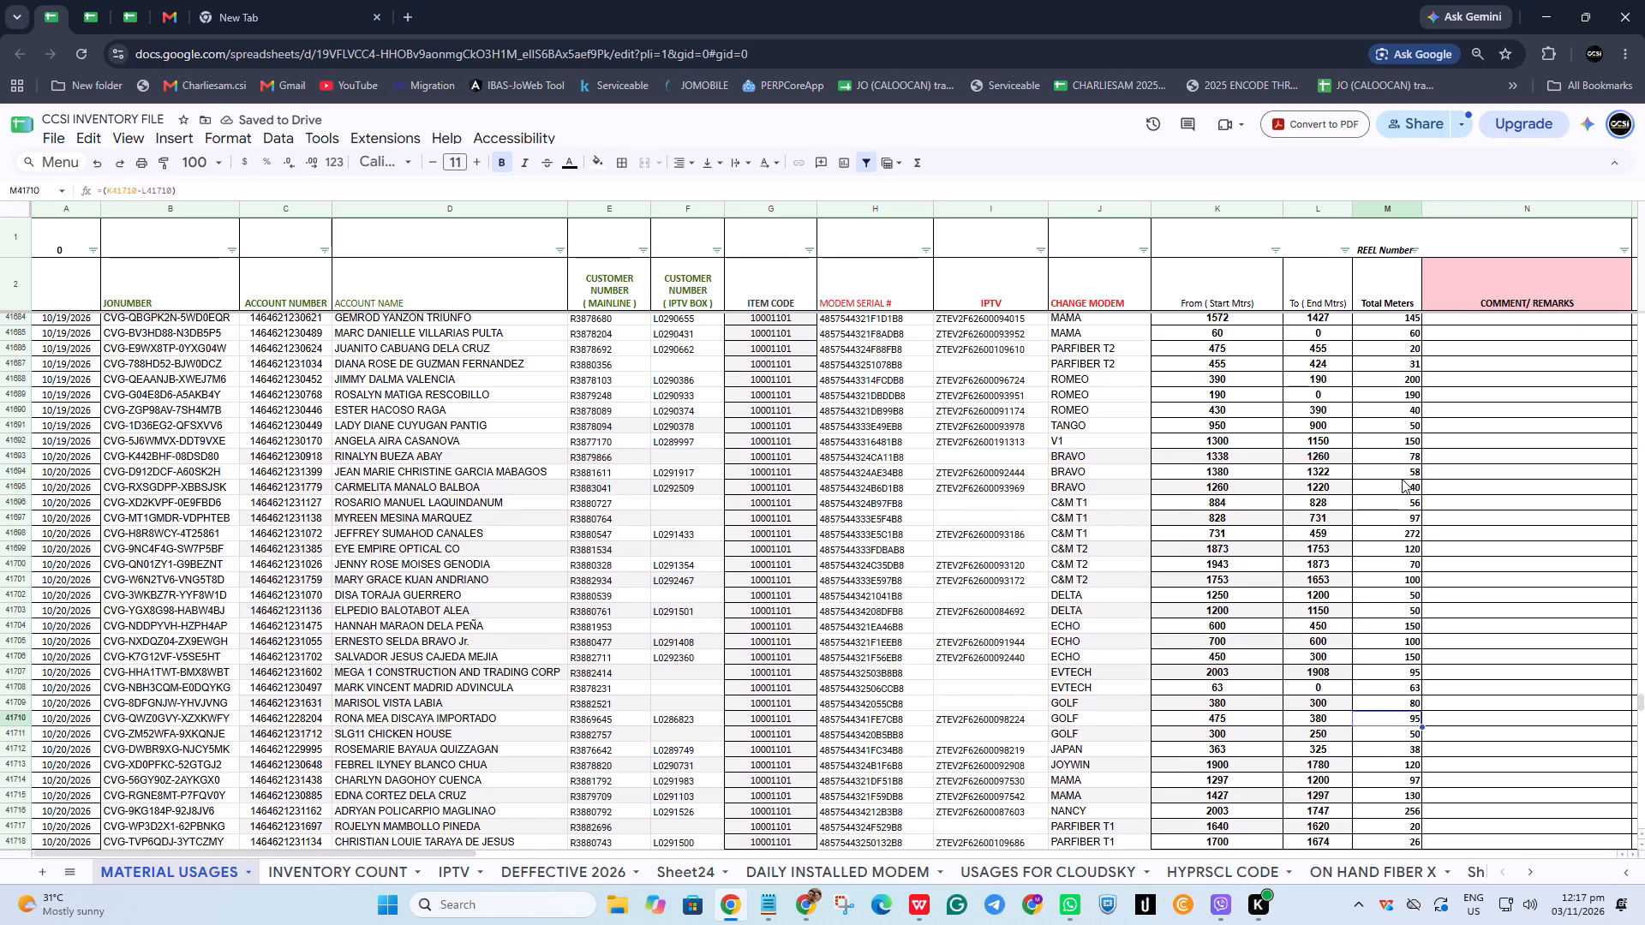
key(Down)
key(Down)
key(Down)
key(Down)
key(Down)
key(Down)
key(Down)
key(Down)
key(Down)
key(Down)
key(Down)
key(Down)
key(Down)
key(Down)
key(Down)
key(Down)
key(Down)
key(Down)
key(Down)
key(Down)
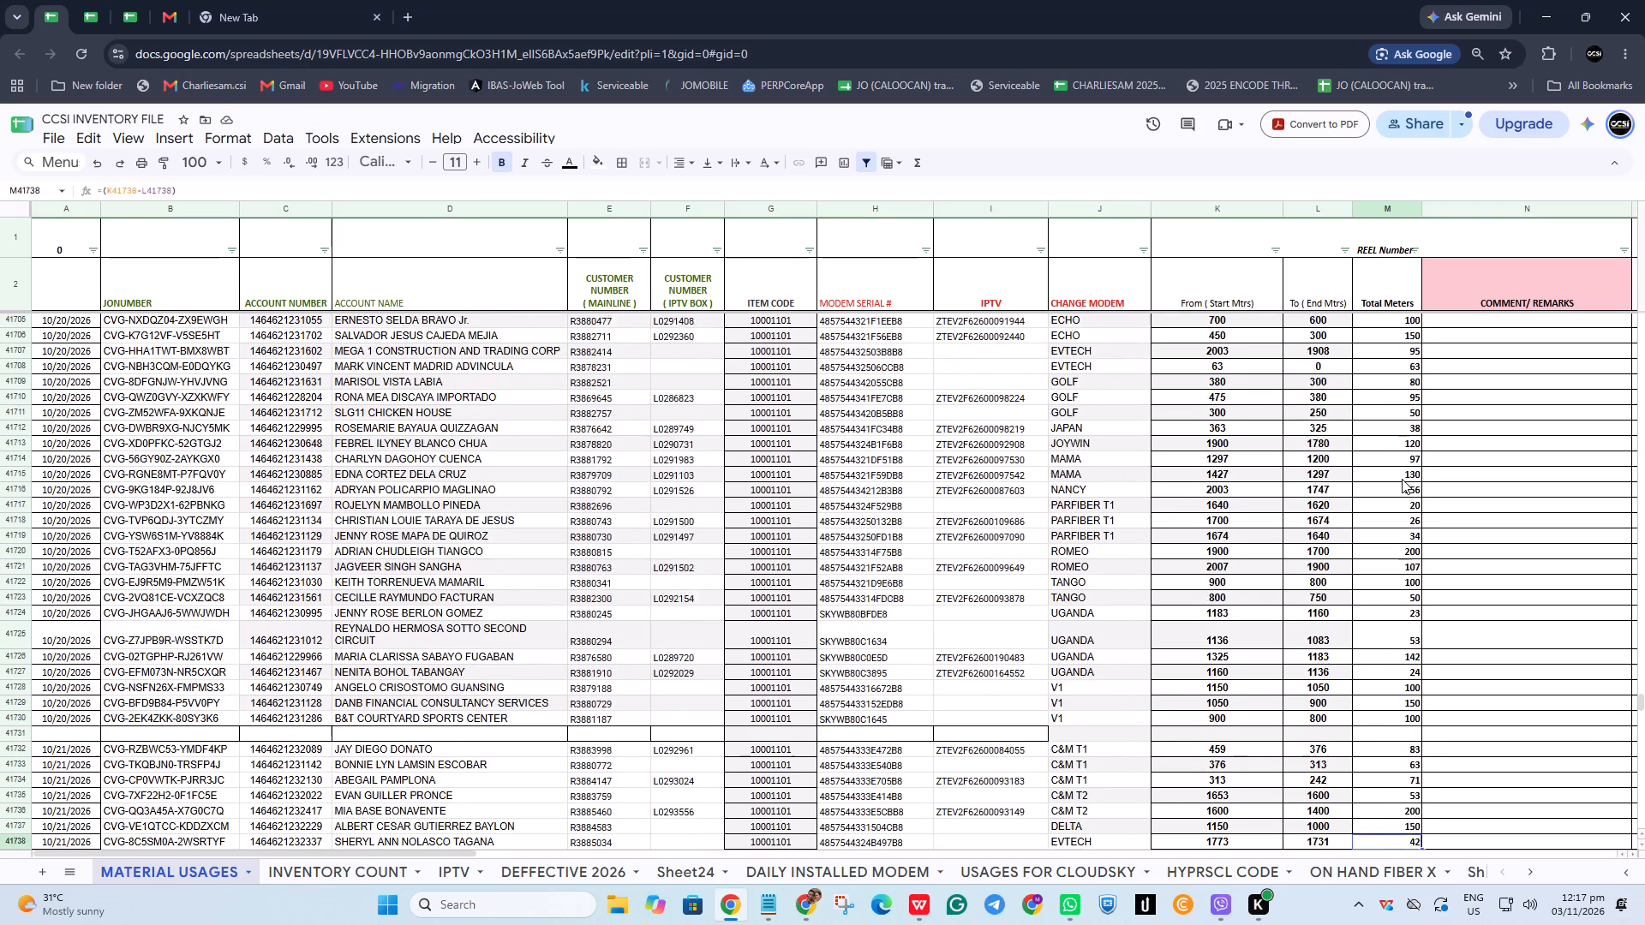
Continue examining the Total Meters column through the 10/21/2026 records and into the 10/22/2026 records.
key(Down)
key(Down)
key(Down)
key(Down)
key(Down)
key(Down)
key(Down)
key(Down)
key(Down)
key(Down)
key(Down)
key(Down)
key(Down)
key(Down)
key(Down)
key(Down)
key(Down)
key(Down)
key(Down)
key(Down)
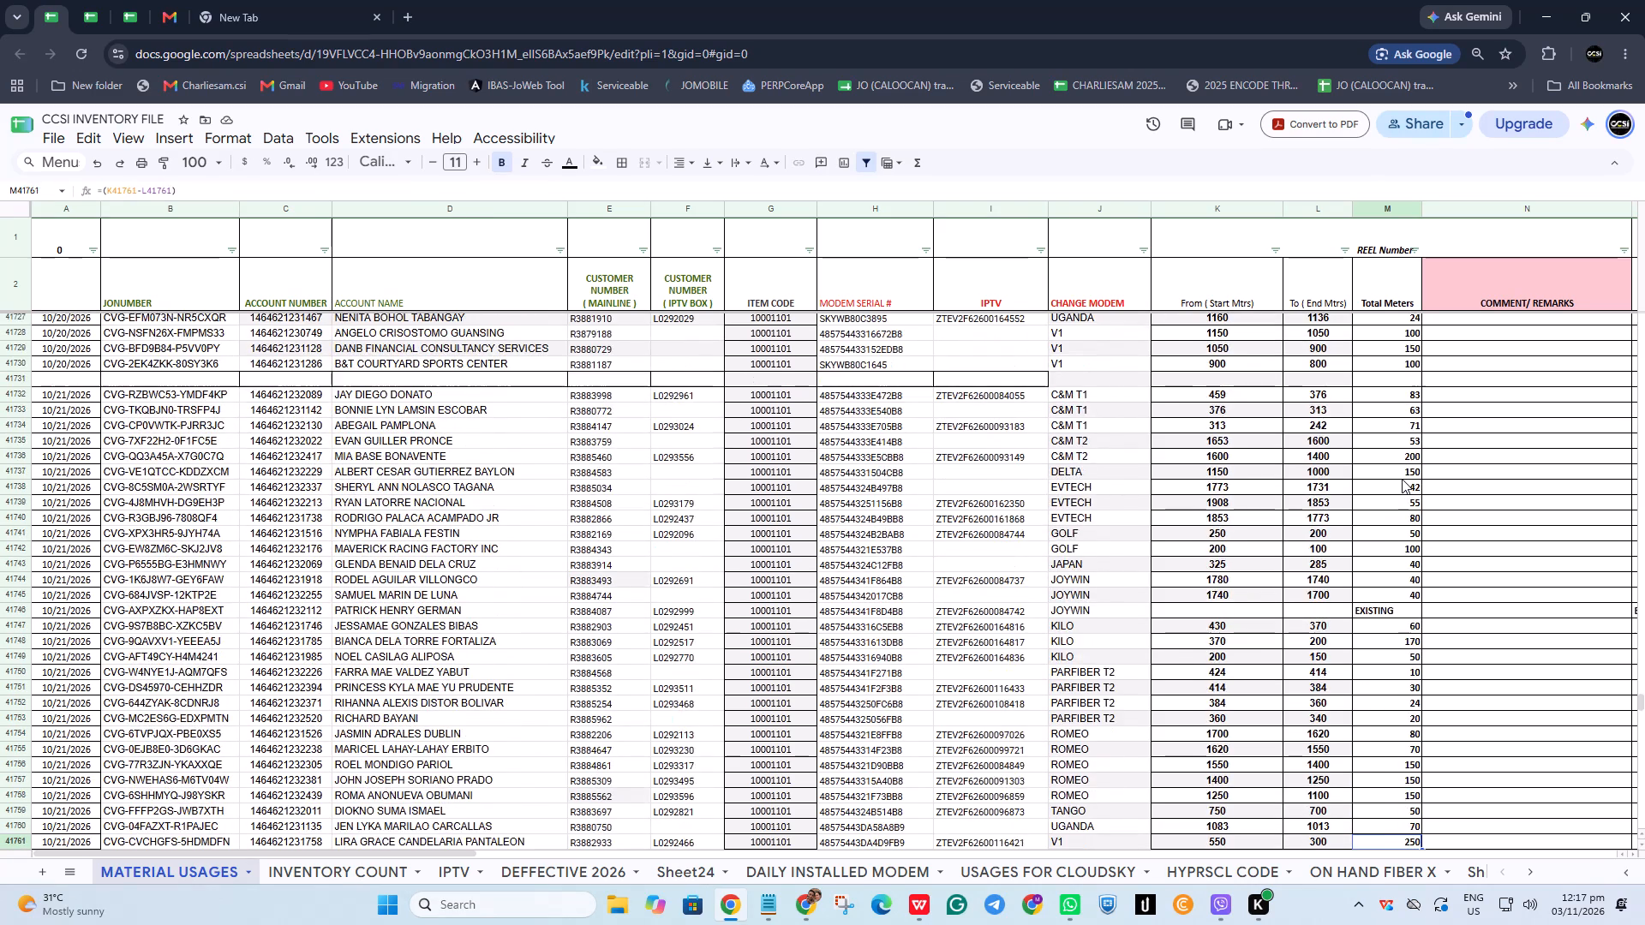
key(Down)
key(Down)
key(Down)
key(Down)
key(Down)
key(Down)
key(Down)
key(Down)
key(Down)
key(Down)
key(Down)
key(Down)
key(Down)
key(Down)
key(Down)
key(Down)
key(Down)
key(Down)
key(Down)
key(Down)
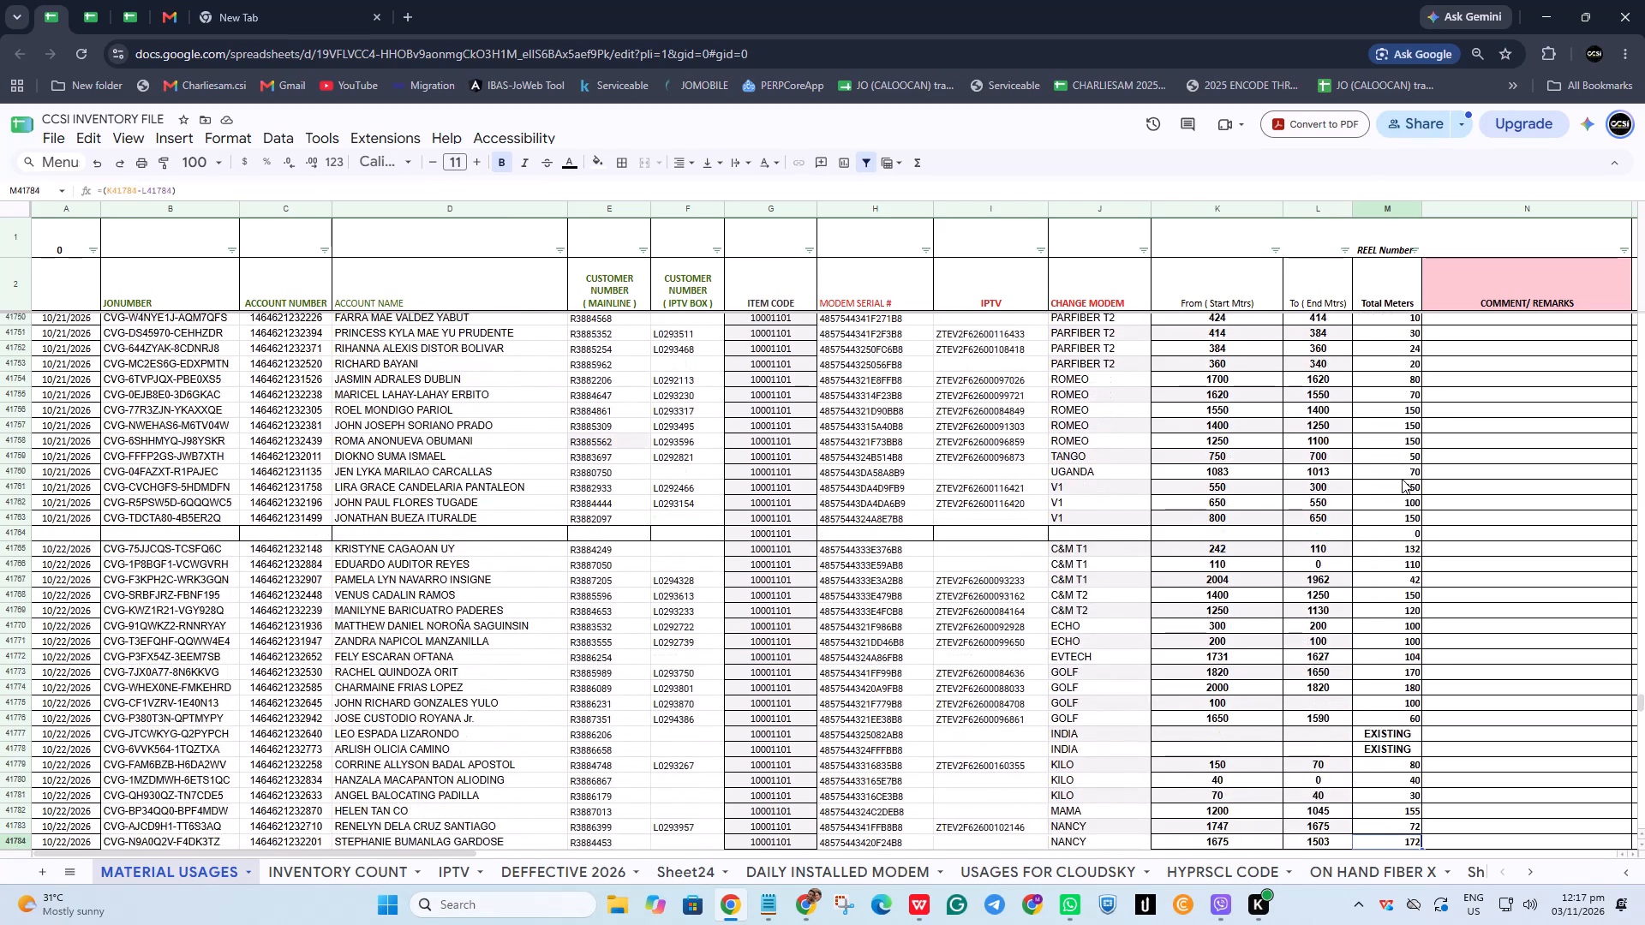
Delete the empty row 41764 between the 10/21/2026 and 10/22/2026 records.
right_click(18, 535)
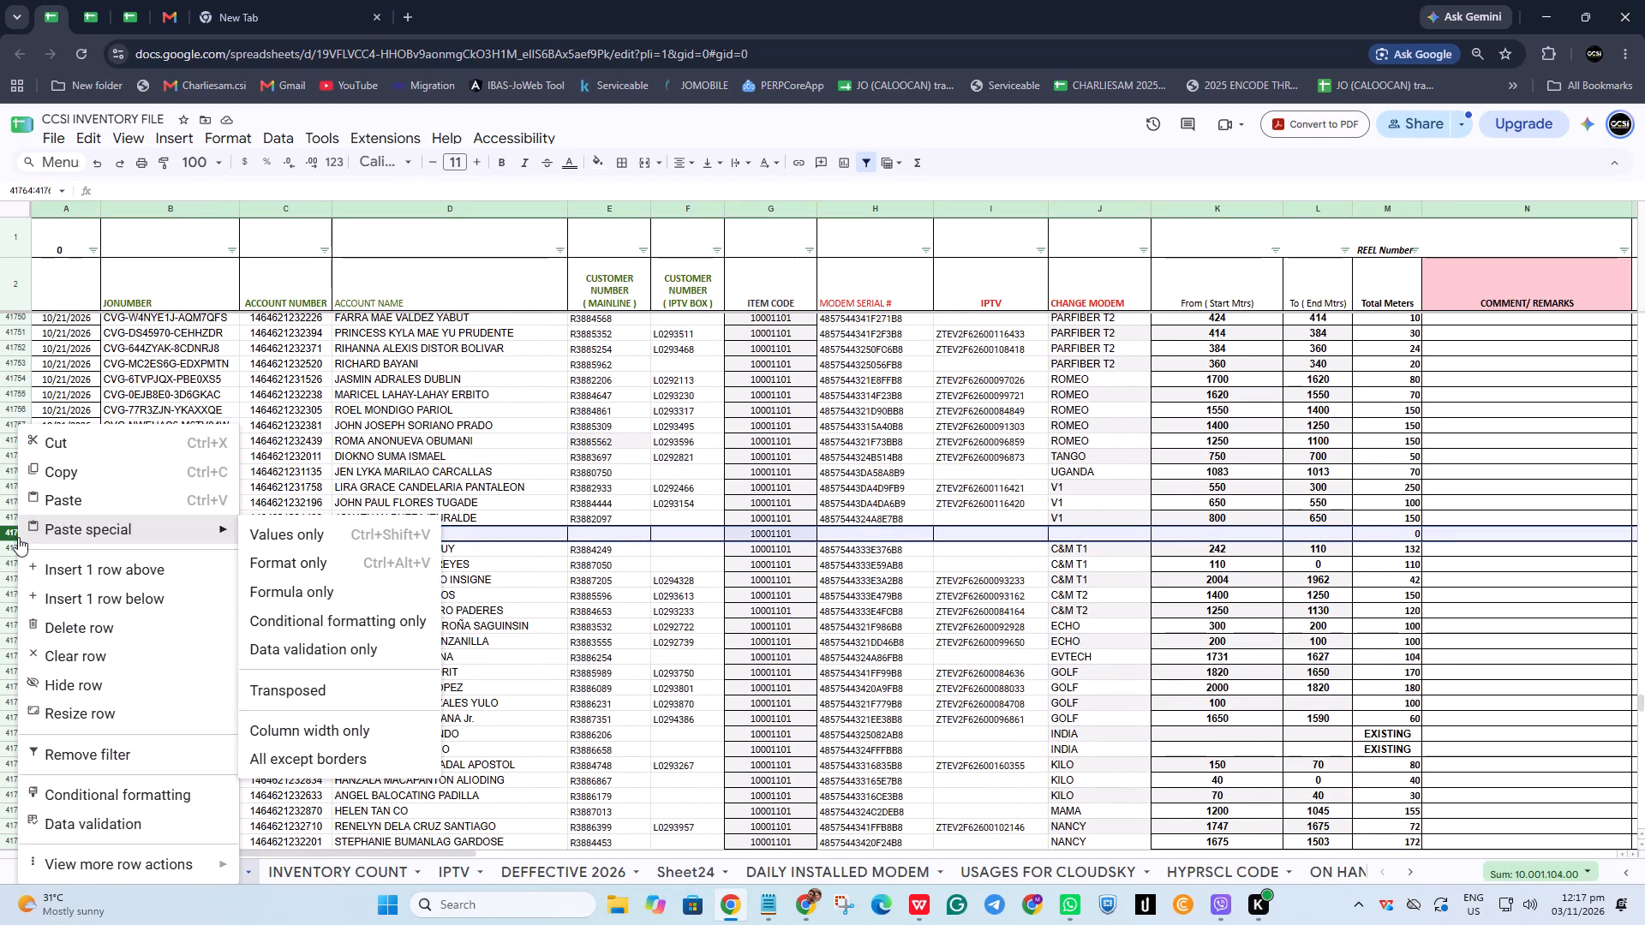
click(49, 629)
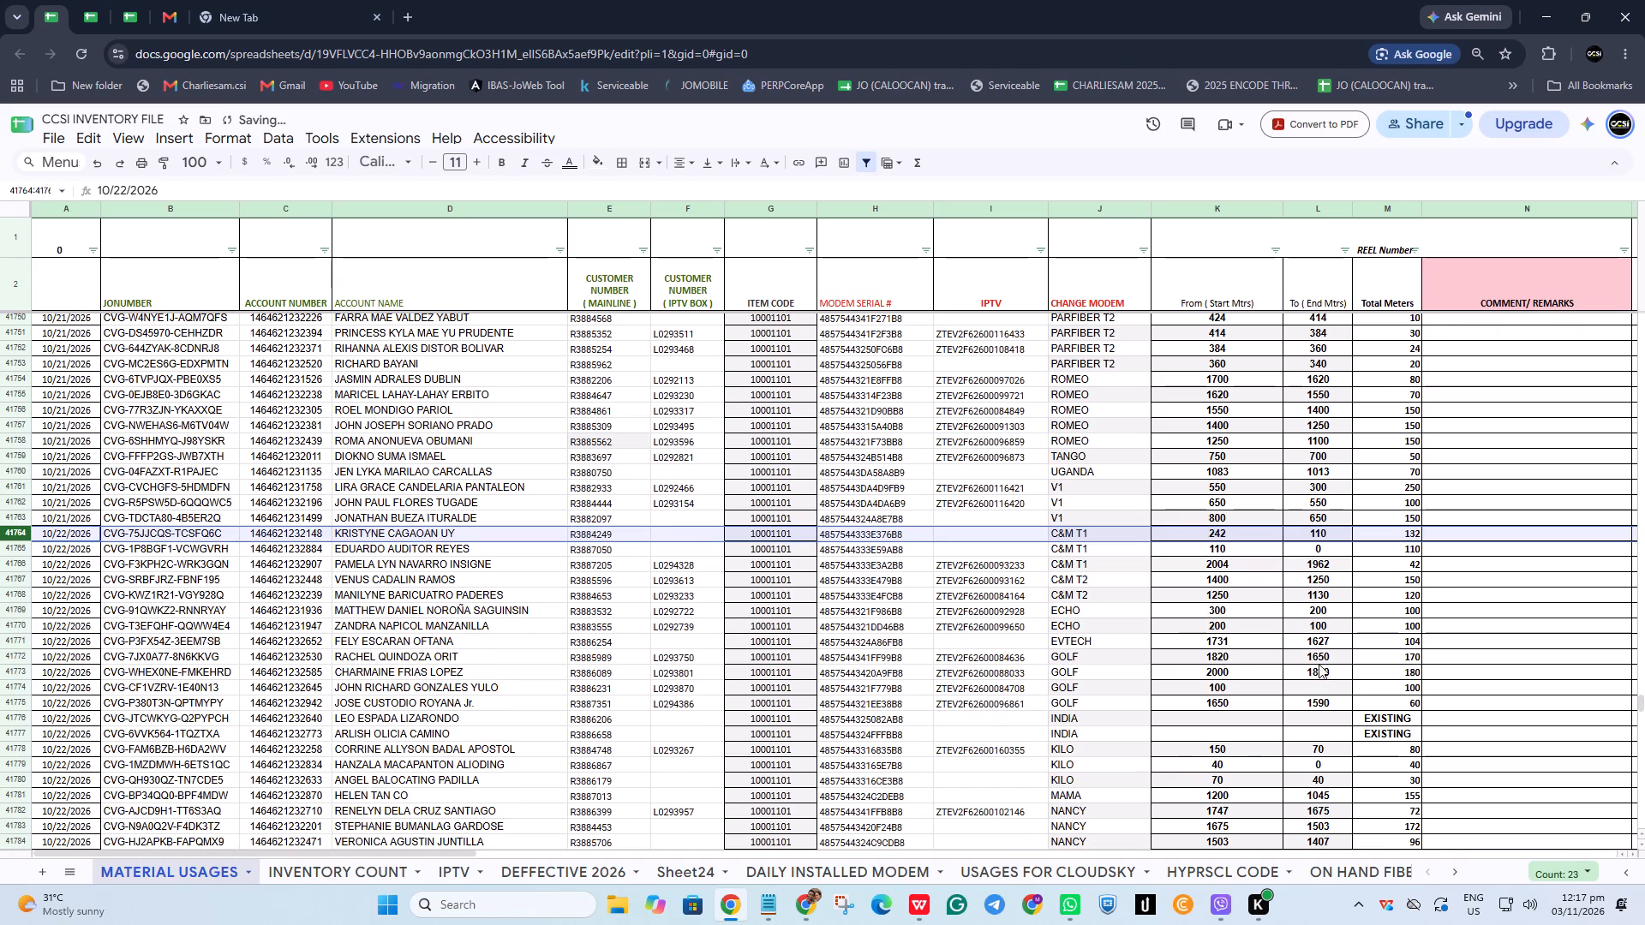
Examine the Total Meters column through the rest of the 10/22/2026 records and into the 10/23/2026 records.
click(1388, 644)
key(Down)
key(Down)
key(Down)
key(Down)
key(Down)
key(Down)
key(Down)
key(Down)
key(Down)
key(Down)
key(Down)
key(Down)
key(Down)
key(Down)
key(Down)
key(Down)
key(Down)
key(Down)
key(Down)
key(Down)
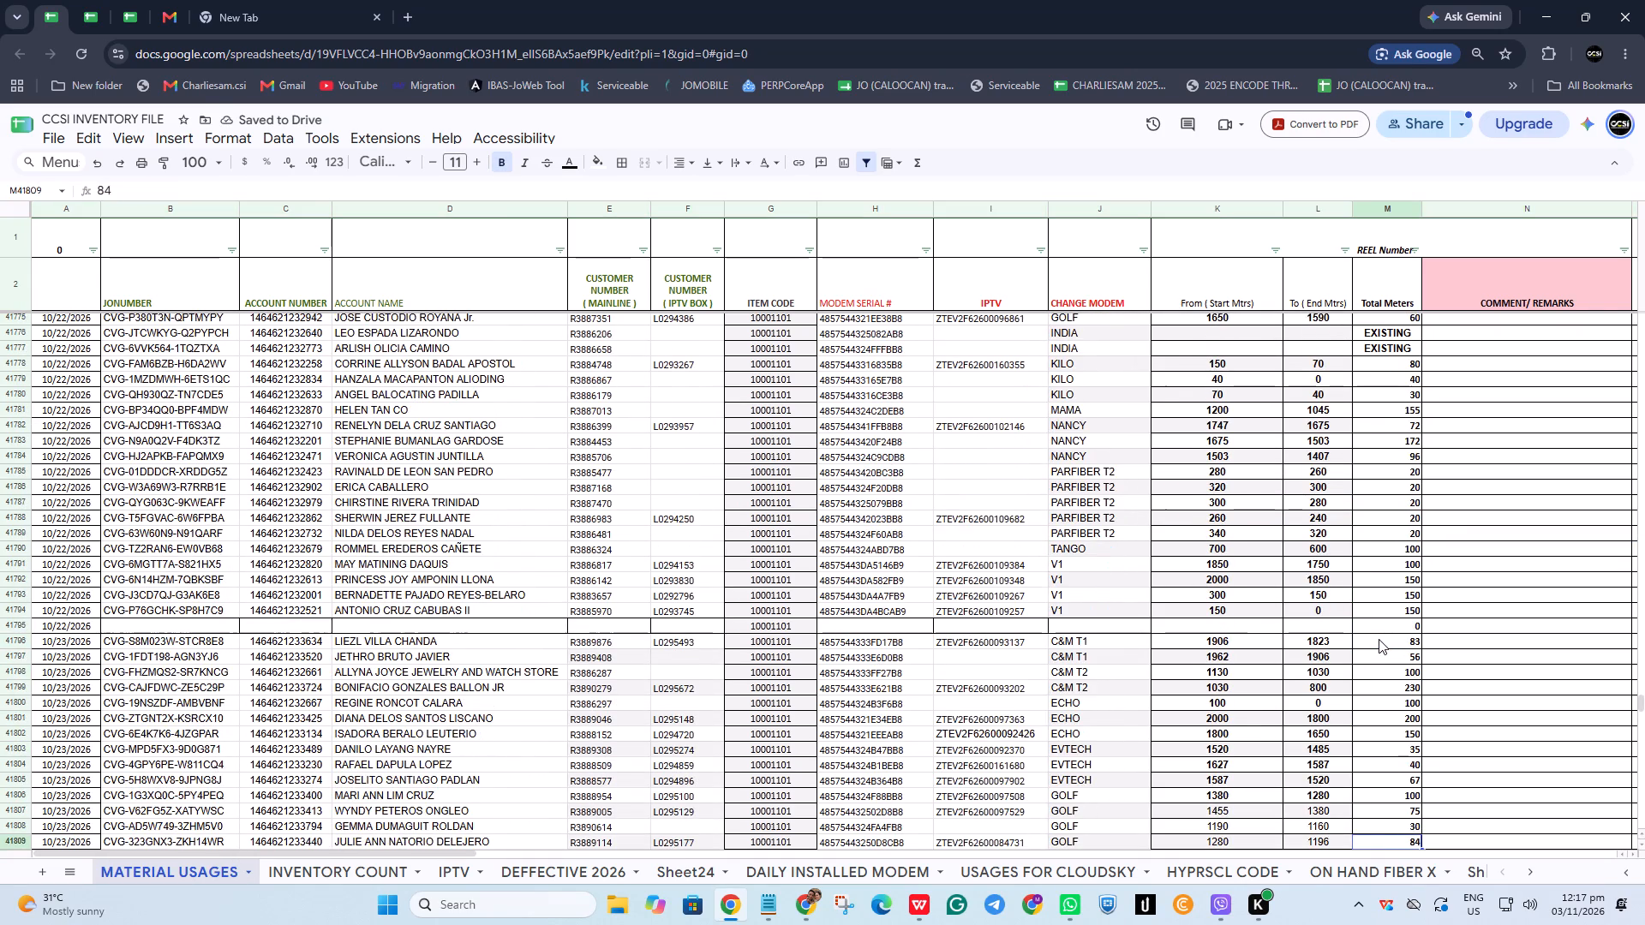
Delete row 41795, which has no job number or account, between the 10/22/2026 and 10/23/2026 records.
right_click(21, 624)
click(99, 374)
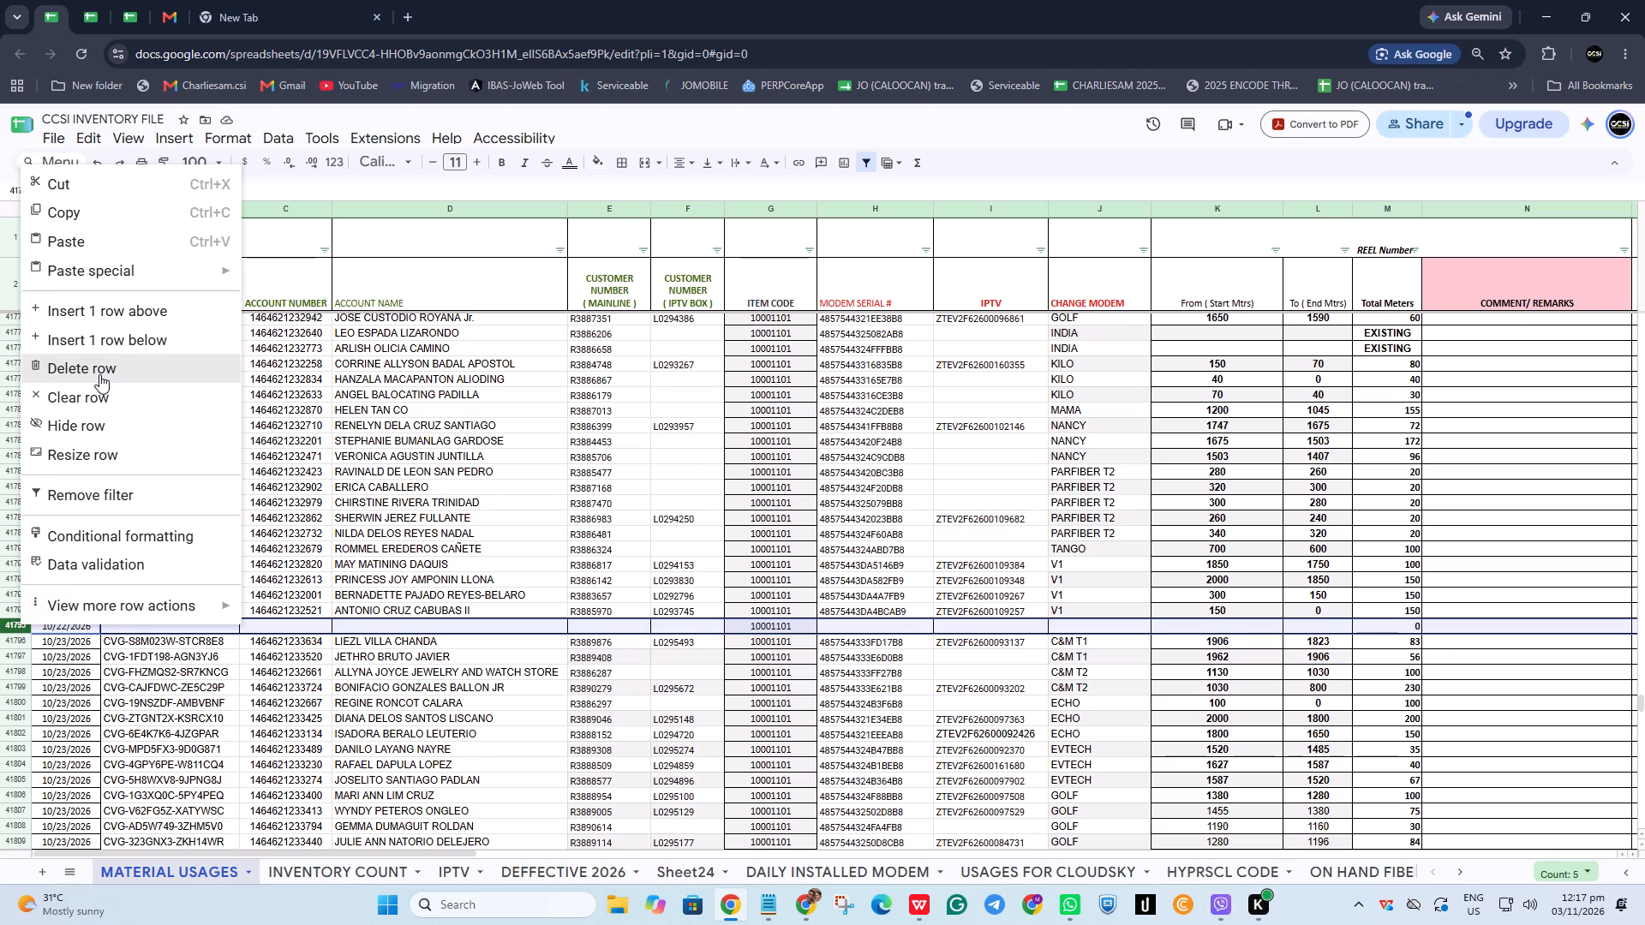
Examine the Total Meters column through the rest of the 10/23/2026 records and into the 10/24/2026 records.
click(1516, 631)
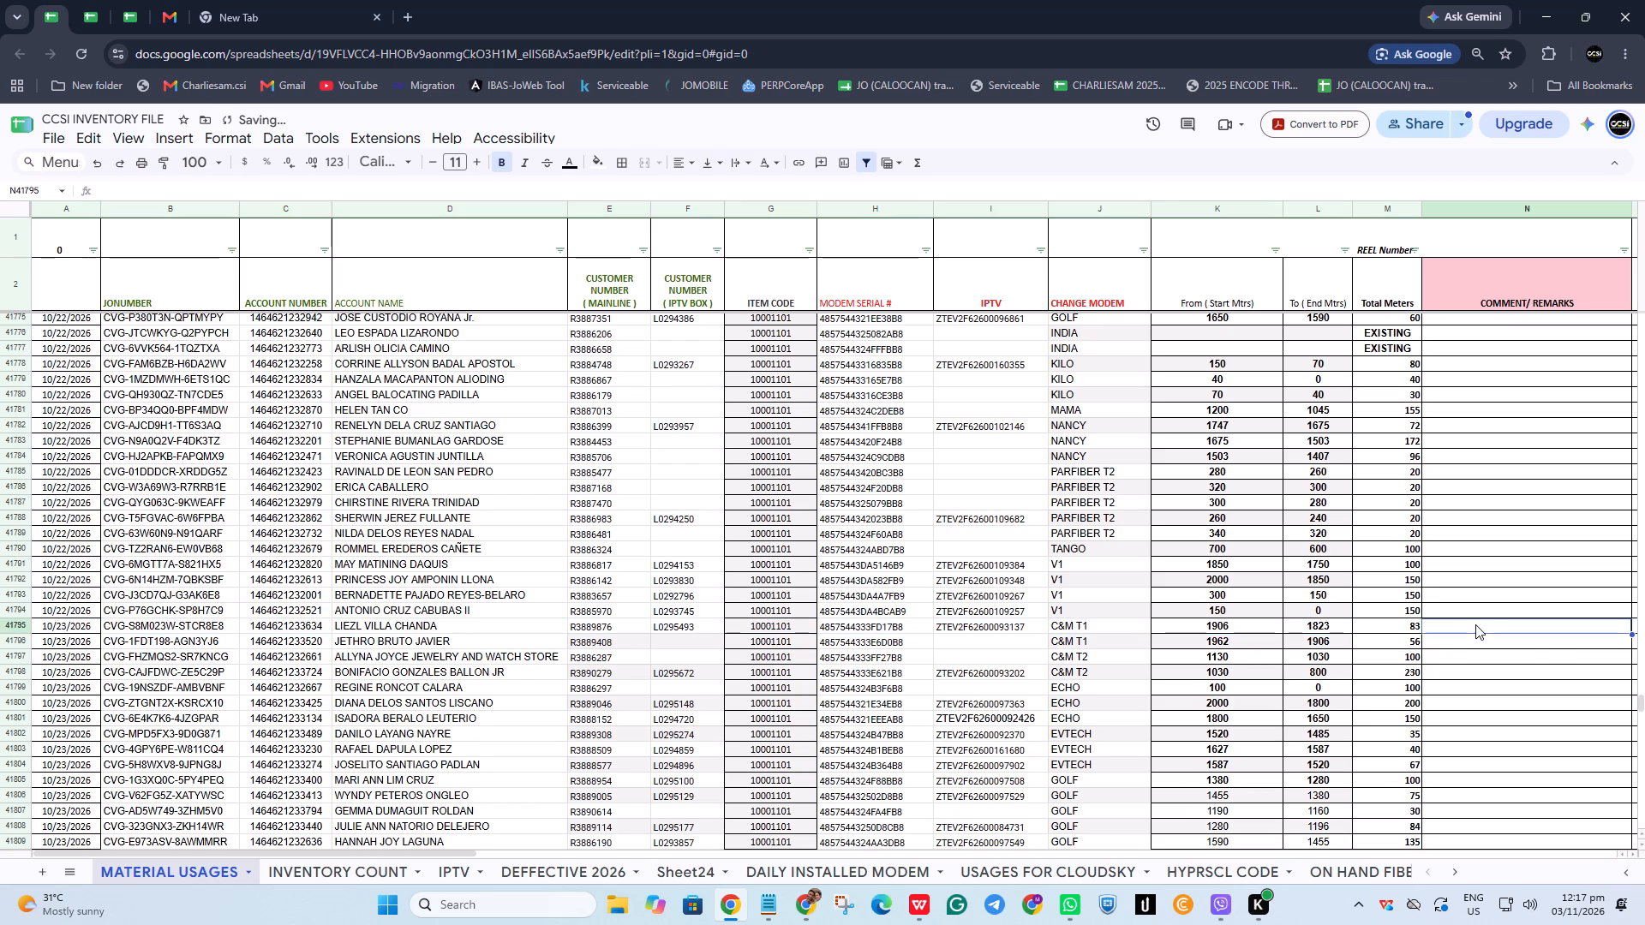
key(Down)
key(Down)
key(Down)
key(Down)
key(Down)
key(Down)
key(Down)
key(Down)
key(Down)
key(Down)
key(Down)
key(Down)
key(Down)
key(Down)
key(Down)
key(Down)
key(Down)
key(Down)
key(Down)
key(Down)
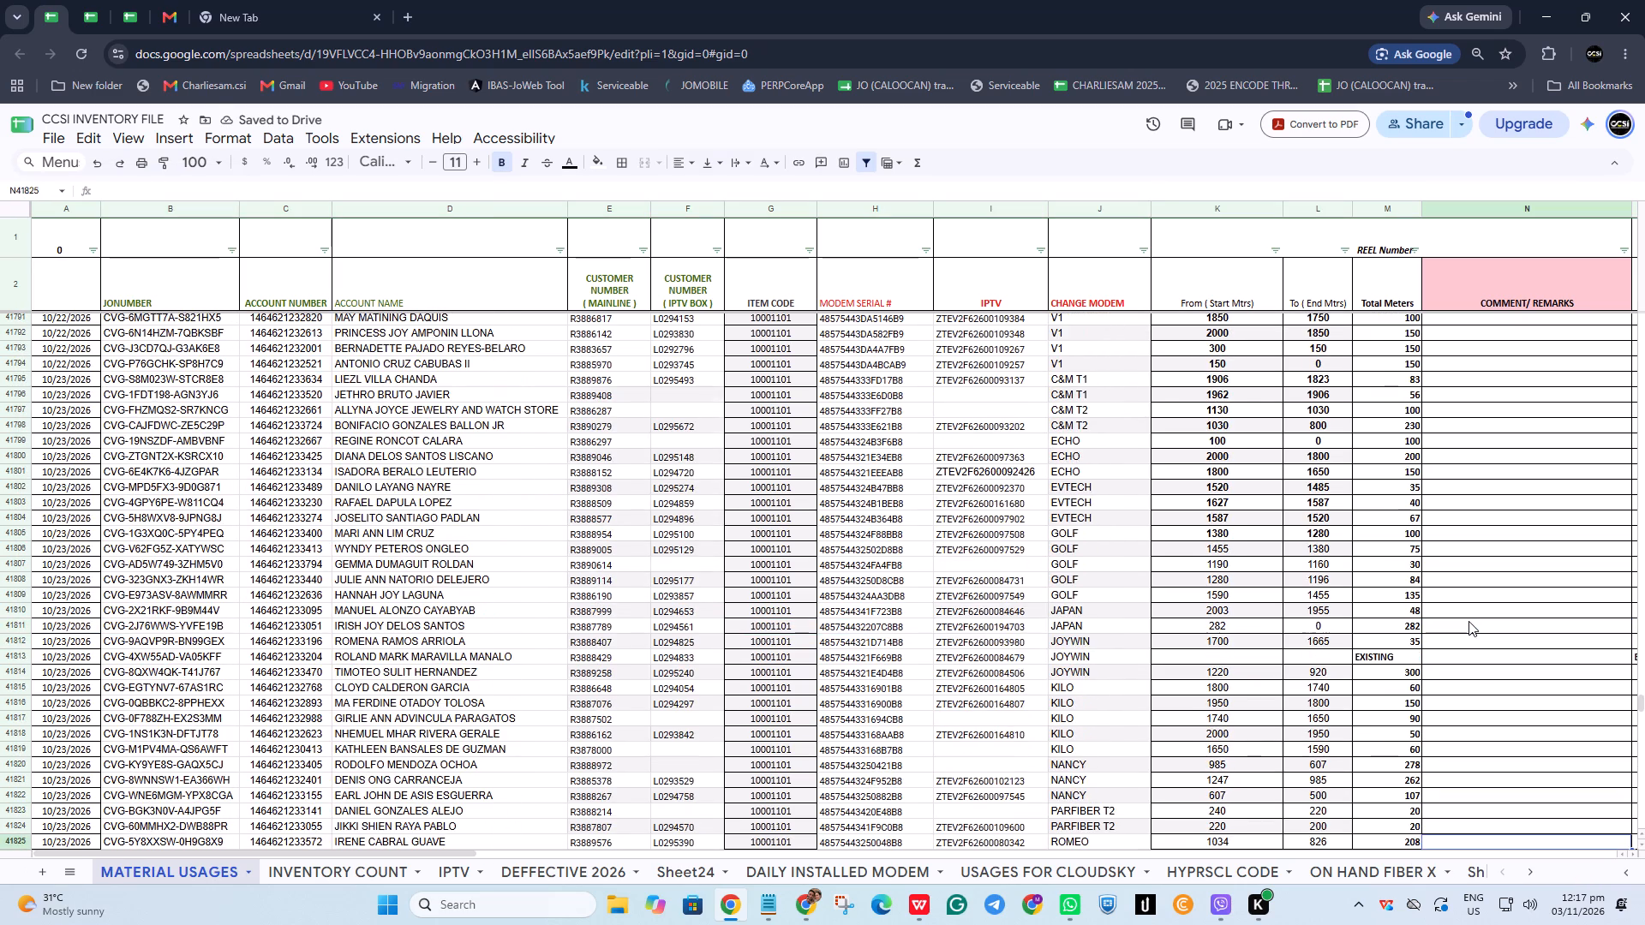
key(Down)
key(Down)
key(Down)
key(Down)
key(Down)
key(Down)
key(Down)
key(Down)
key(Down)
key(Down)
key(Down)
key(Down)
key(Down)
key(Down)
key(Down)
key(Down)
key(Down)
key(Down)
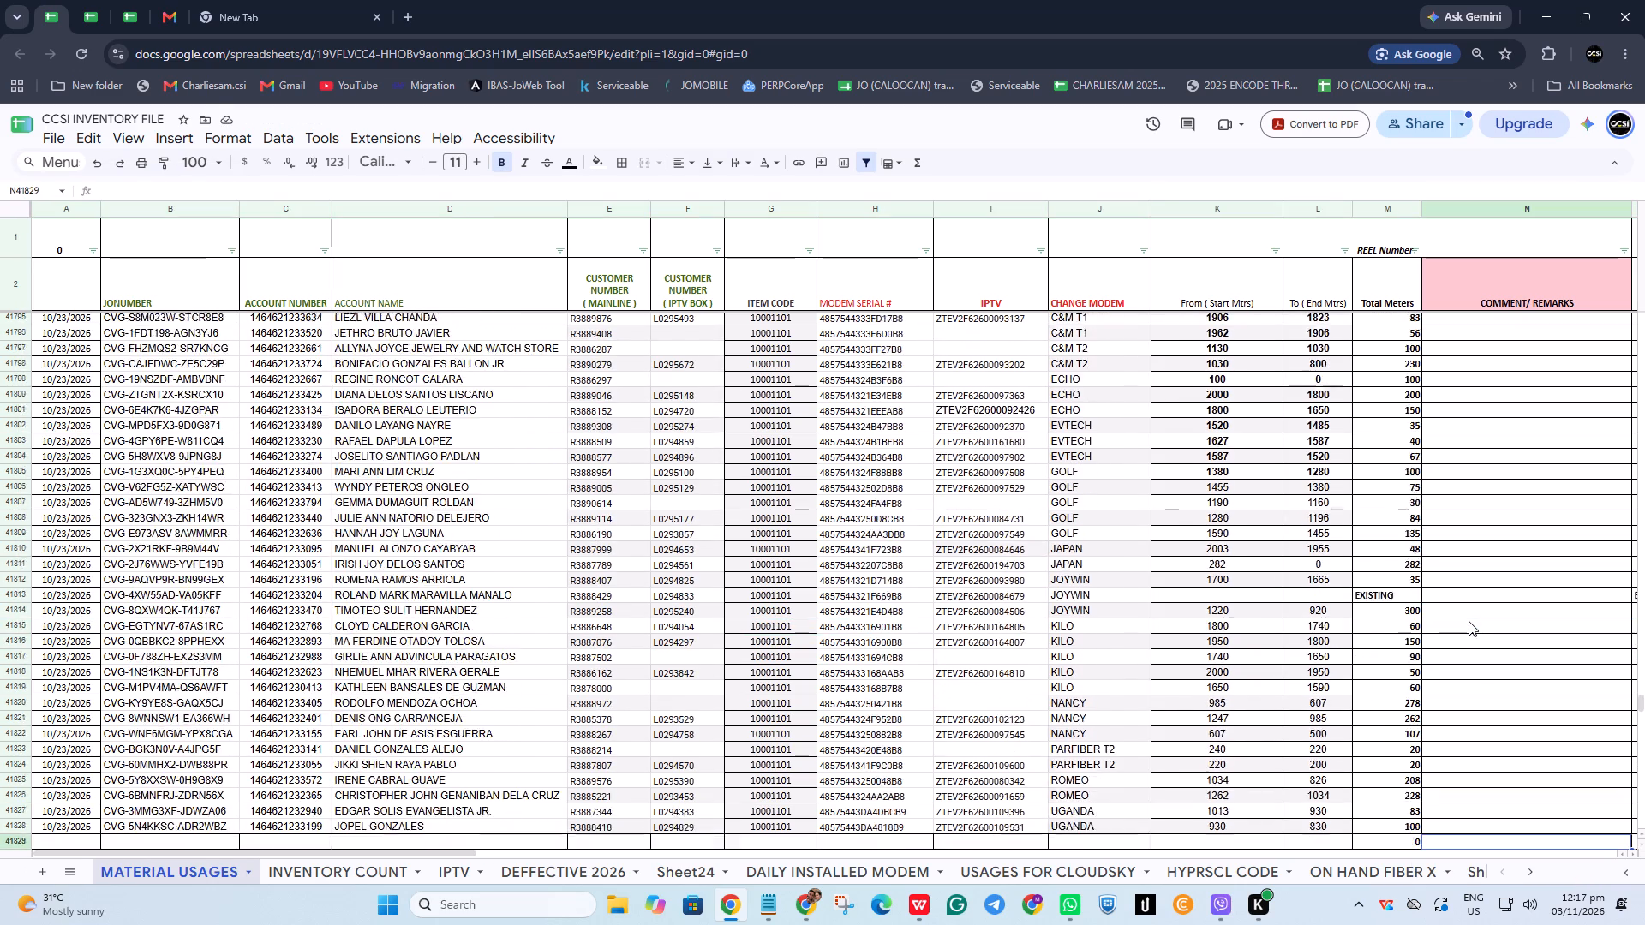
key(Up)
key(Up)
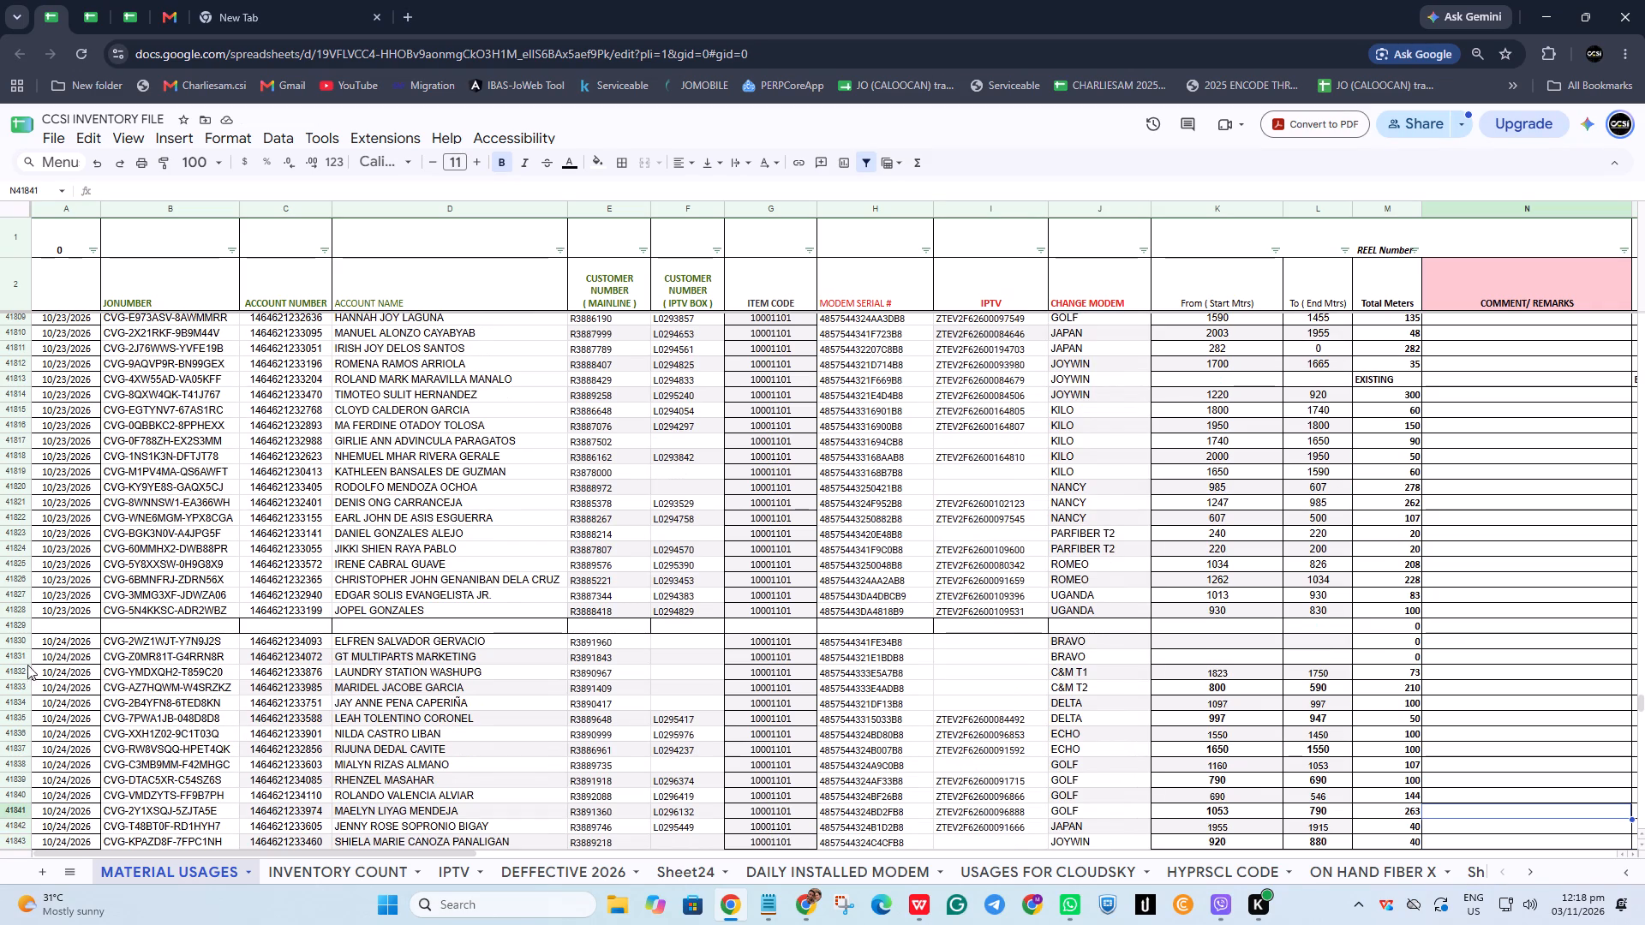
Delete the empty row 41829 between the 10/23/2026 and 10/24/2026 records.
right_click(16, 624)
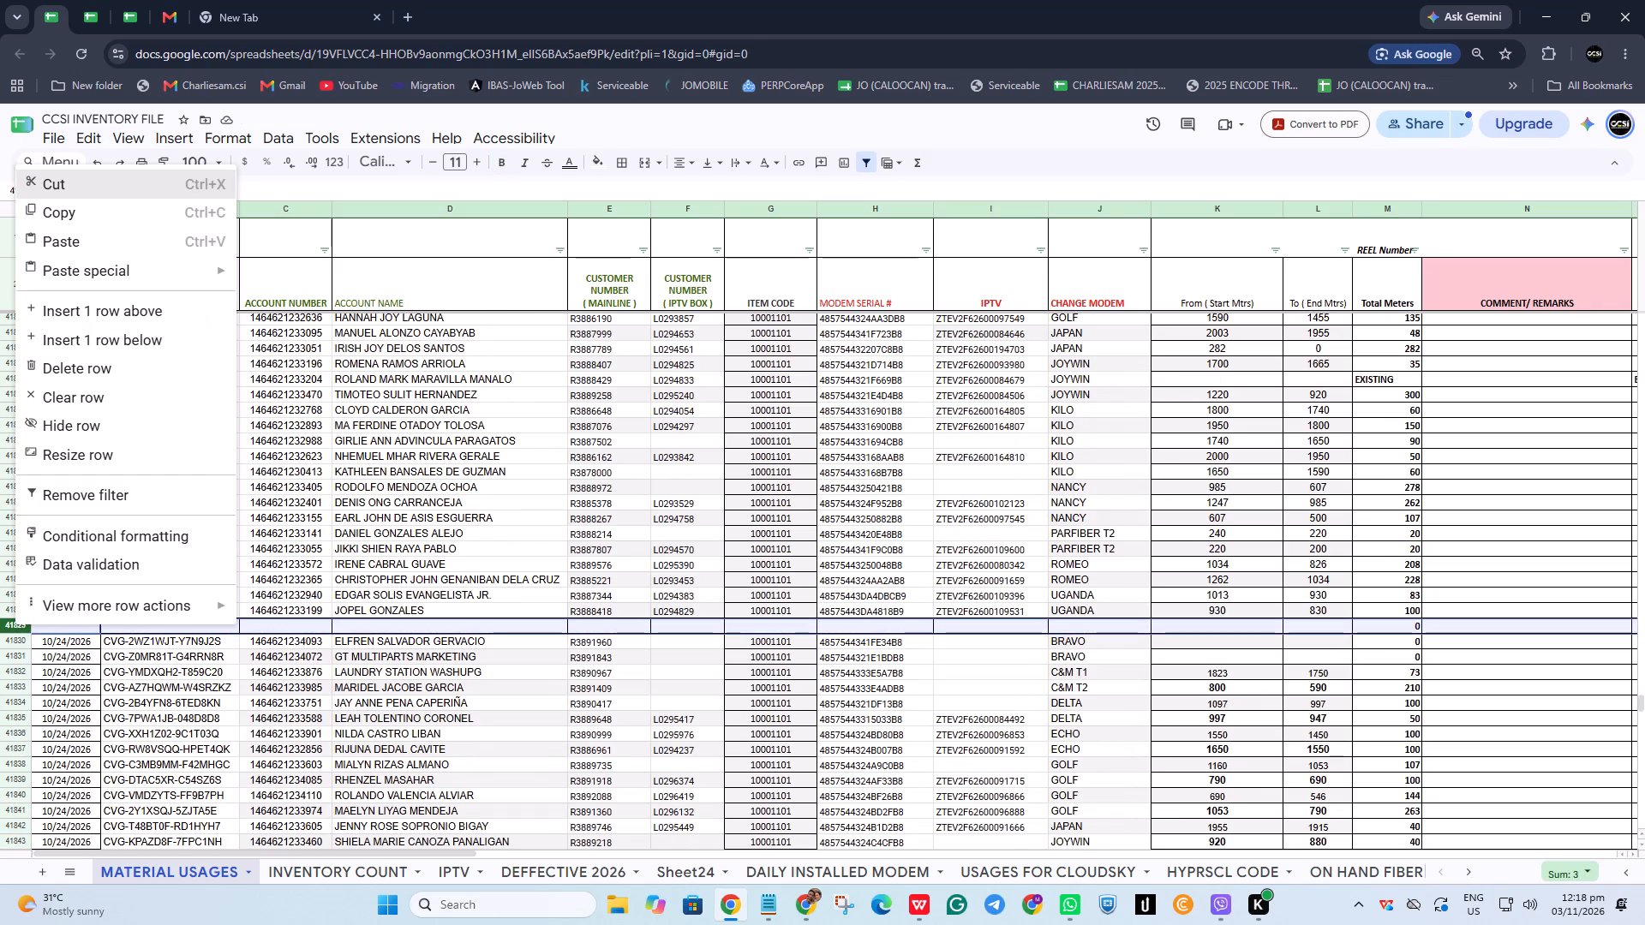
click(47, 373)
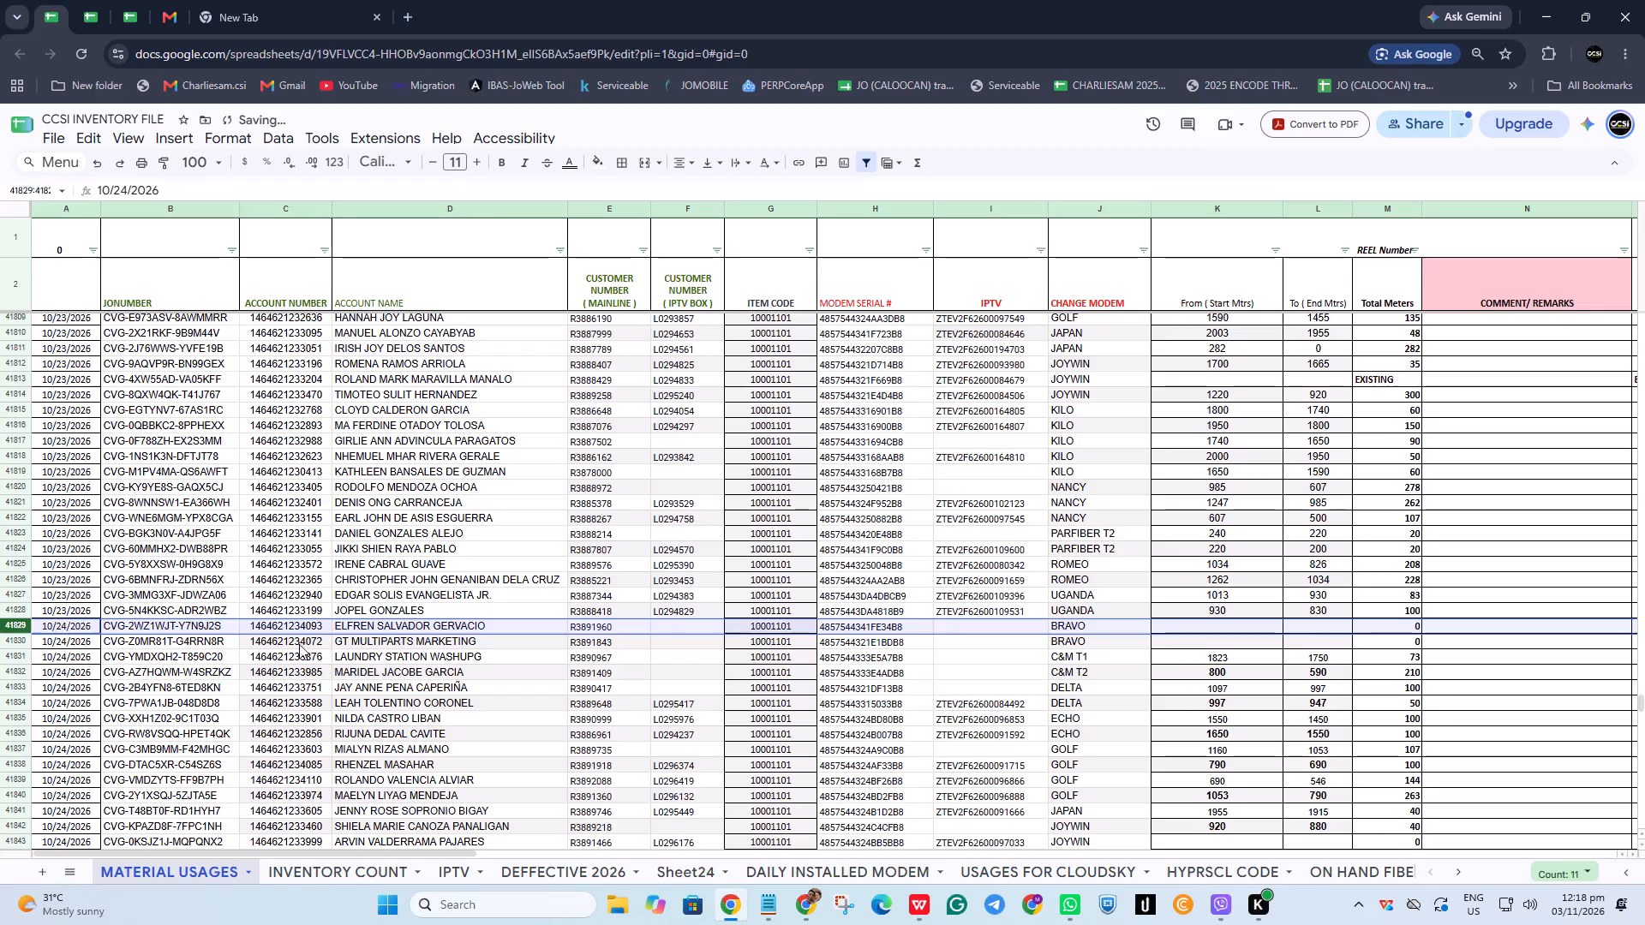
Copy the account number of the first 10/24/2026 record, a BRAVO entry in row 41829.
click(296, 628)
key(ctrl+c)
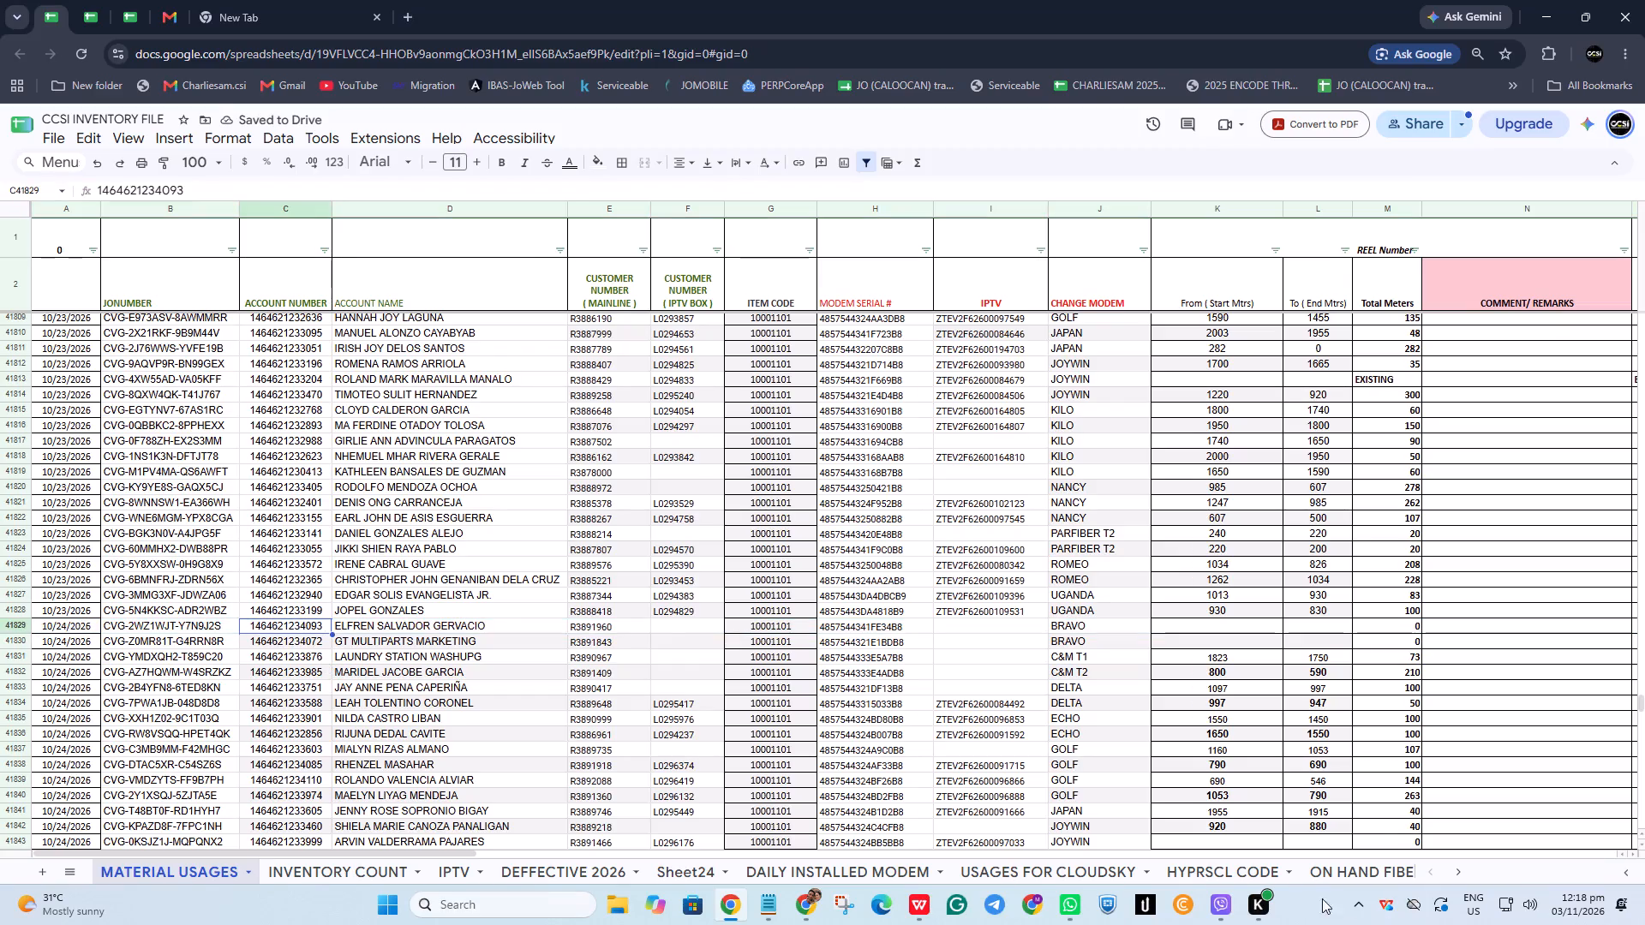
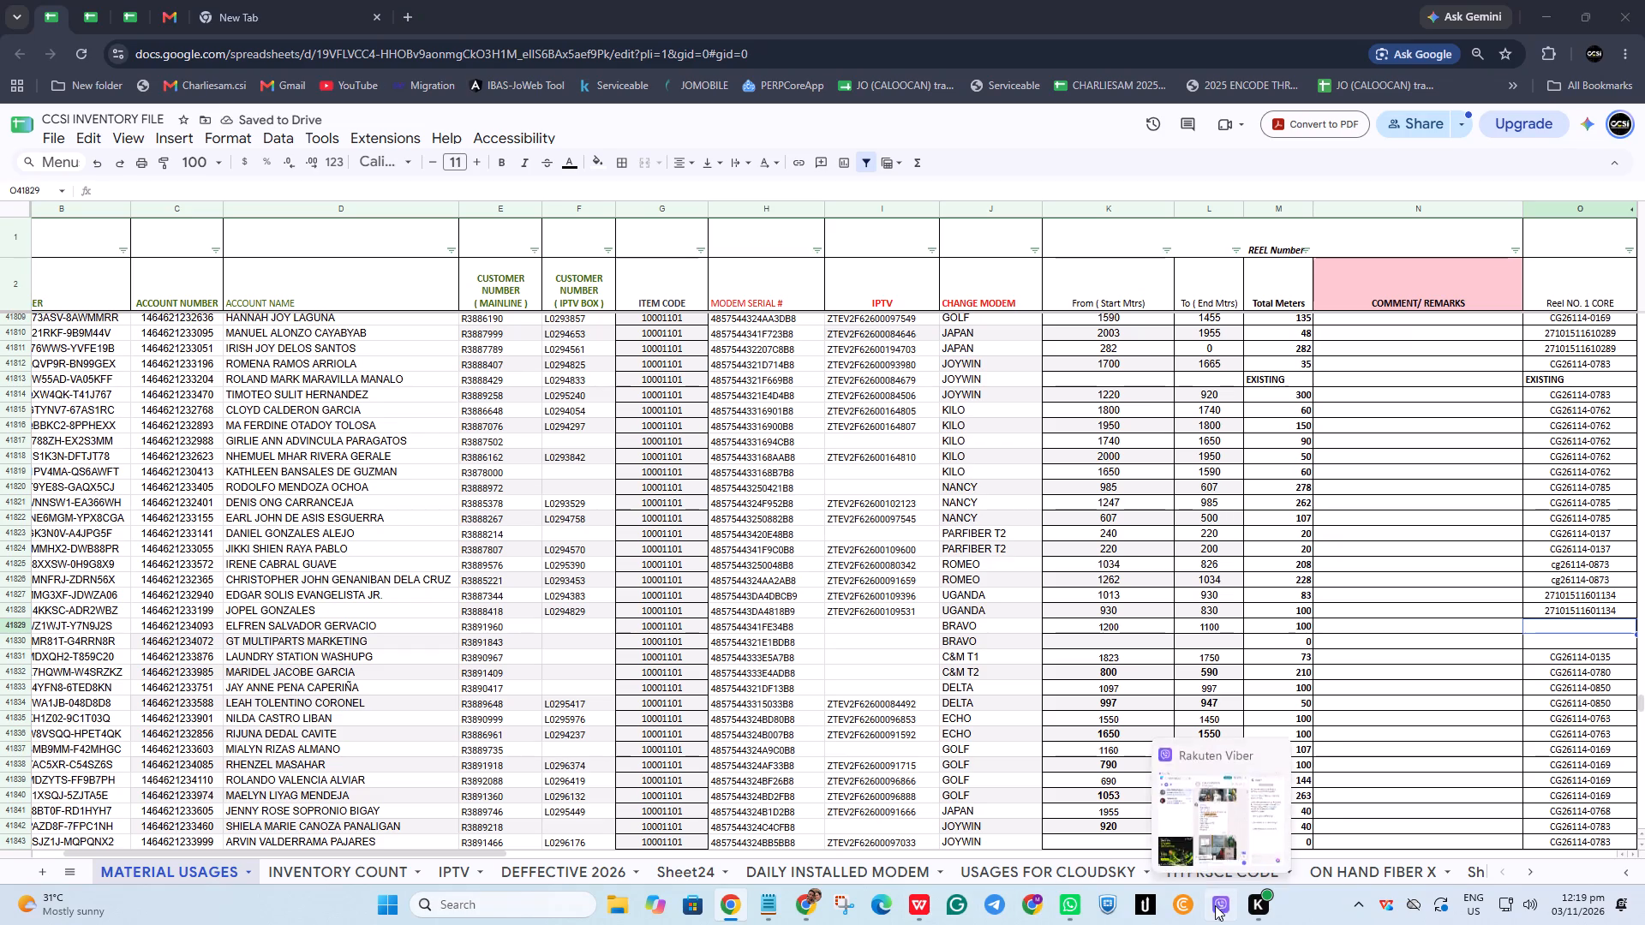
Enter 100 as the 1 CORE quantity for the first 10/24/2026 BRAVO record, row 41829.
click(1216, 905)
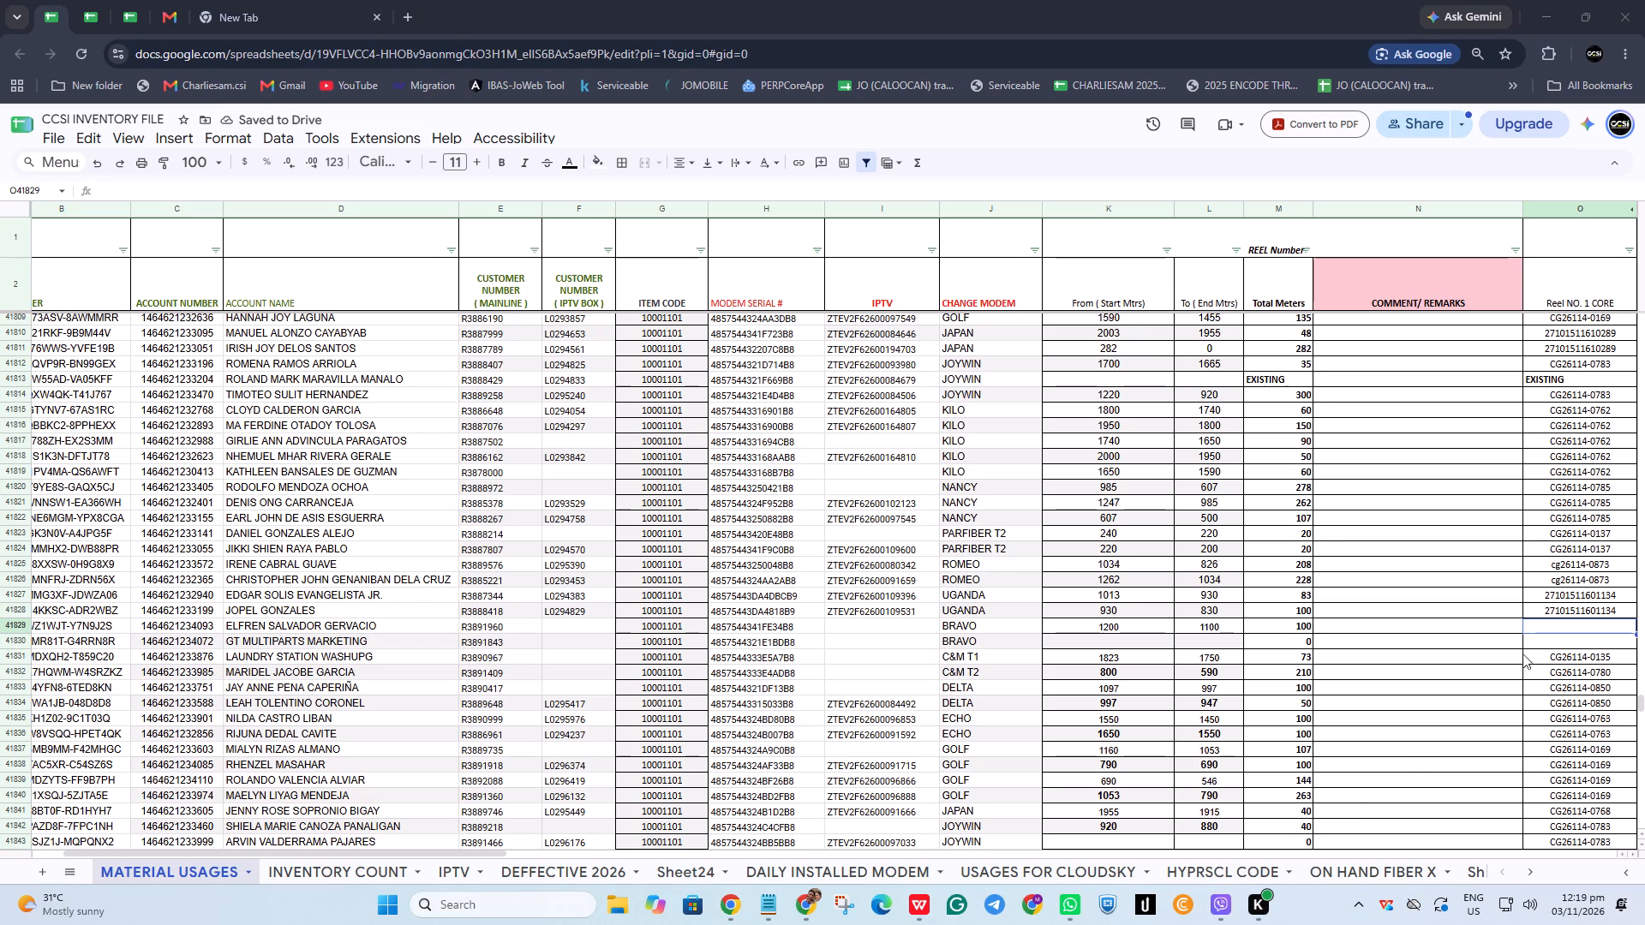
click(1463, 628)
key(Tab)
key(Tab)
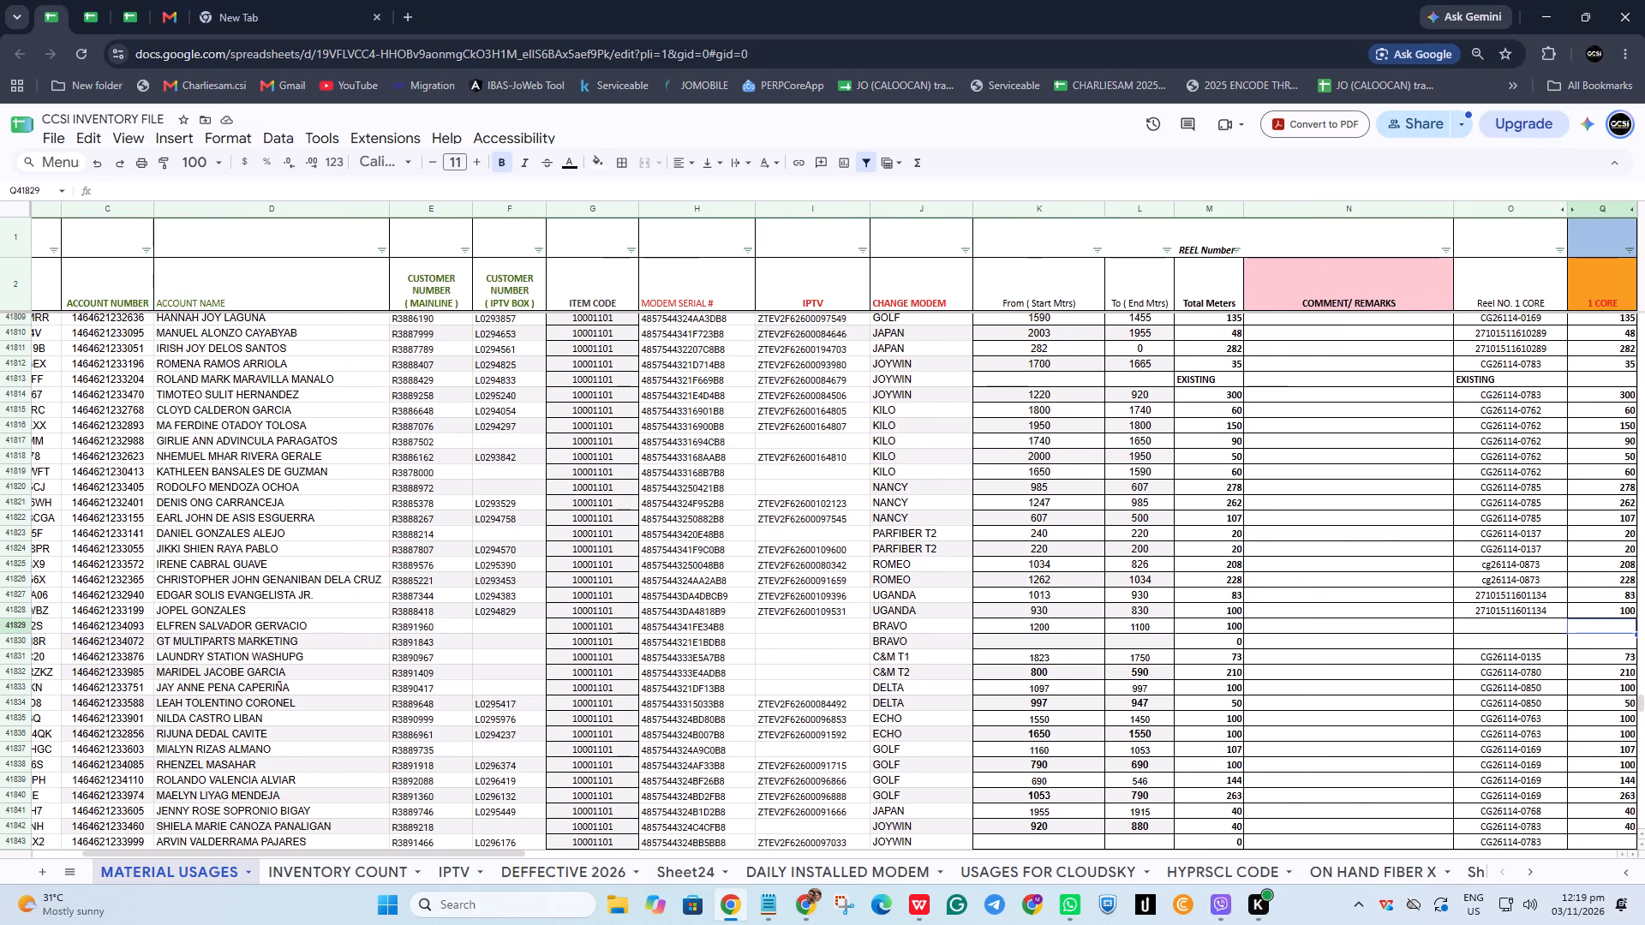
text(100)
Set the S-clamp quantity to 4 for both BRAVO records, rows 41829 and 41830.
key(Tab)
key(Tab)
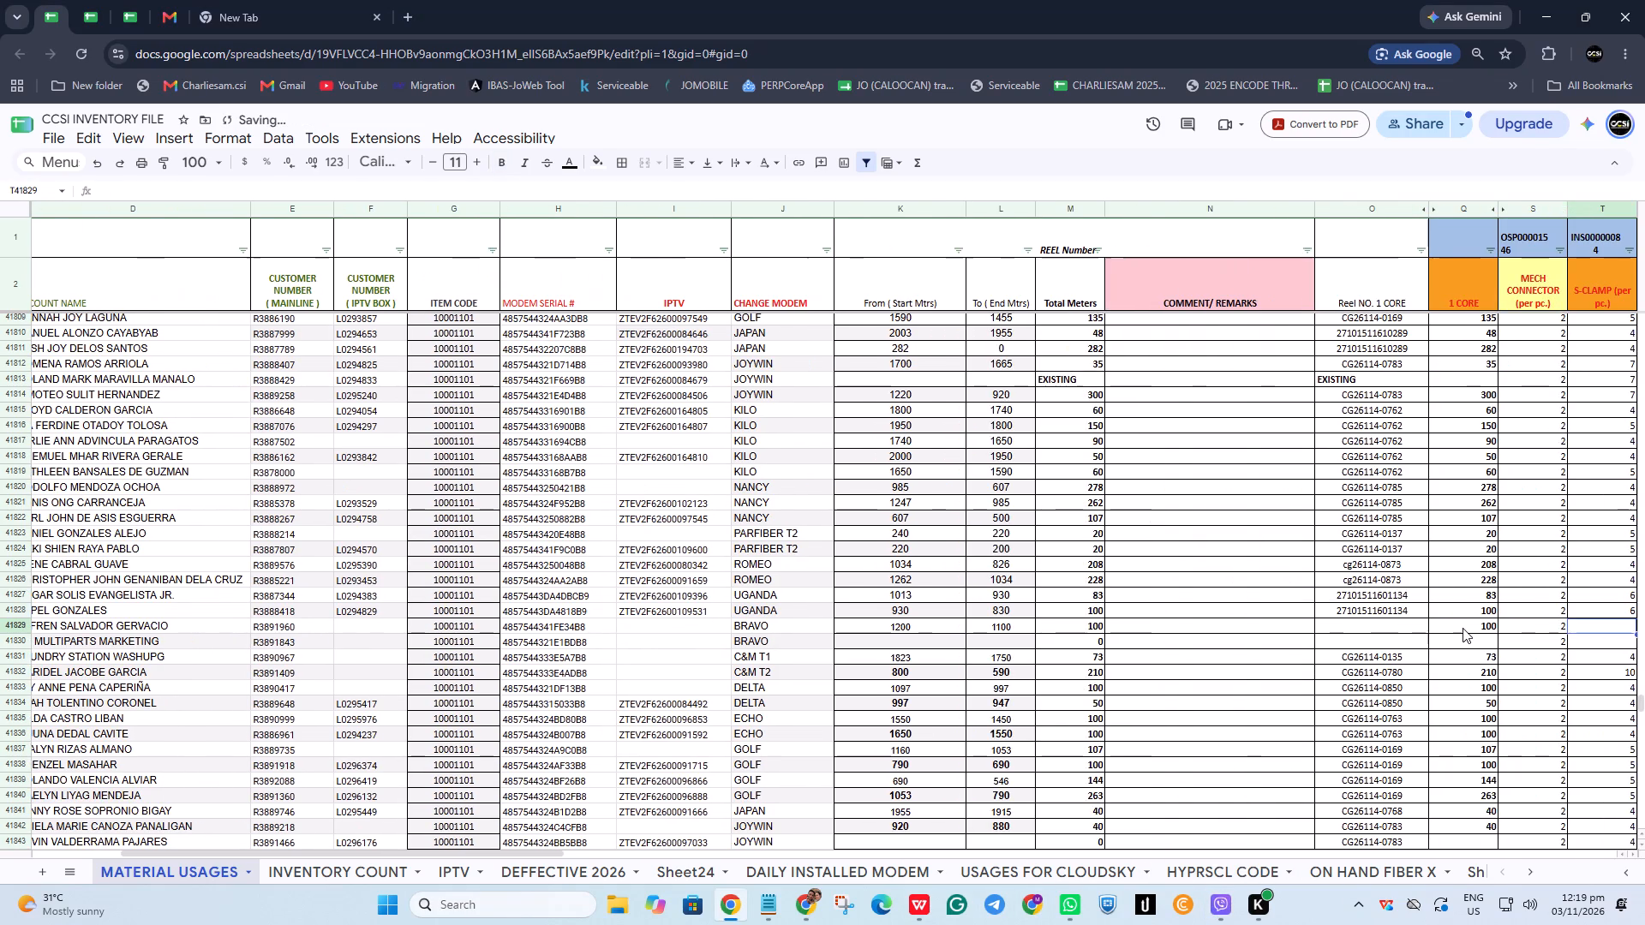
key(4)
key(Down)
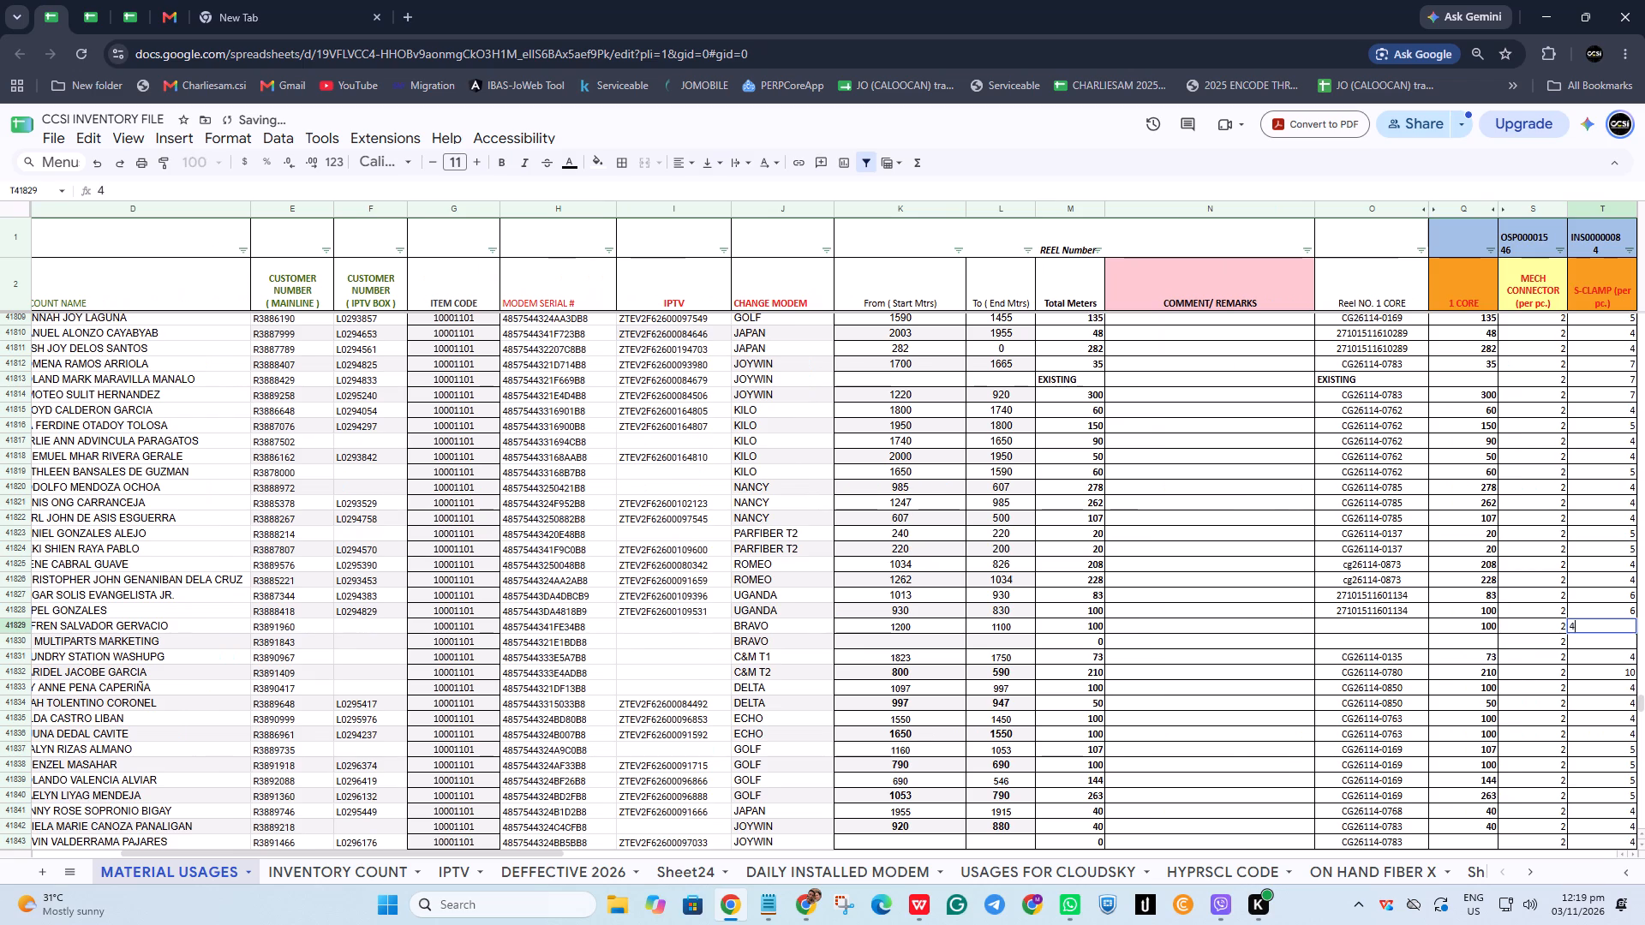
key(4)
Enter 1 house bracket C-type hook and 1 mid span two-slots hook for each BRAVO record in rows 41829 and 41830.
key(Right)
key(Right)
key(1)
key(Up)
key(1)
key(Right)
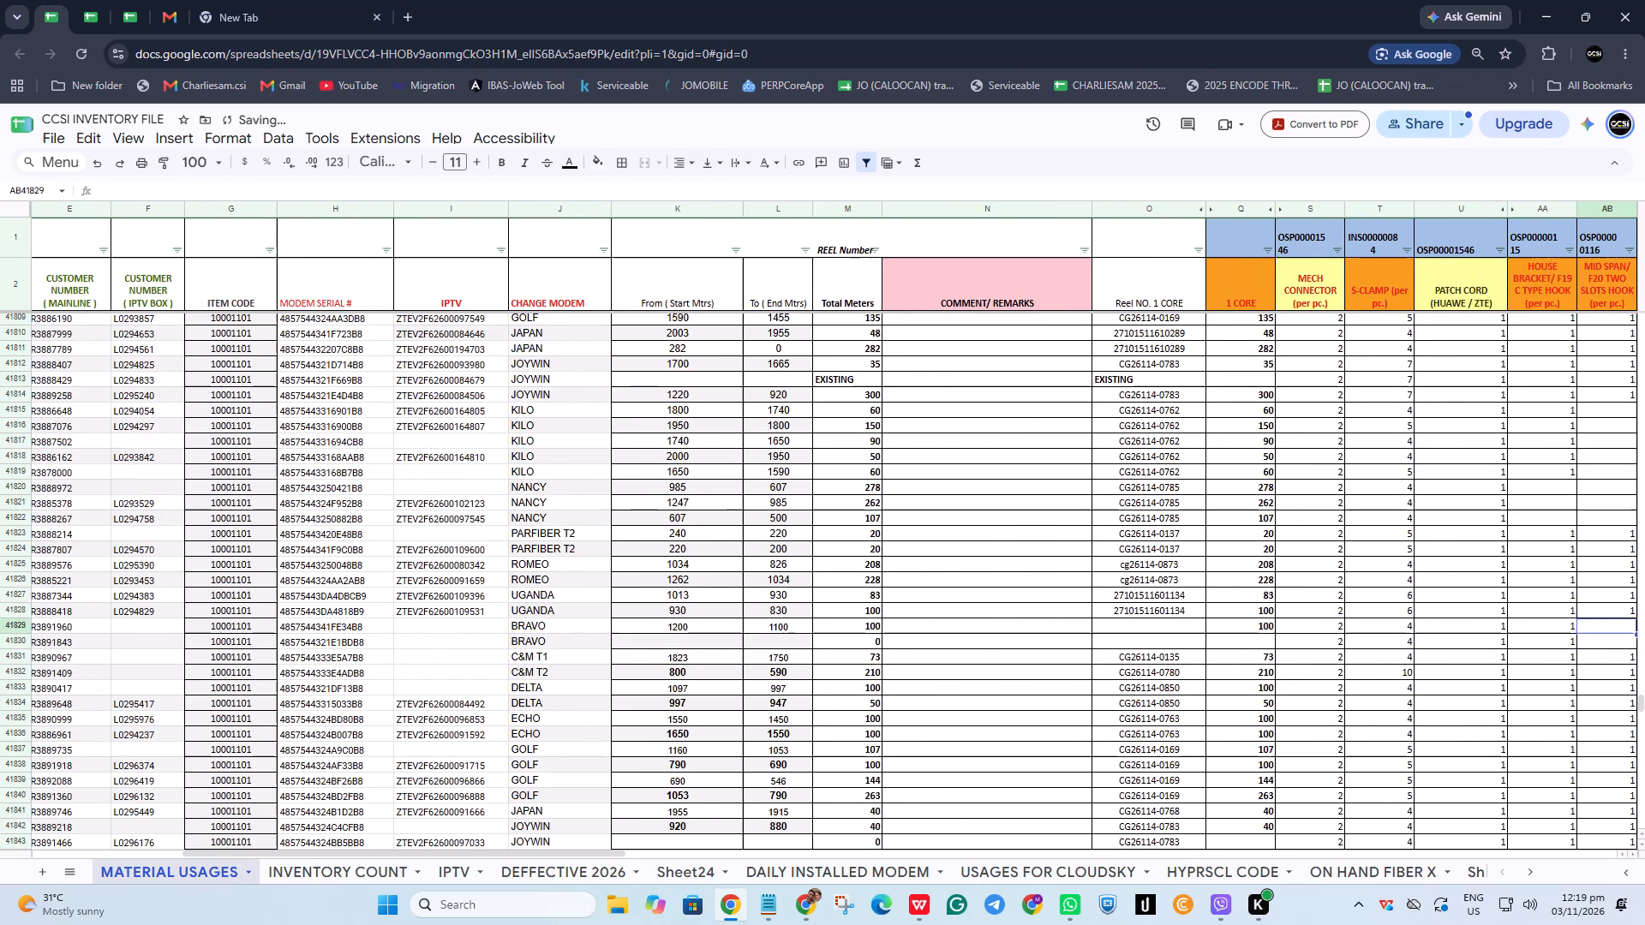
key(1)
key(Down)
key(1)
Fill in 20 cable clips and 20 four-inch cable ties for both BRAVO records in rows 41829 and 41830.
key(Right)
text(20)
key(Up)
text(20)
key(Right)
text(20)
key(Down)
text(20)
key(Right)
text(ARRIANE)
text(/R)
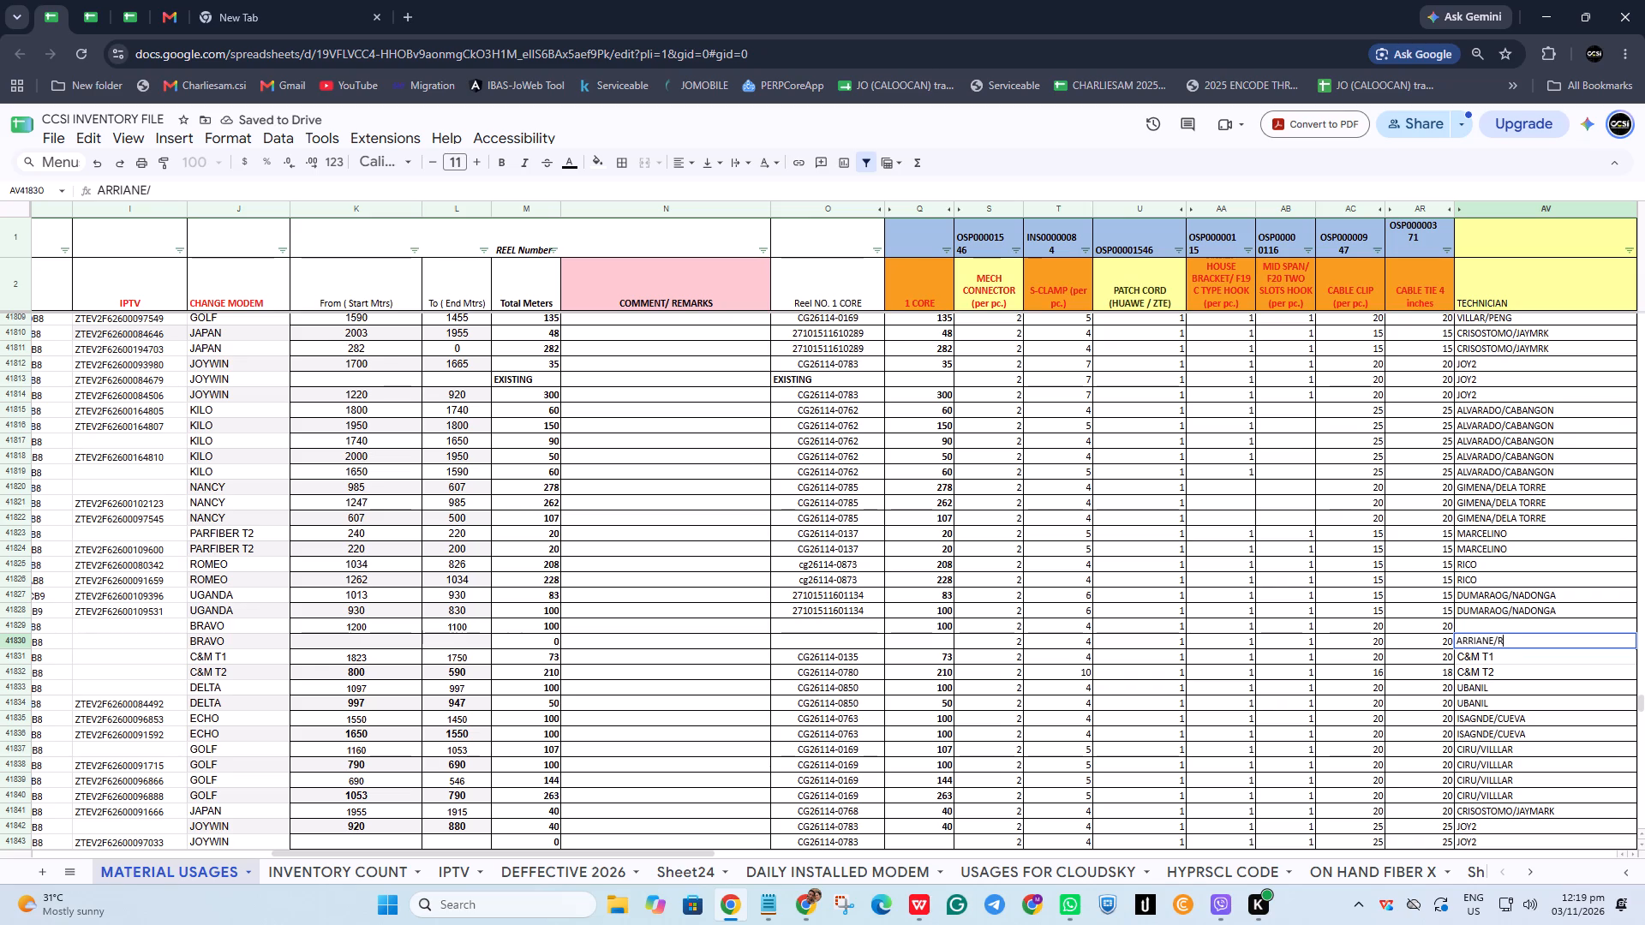
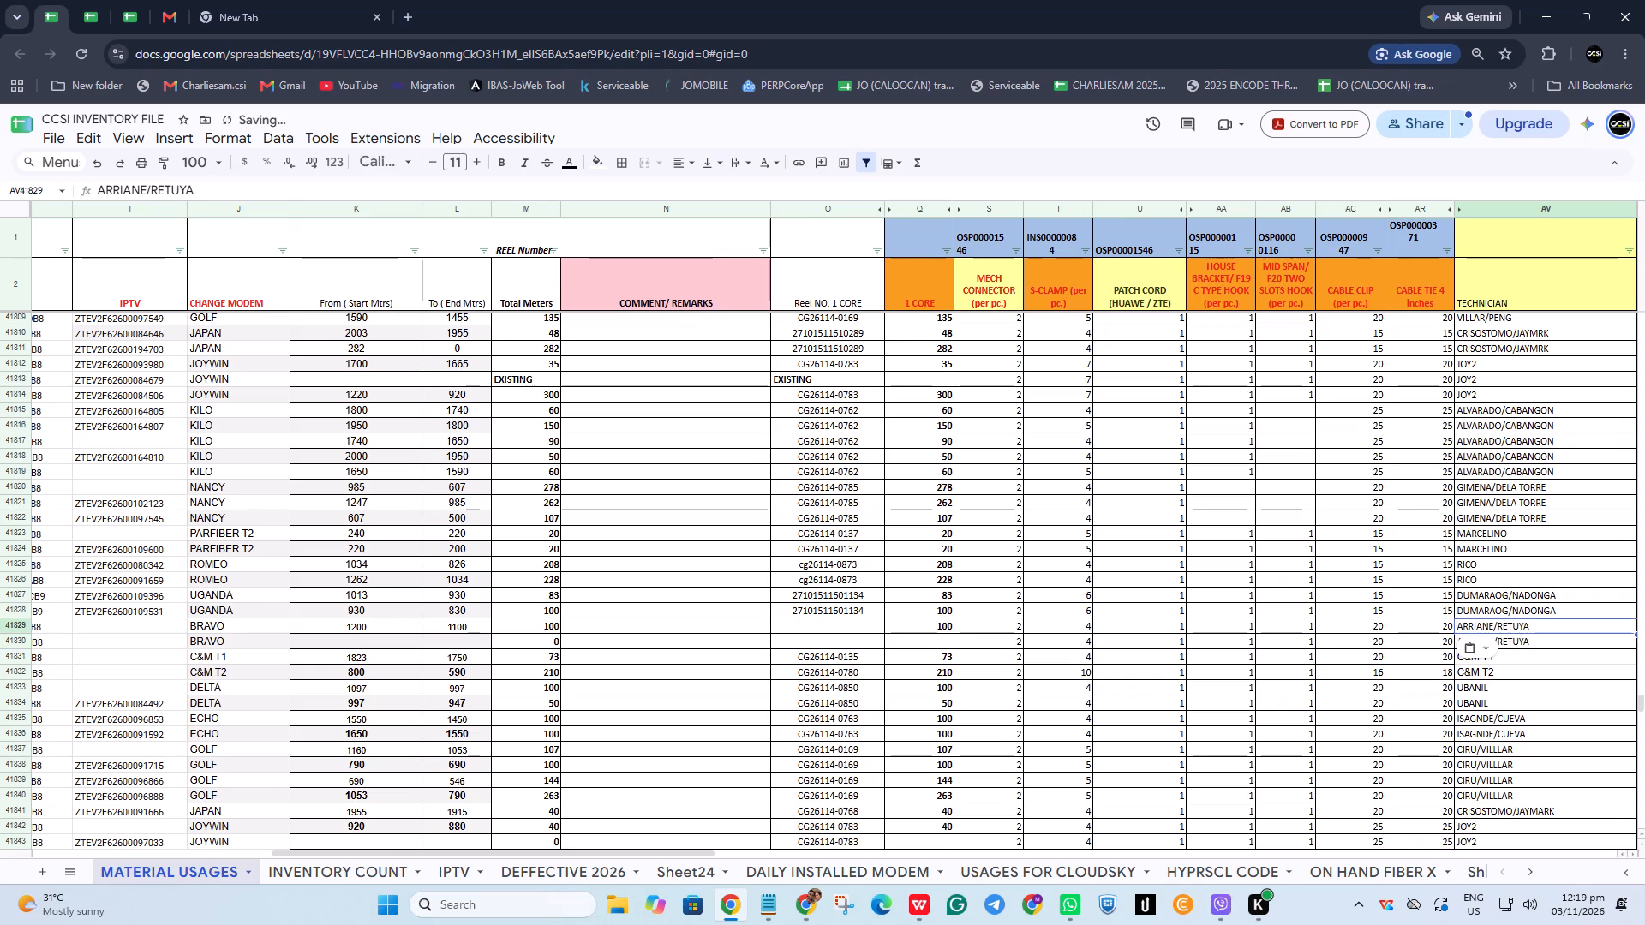
Go to the empty AR number cell of the first BRAVO record, row 41829.
key(Left)
key(Right)
key(Right)
key(Right)
key(Left)
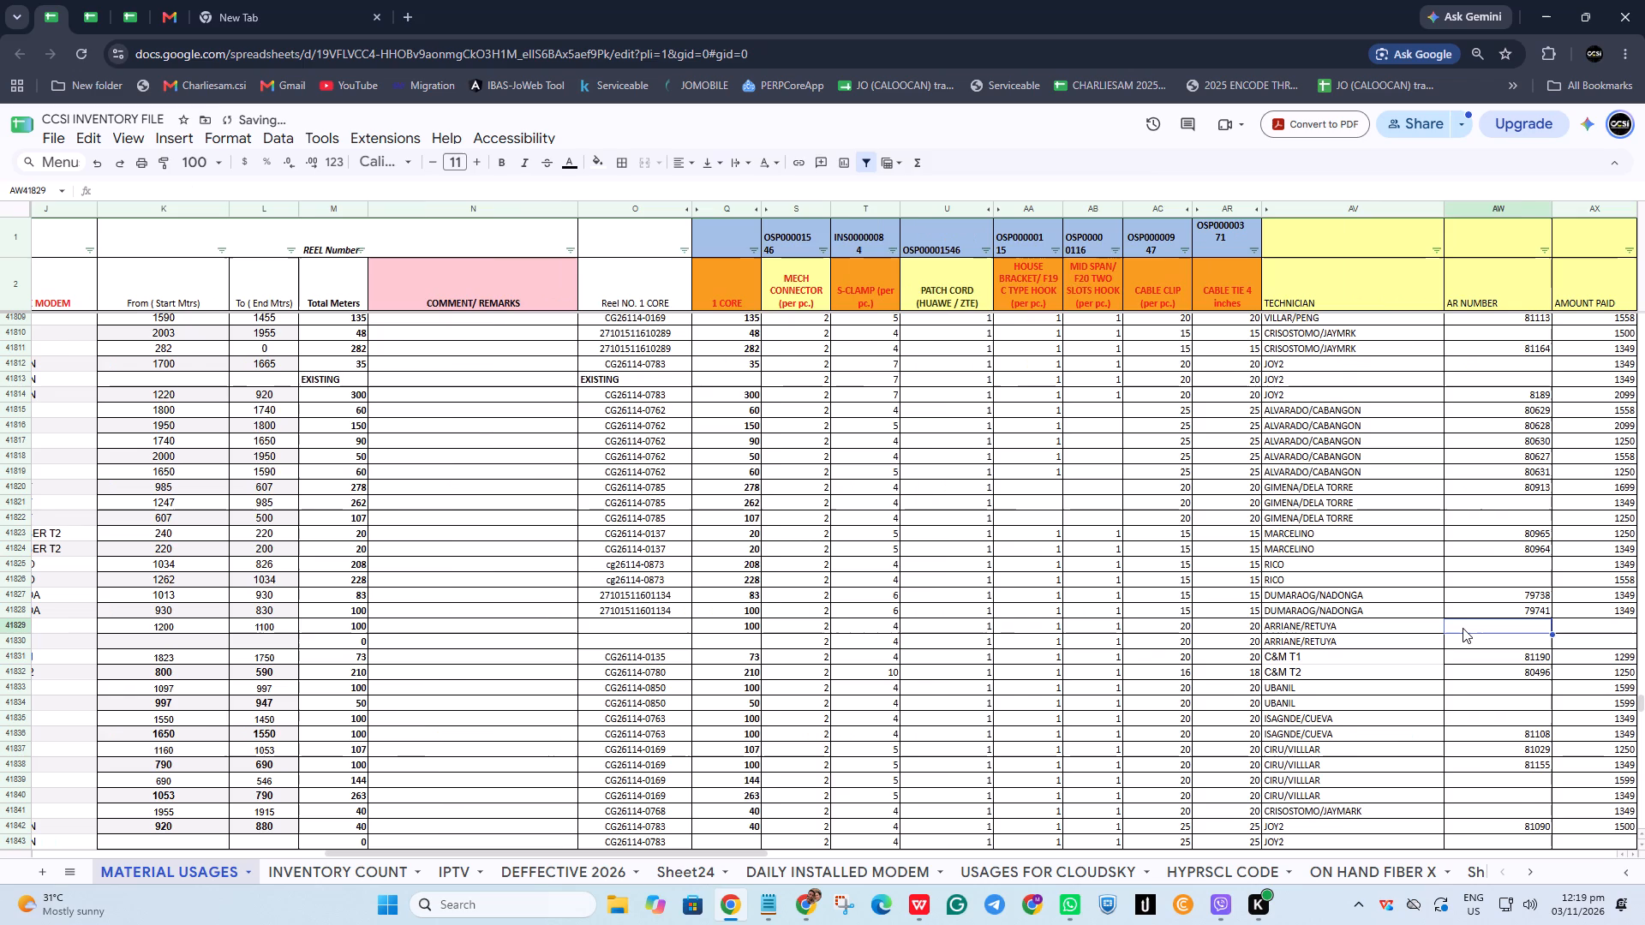
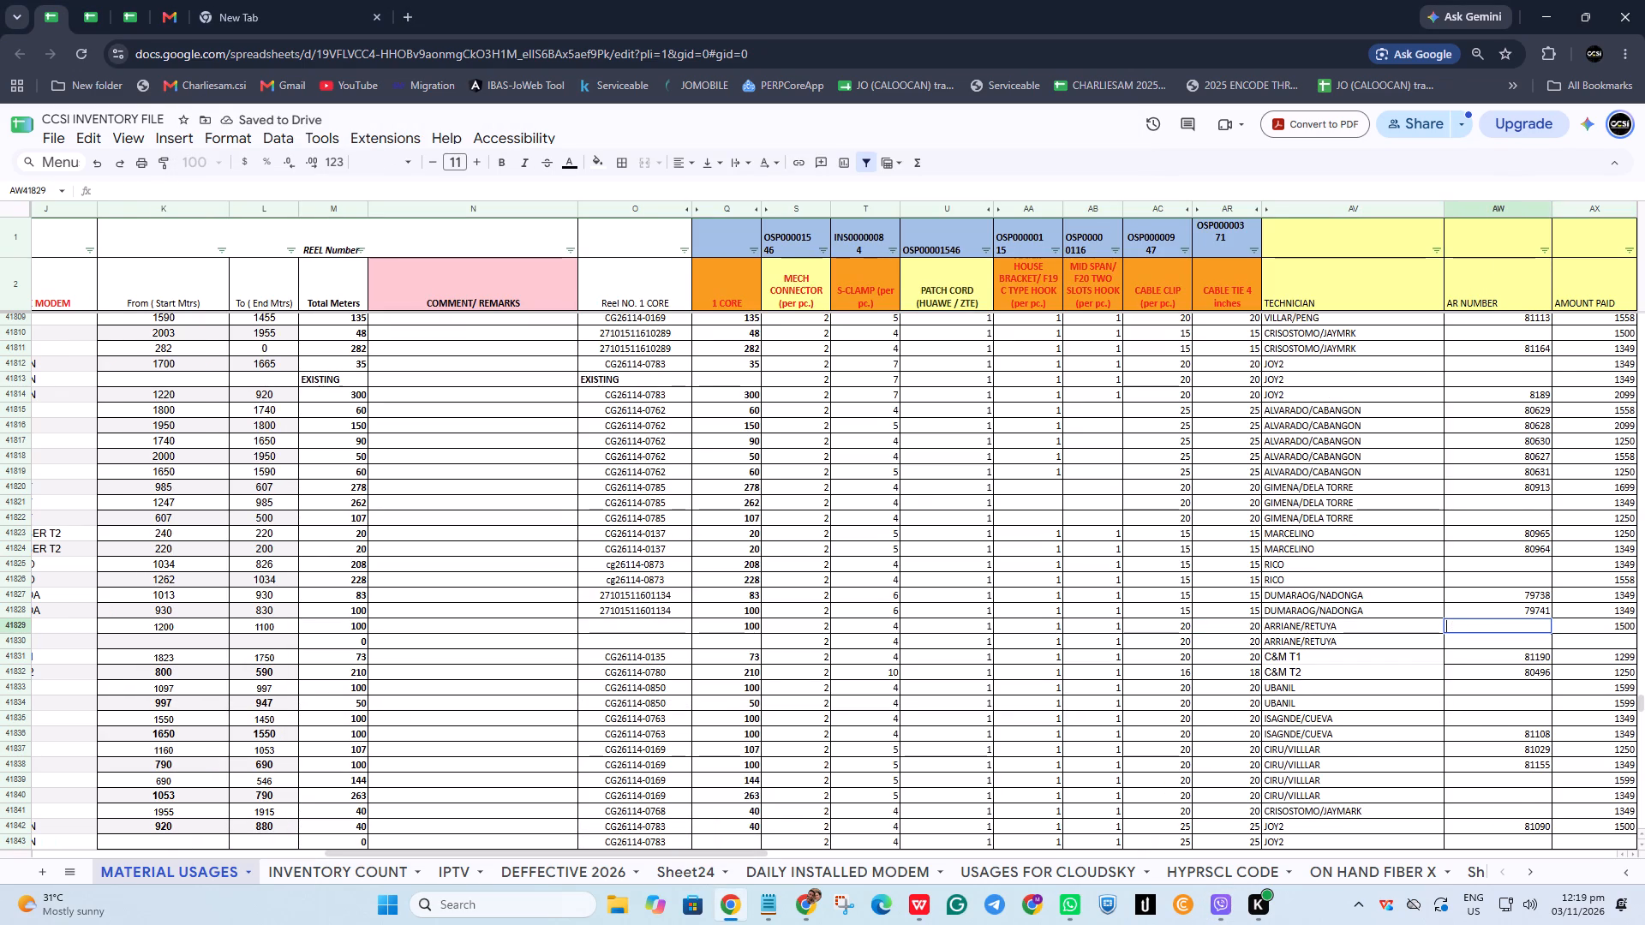
text(81085)
key(Left)
Review the row 41829 record from the technician back to its job number, and across again to its total meters.
key(Left)
key(Left)
key(Left)
key(Left)
key(Left)
key(Left)
key(Left)
key(Left)
key(Left)
key(Left)
key(Left)
key(Left)
key(Left)
key(Left)
key(Left)
key(Left)
key(Left)
key(Left)
key(Left)
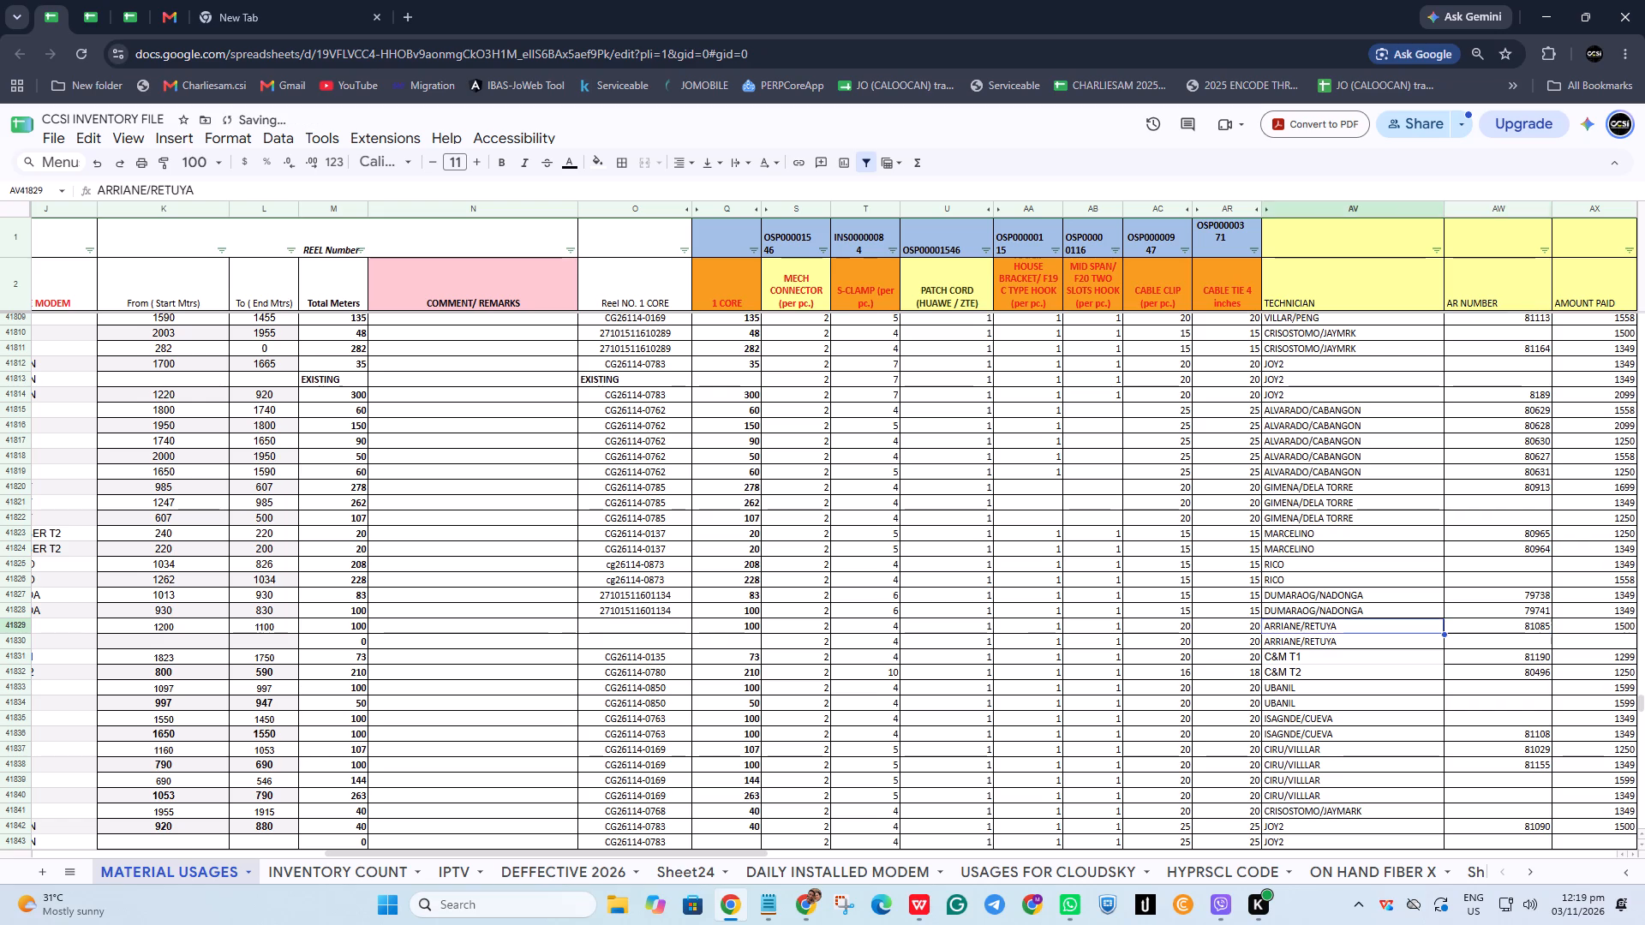
key(Right)
key(Right)
key(Right)
key(Right)
key(Right)
key(Right)
key(Right)
key(Right)
key(Right)
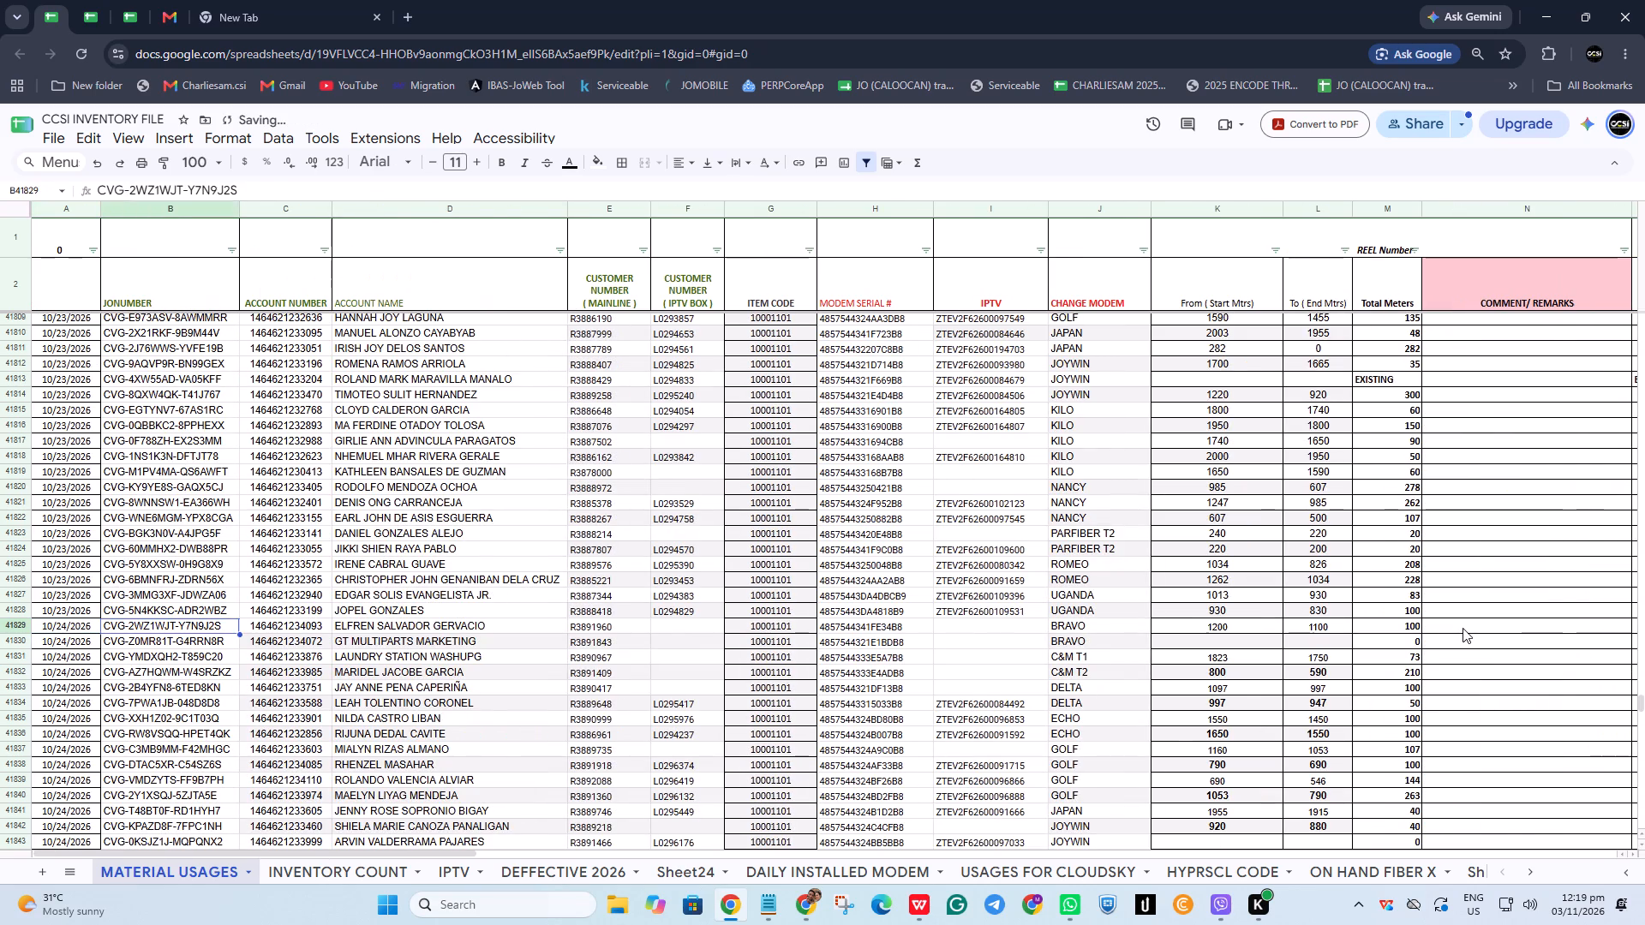
key(Right)
key(Right)
key(Right)
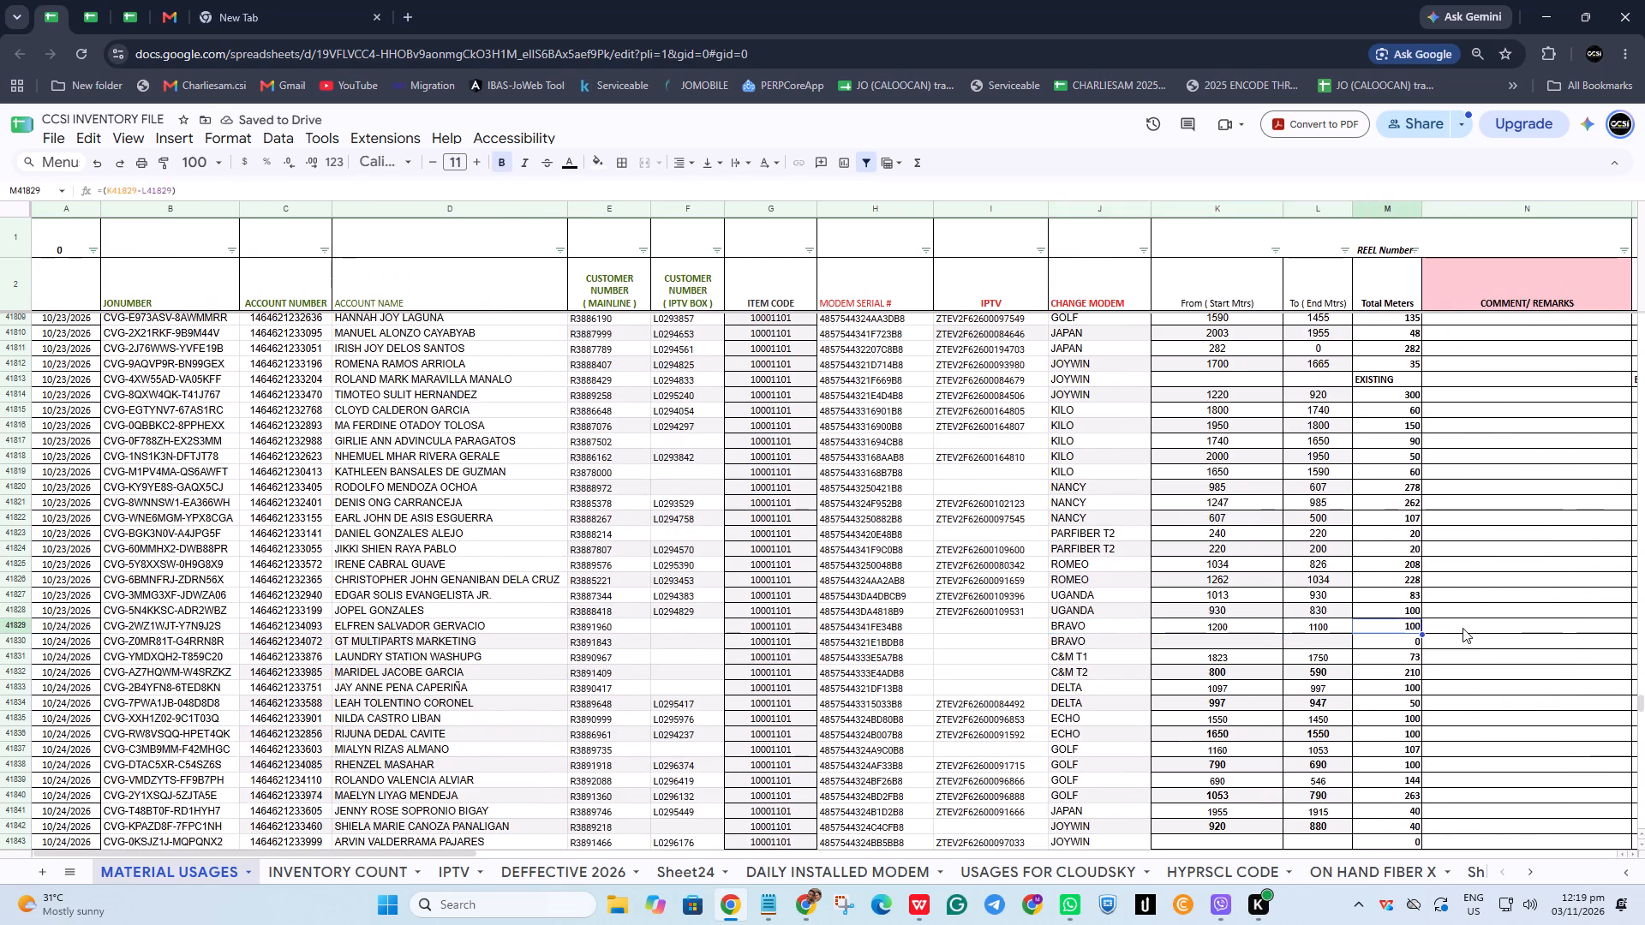
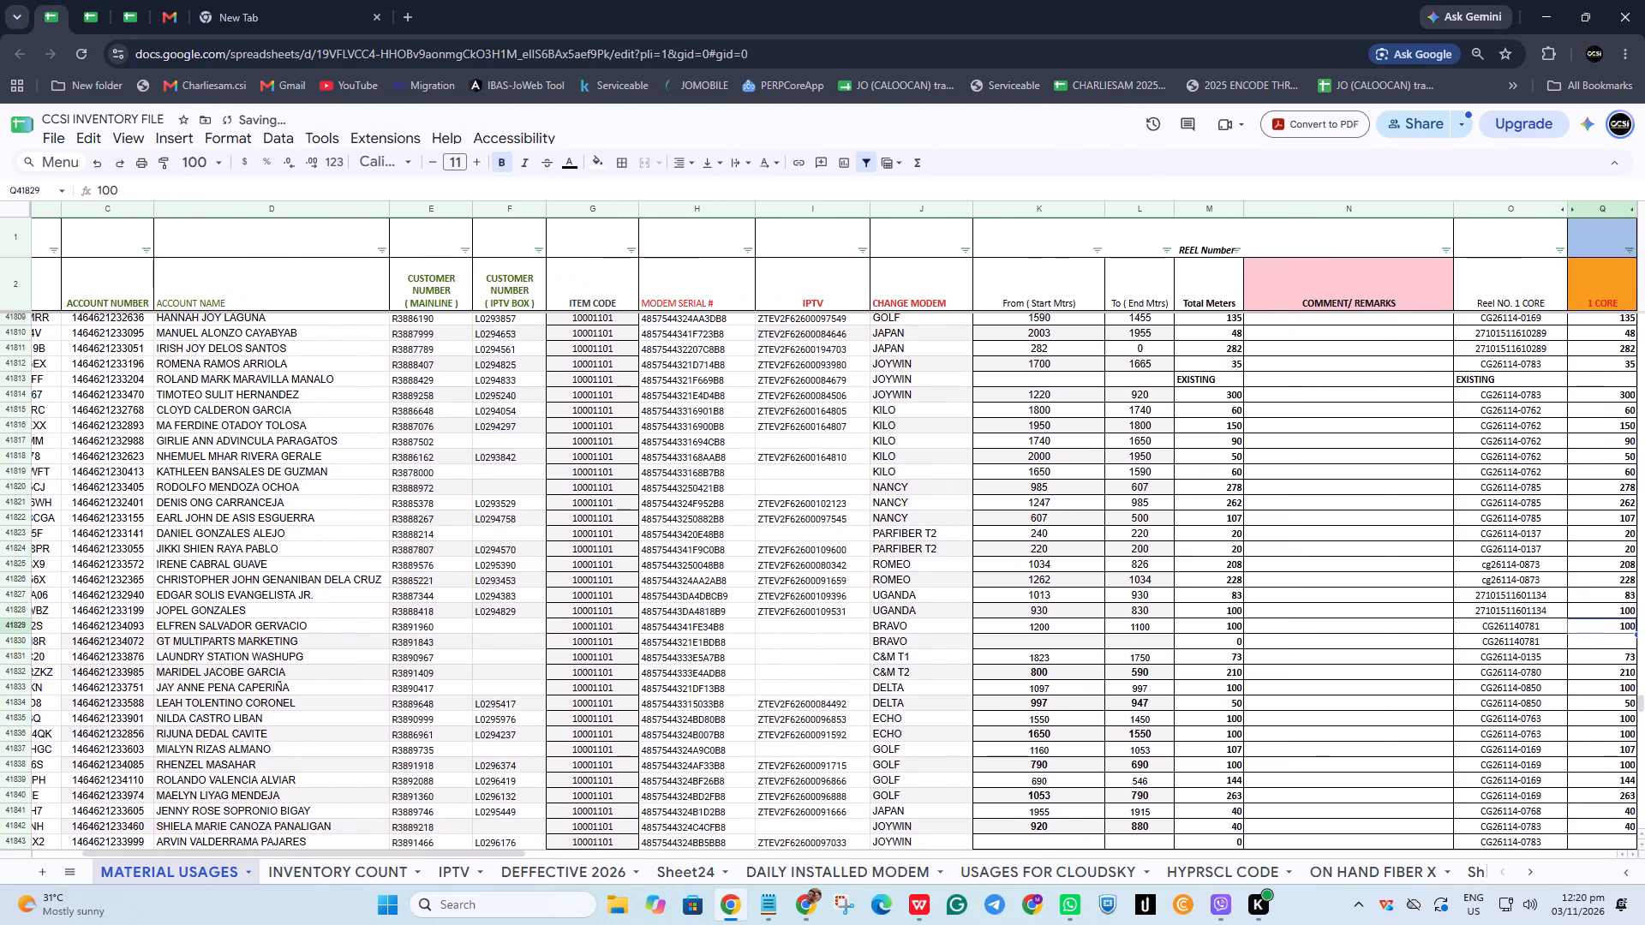
Examine the second BRAVO record, row 41830, from its 1 CORE quantity back to its job number and account number.
key(Tab)
key(Down)
key(Left)
key(Left)
key(Left)
key(Left)
key(Left)
key(Left)
key(Left)
key(Left)
key(Left)
key(Left)
key(Left)
key(Left)
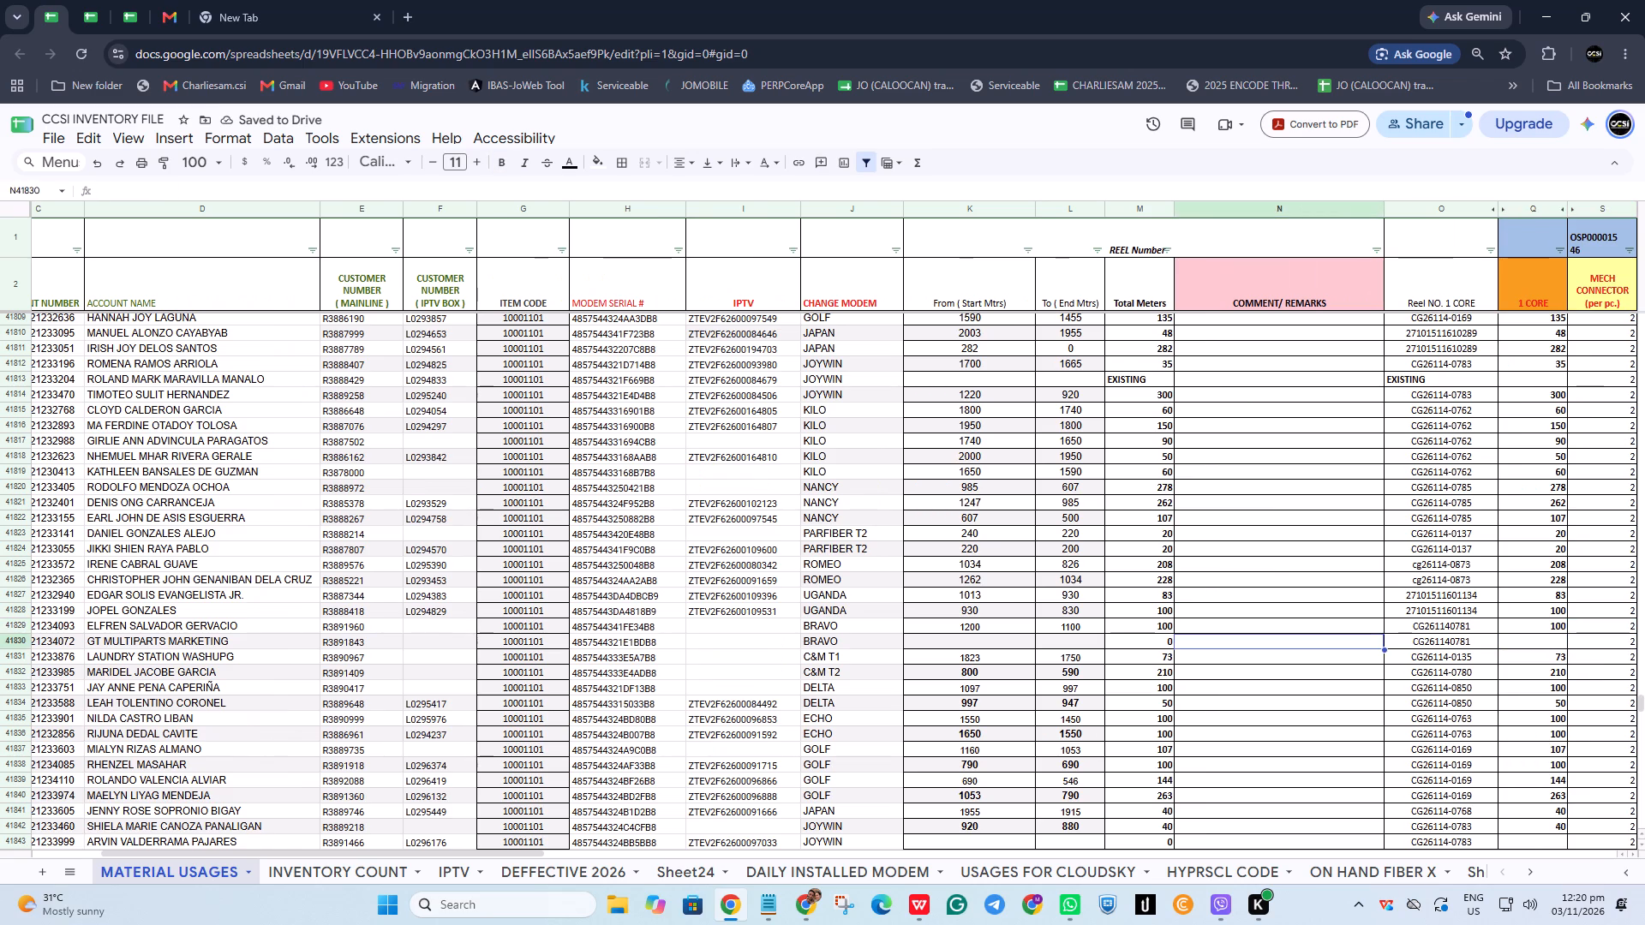
key(Left)
key(Left)
key(Left)
key(Right)
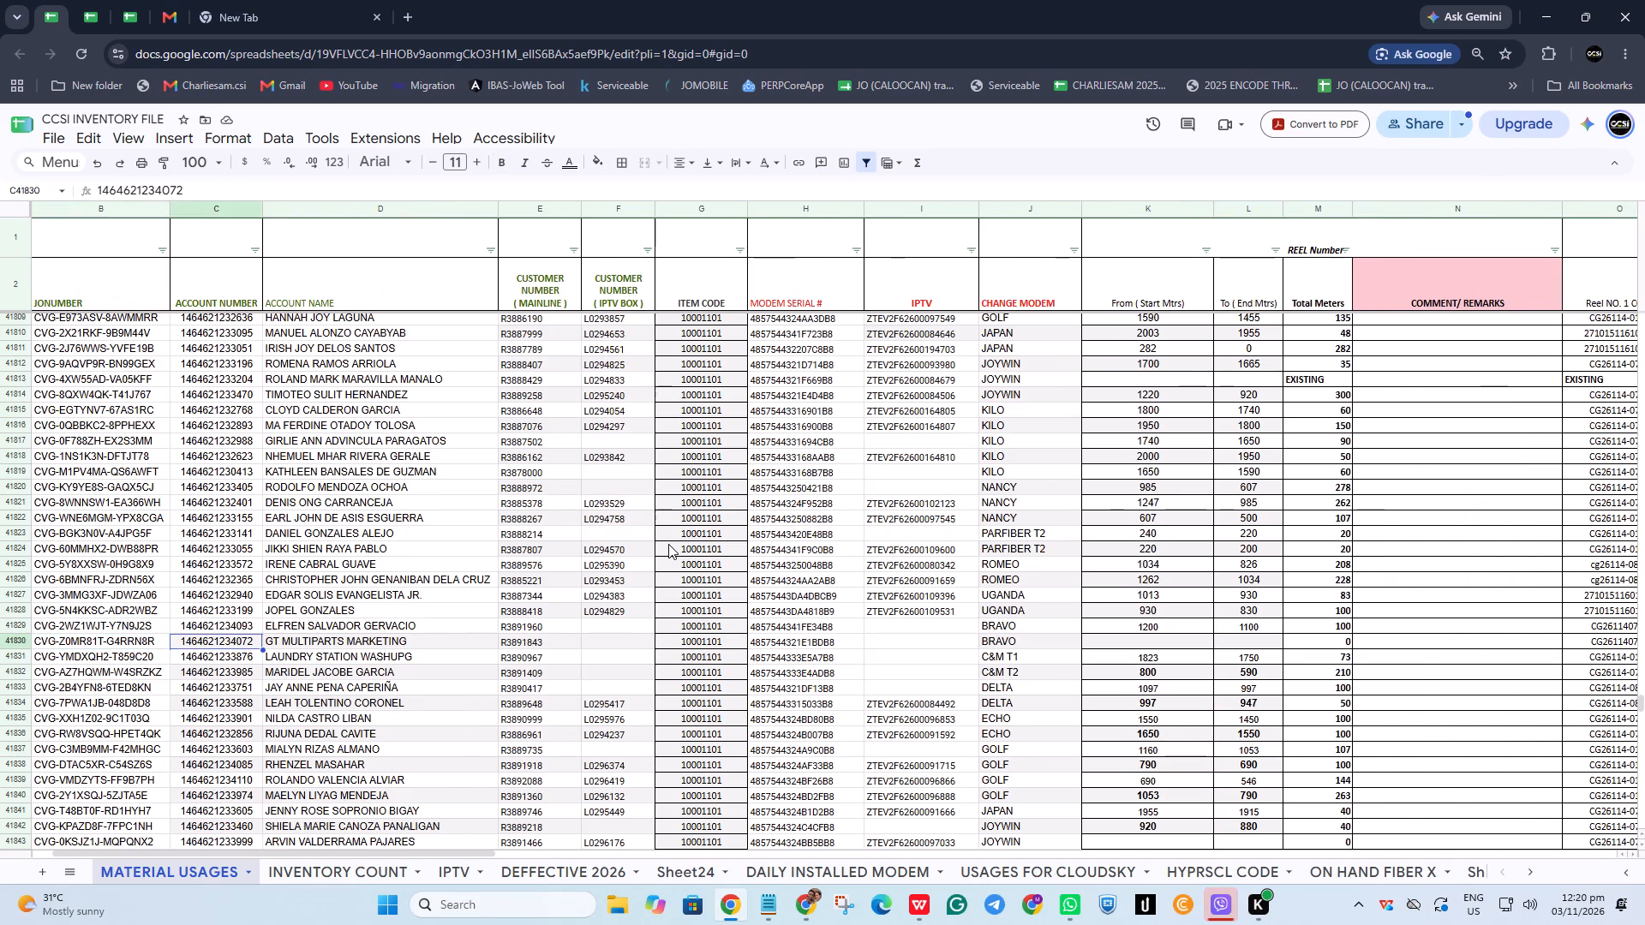
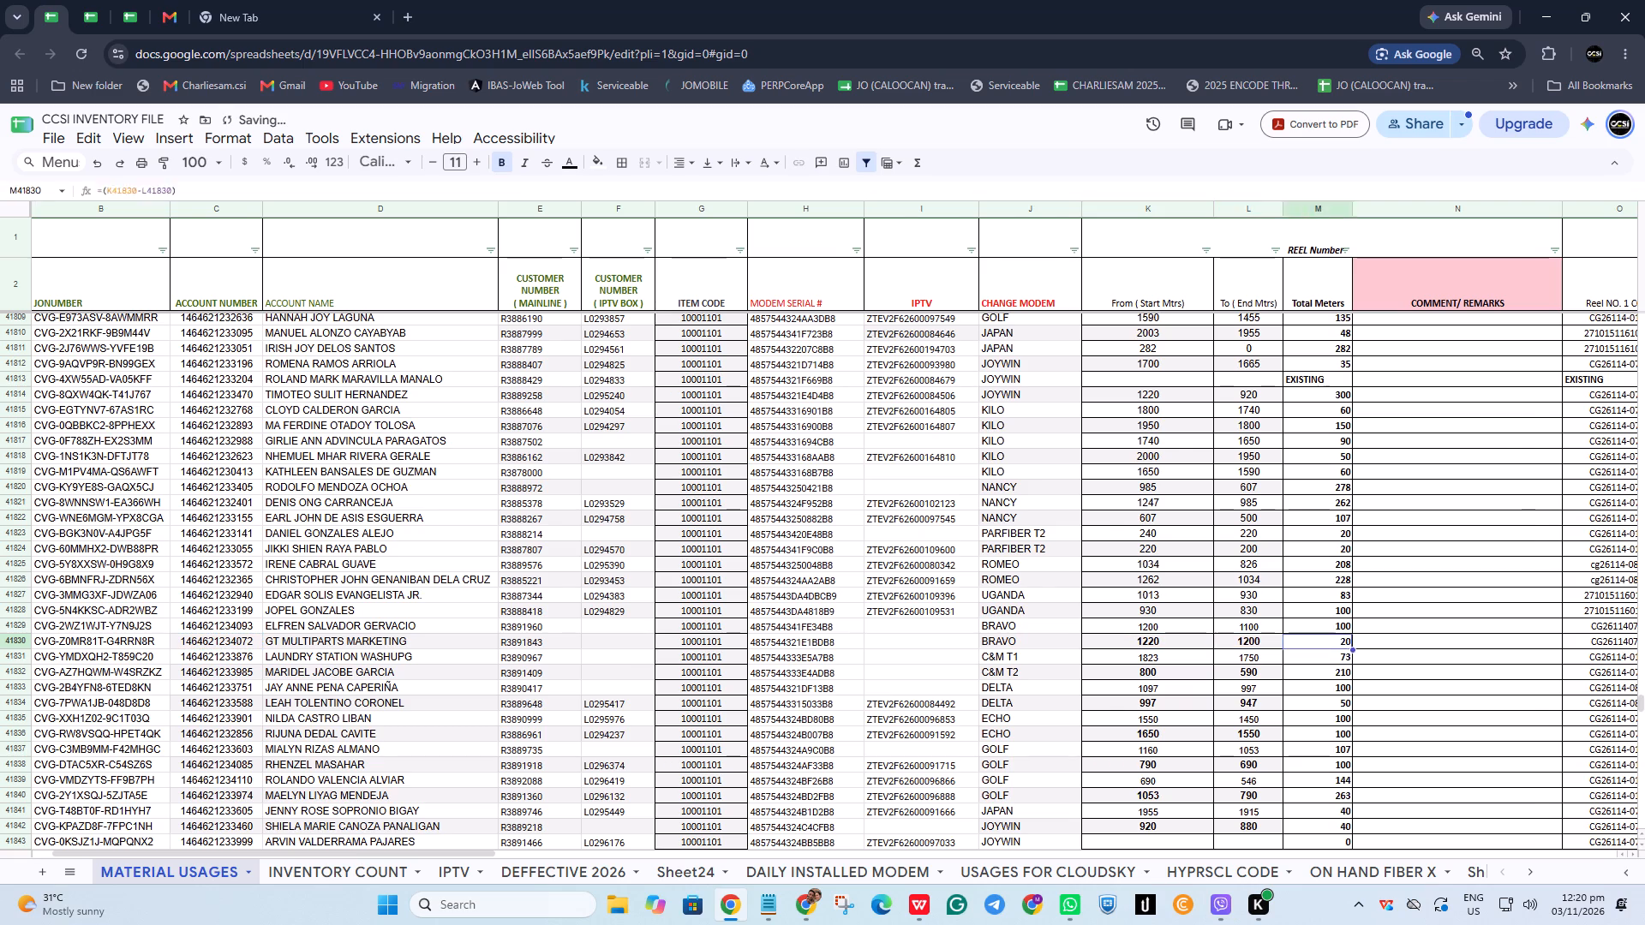
Set the 1 CORE quantity of the second BRAVO record, row 41830, to 20.
key(Tab)
key(Tab)
text(20)
Enter 1500 as the amount paid for the BRAVO record in row 41830.
key(Tab)
key(Tab)
key(Tab)
key(Tab)
key(Tab)
key(Tab)
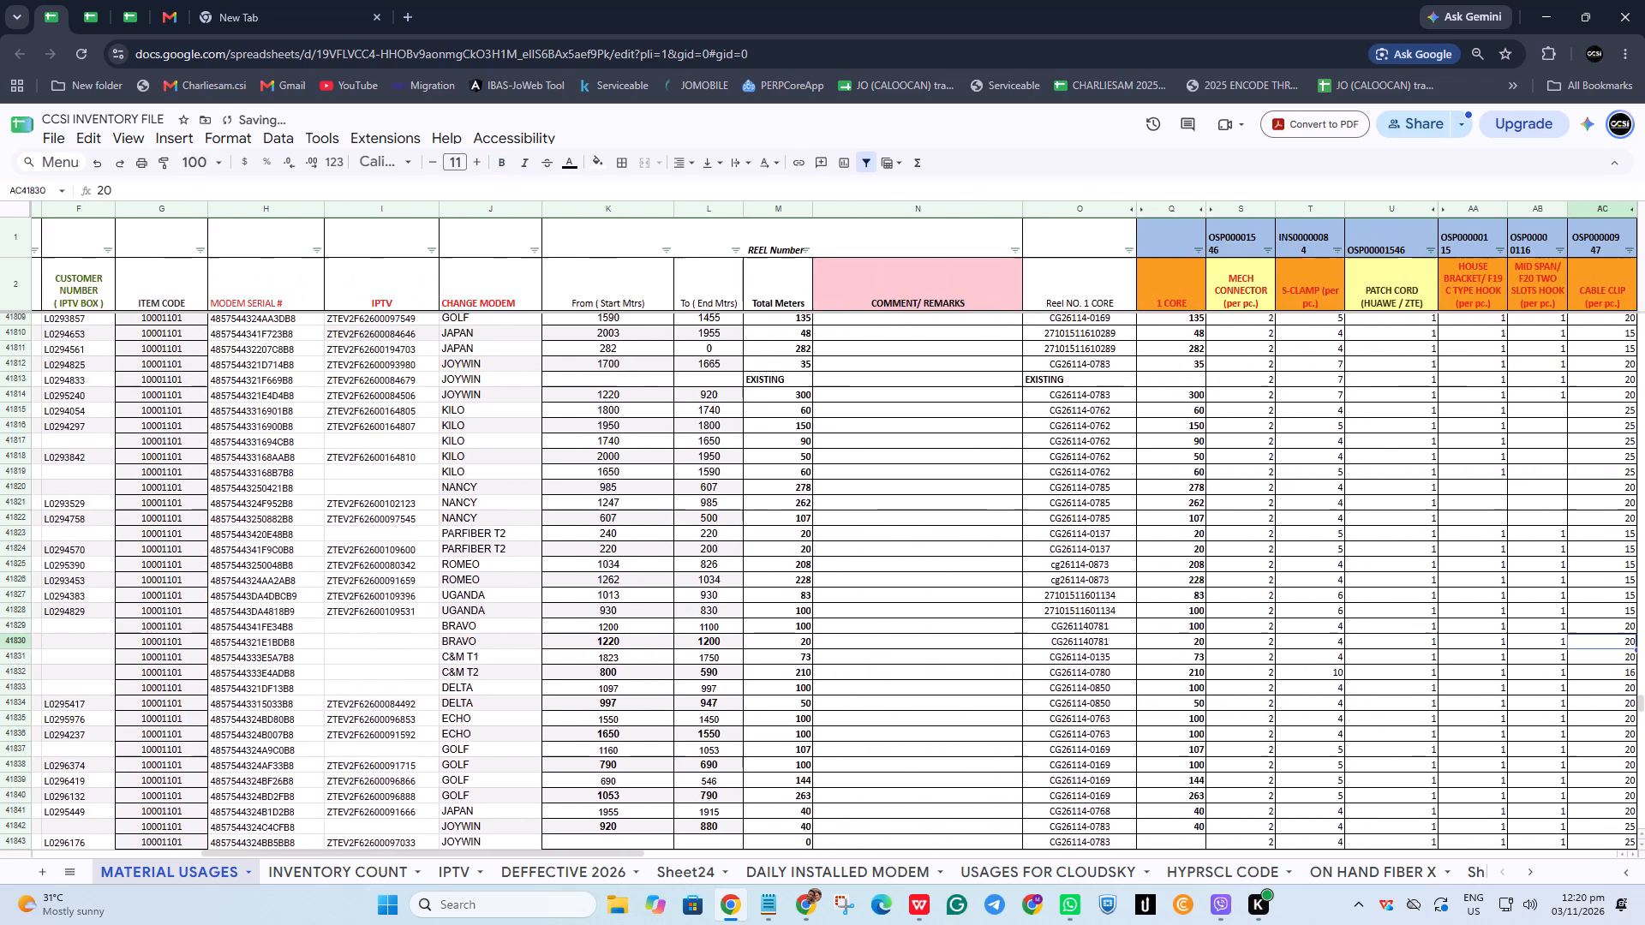
key(Tab)
key(Tab)
key(Tab)
key(Tab)
text(1500)
Examine row 41830 from its amount paid back through its material quantities and account details, ending at Total Meters.
key(Left)
key(Left)
key(Left)
key(Left)
key(Left)
key(Left)
key(Left)
key(Left)
key(Left)
key(Left)
key(Left)
key(Left)
key(Left)
key(Left)
key(Left)
key(Left)
key(Left)
key(Left)
key(Left)
key(Left)
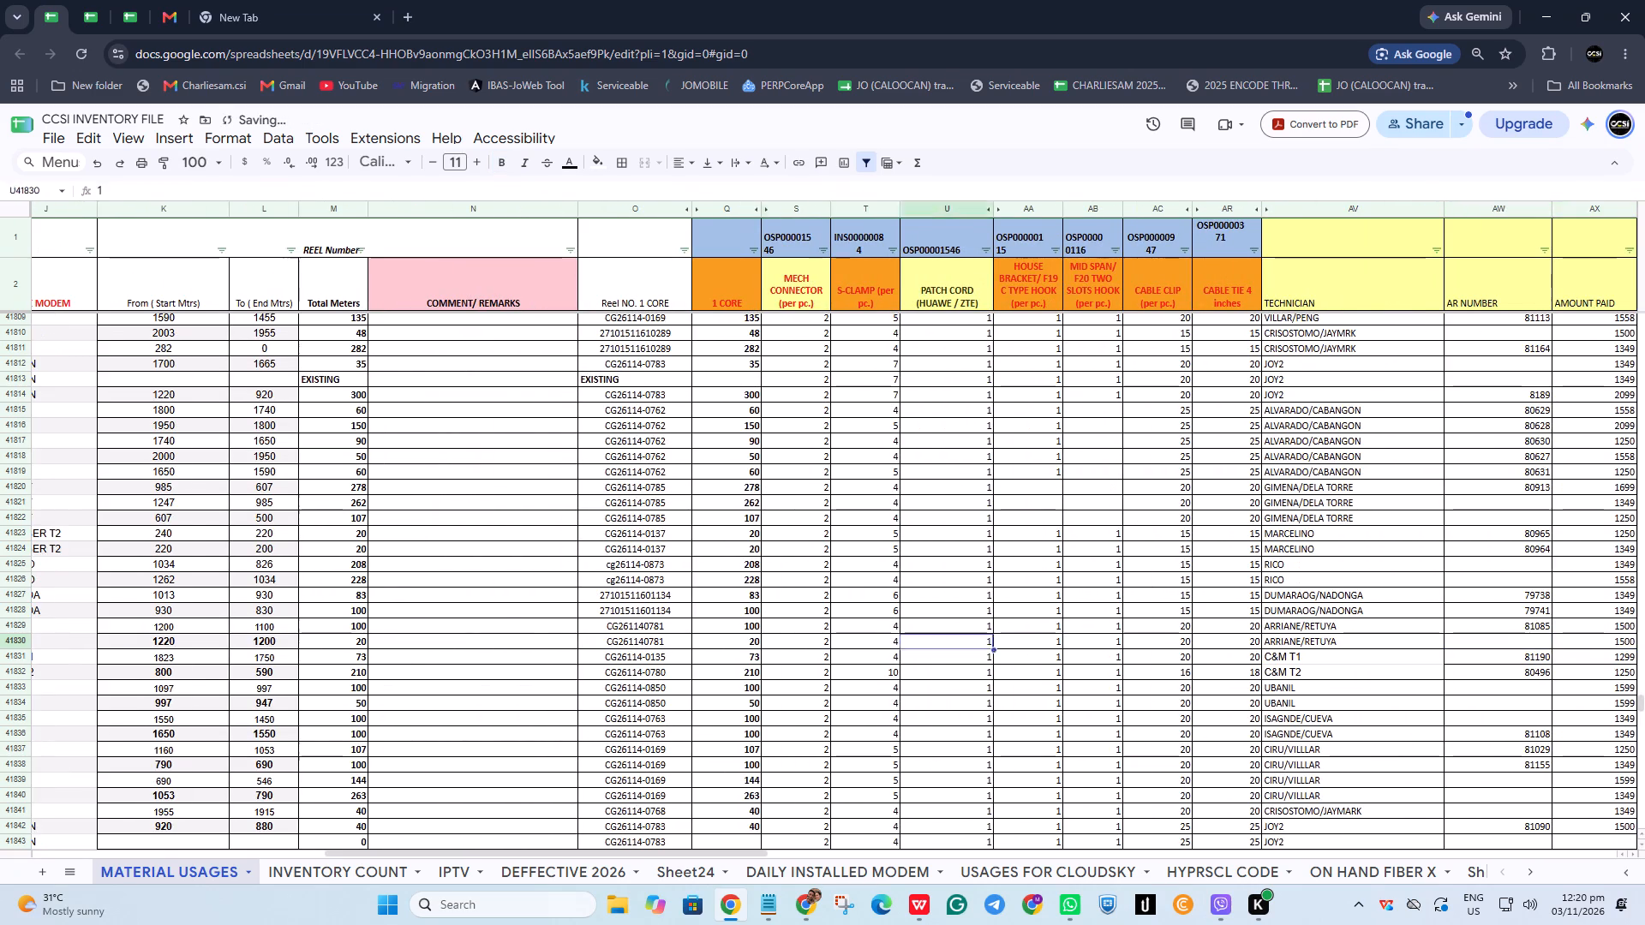
key(Right)
key(Right)
key(Right)
key(Right)
key(Right)
key(Right)
key(Right)
key(Right)
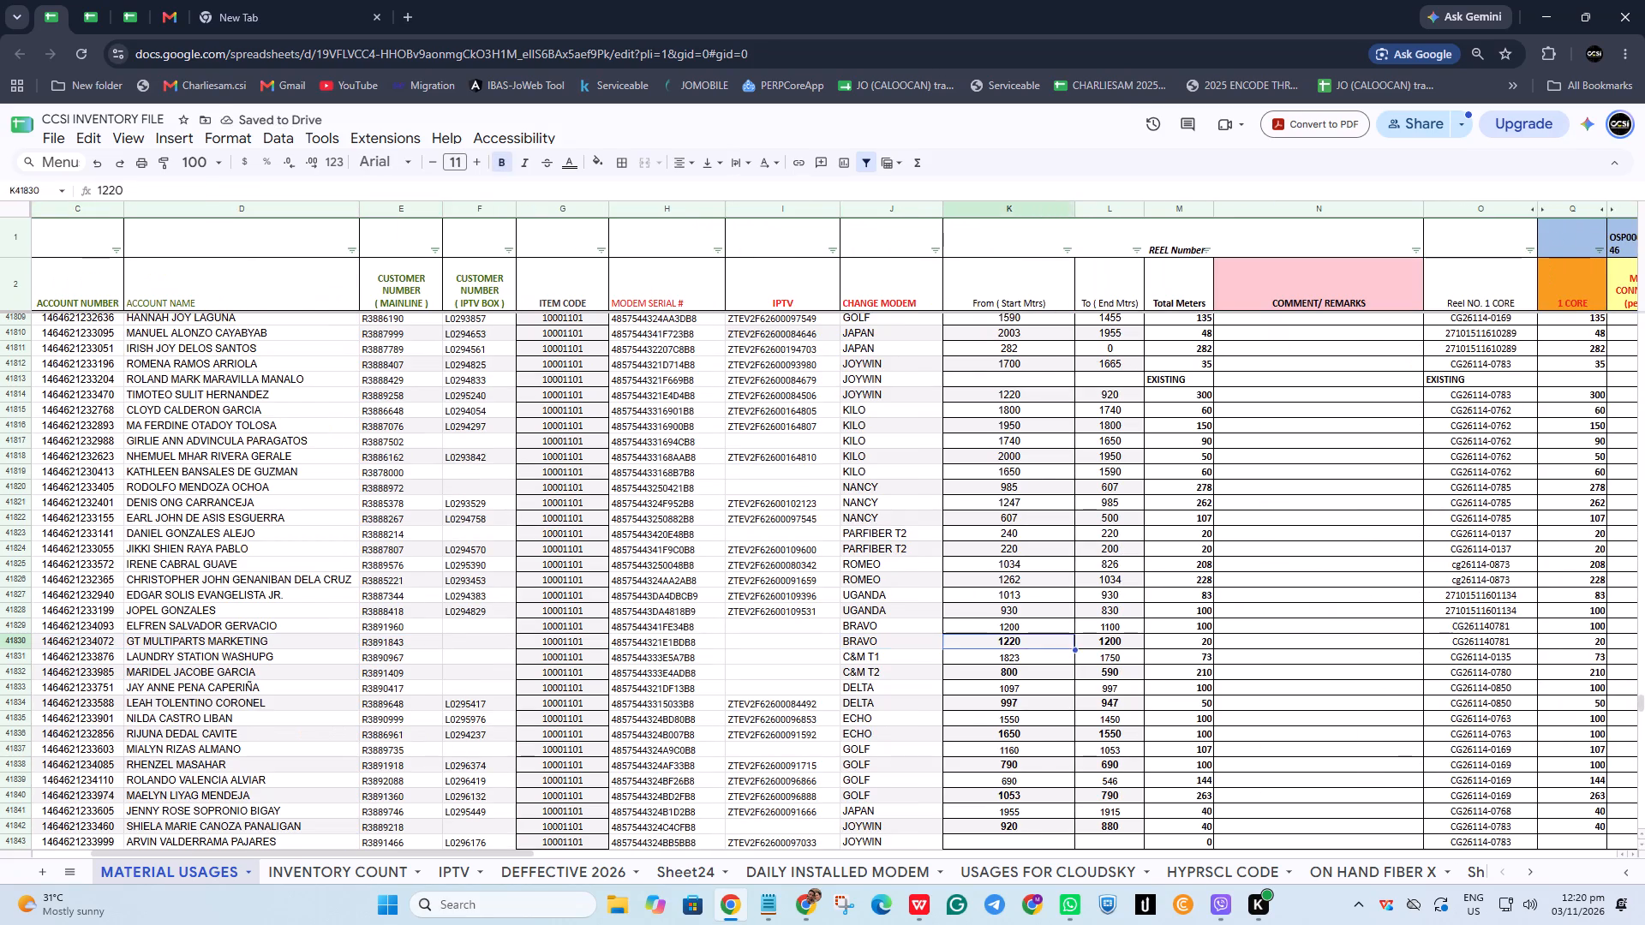
key(Right)
key(Right)
Examine the Total Meters column from row 41830 down to row 41854, and back up to the JOYWIN record in row 41843.
key(Down)
key(Down)
key(Down)
key(Down)
key(Down)
key(Down)
key(Down)
key(Down)
key(Down)
key(Down)
key(Down)
key(Down)
key(Down)
key(Down)
key(Down)
key(Down)
key(Down)
key(Down)
key(Down)
key(Down)
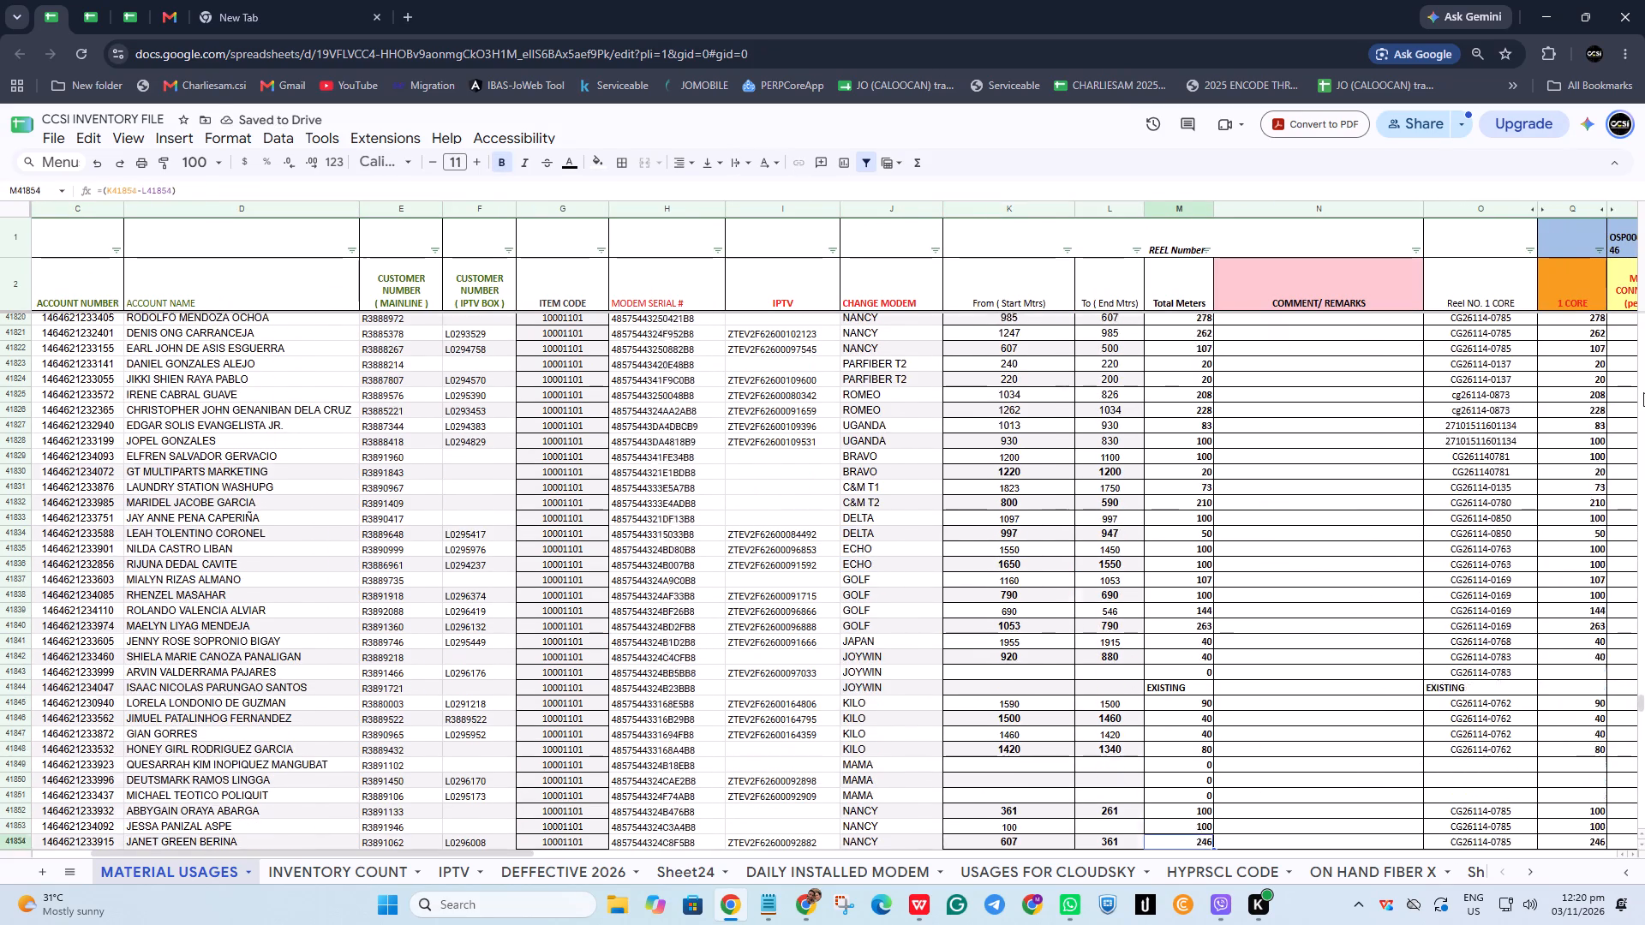
key(Up)
key(Up)
key(Up)
key(Up)
key(Up)
key(Up)
key(Up)
key(Up)
key(Up)
key(Up)
key(Up)
key(Up)
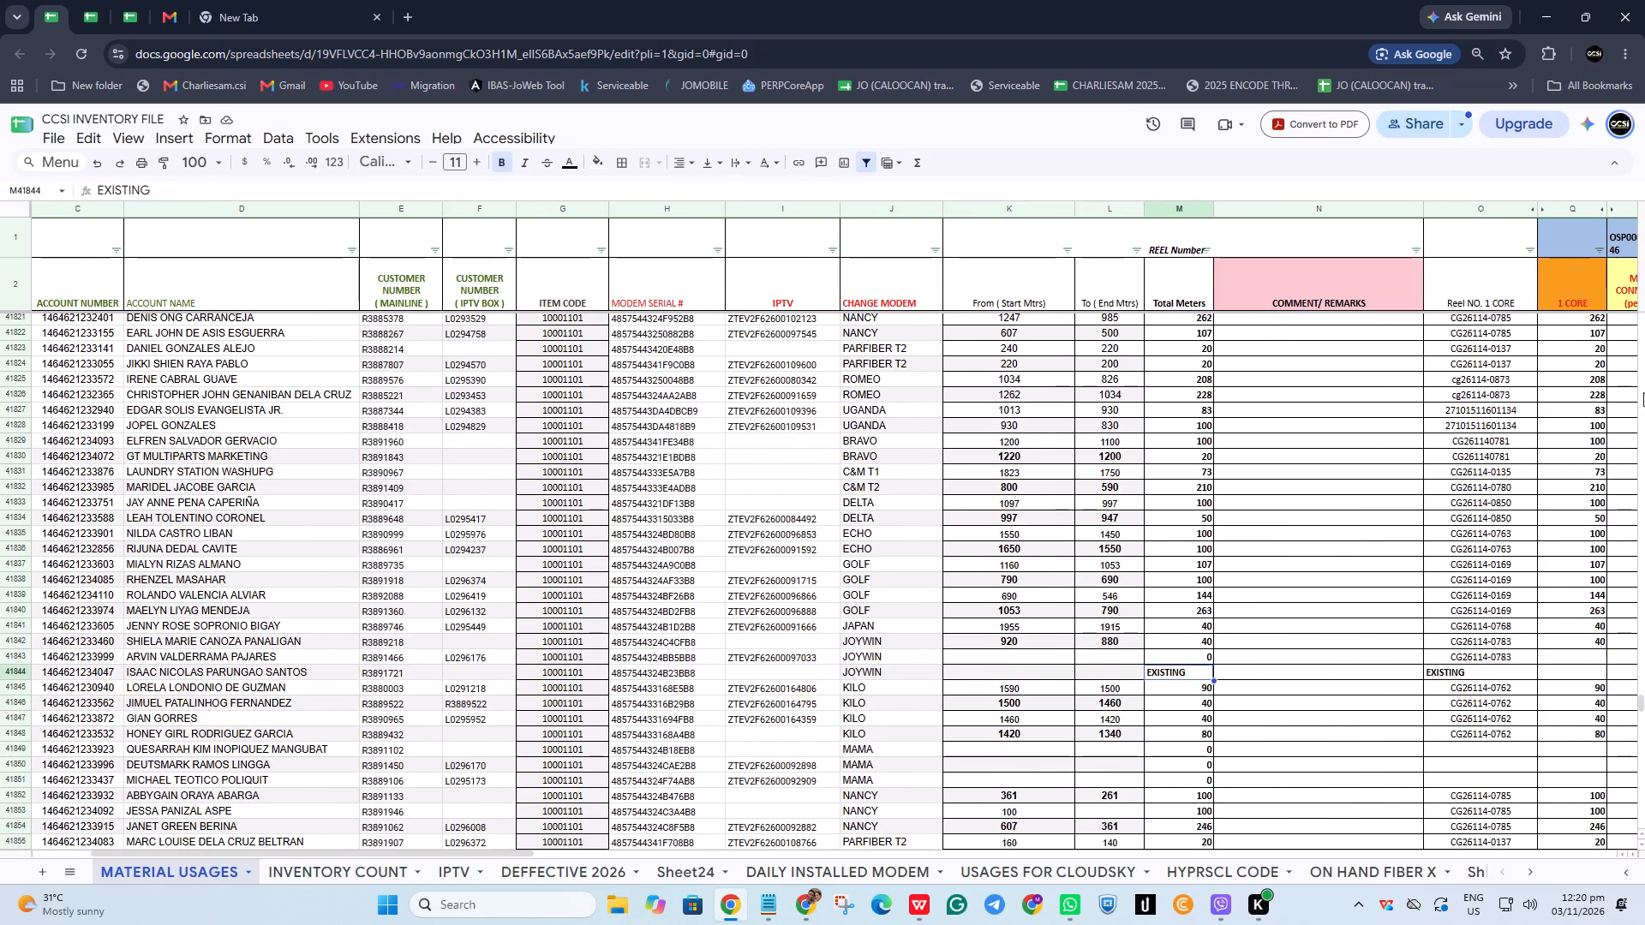
key(Down)
key(Up)
Enter 1500 as the amount paid for the JOYWIN record in row 41843.
key(Right)
key(Right)
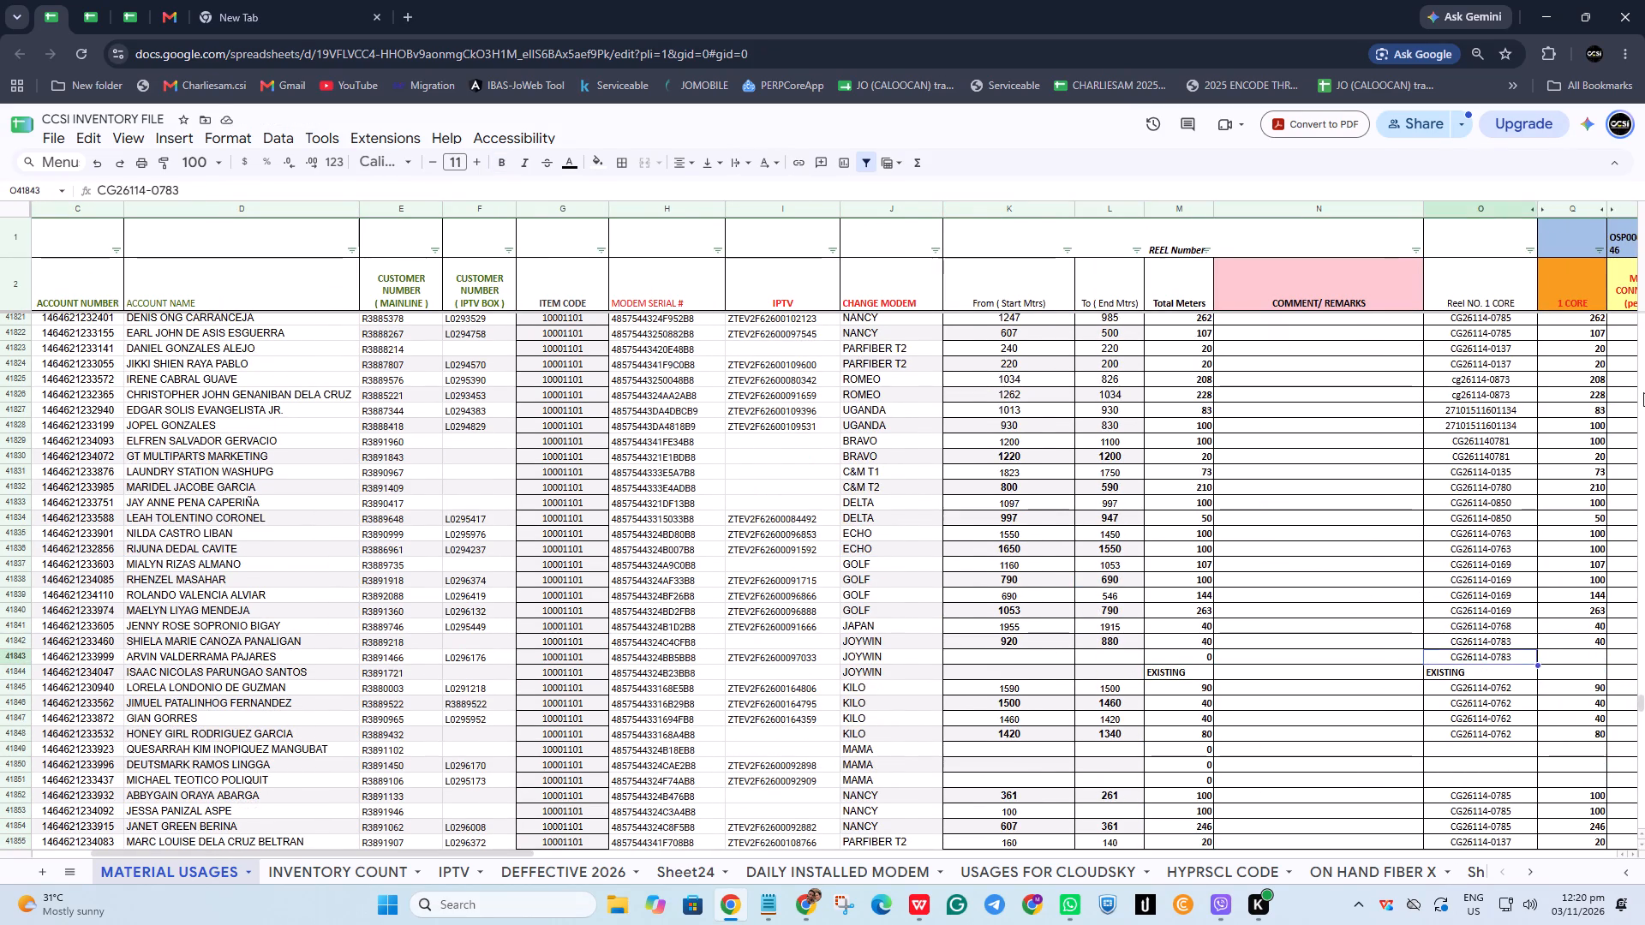
key(Right)
key(Right)
key(Right)
key(Right)
key(Right)
key(Right)
key(Right)
key(Right)
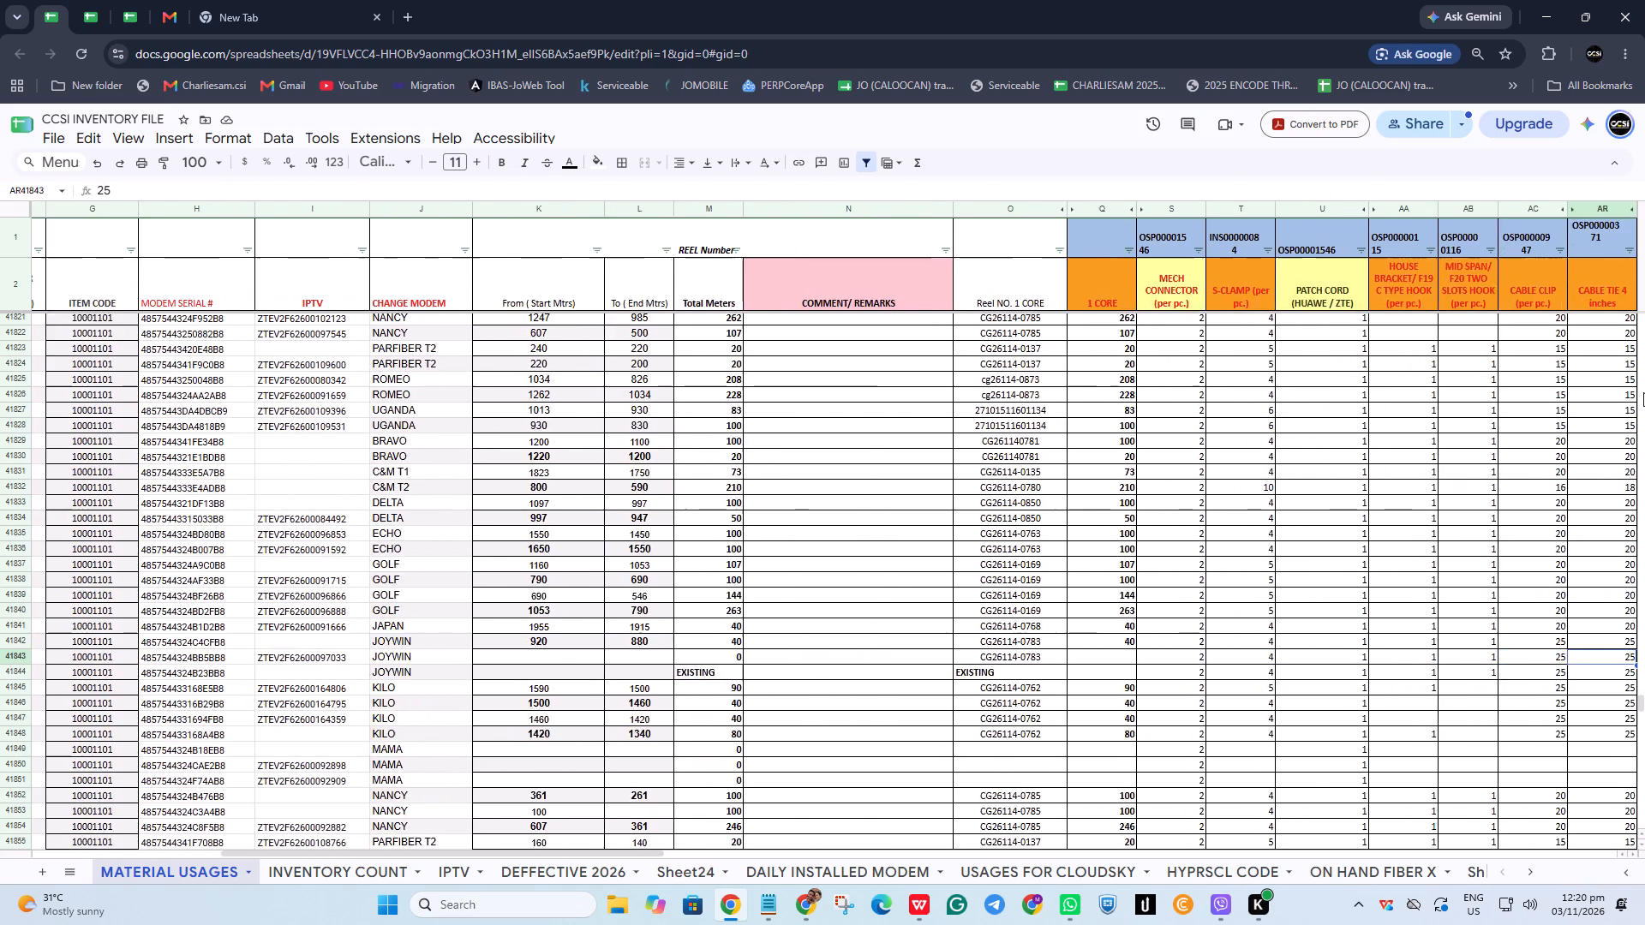
key(Right)
key(Right)
key(Right)
key(Right)
key(Right)
key(Left)
key(Left)
text(1500)
Examine the JOYWIN record in row 41843 from its amount paid back through its quantities and account details to its date.
key(Left)
key(Left)
key(Left)
key(Left)
key(Left)
key(Left)
key(Left)
key(Left)
key(Left)
key(Left)
key(Left)
key(Left)
key(Left)
key(Left)
key(Left)
key(Left)
key(Left)
key(Left)
key(Left)
key(Left)
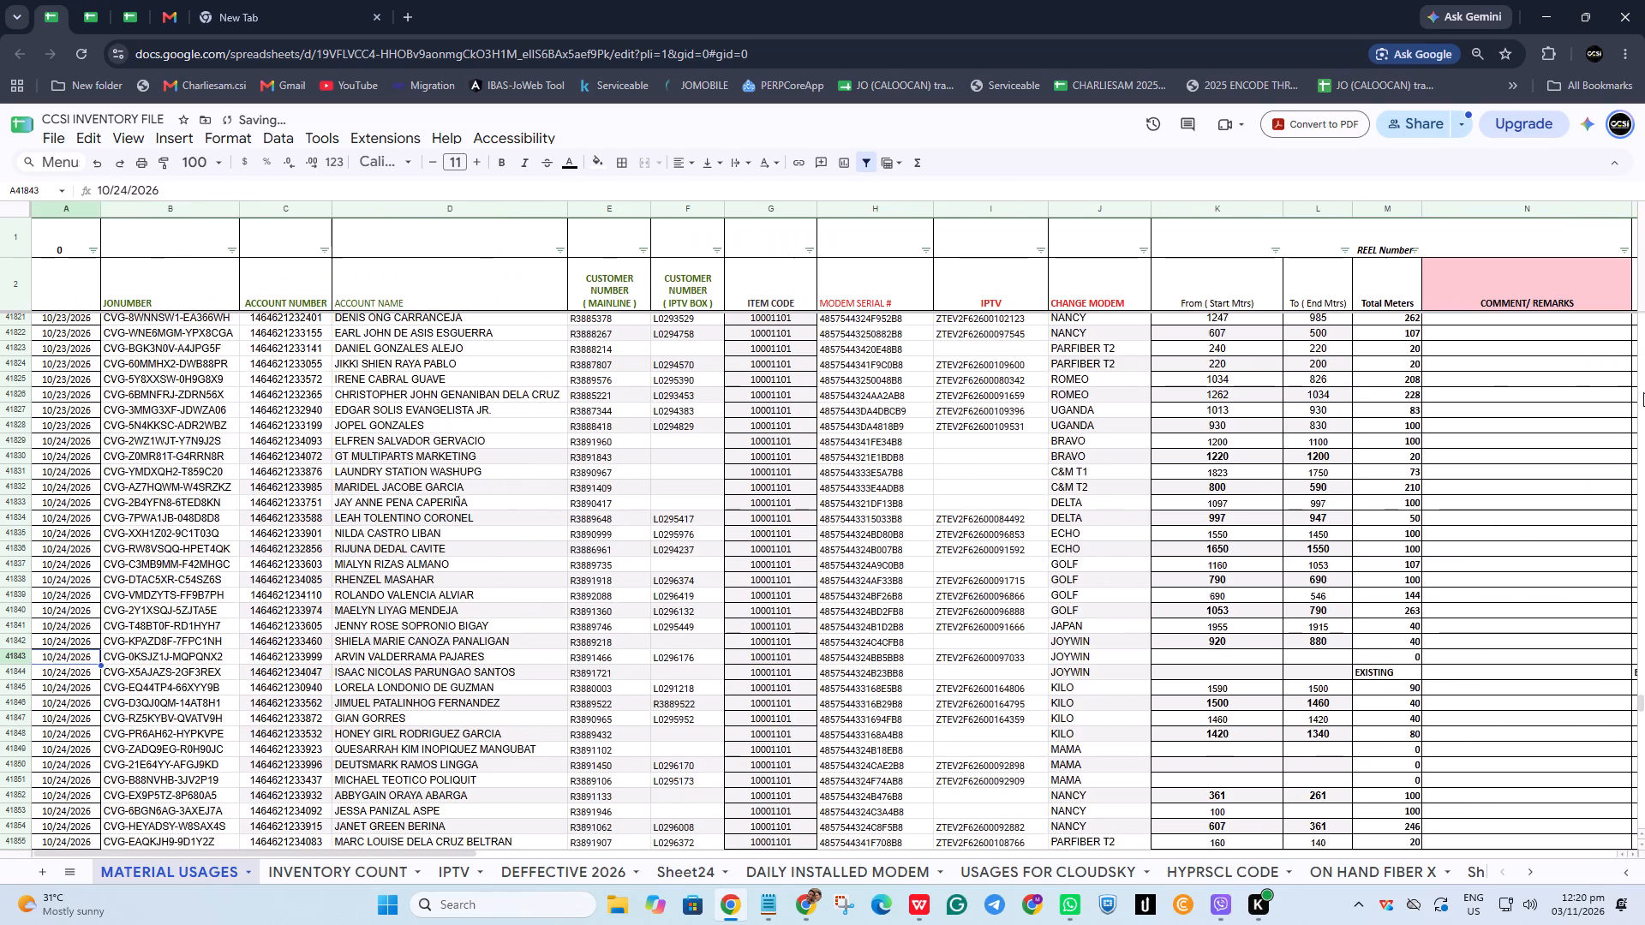
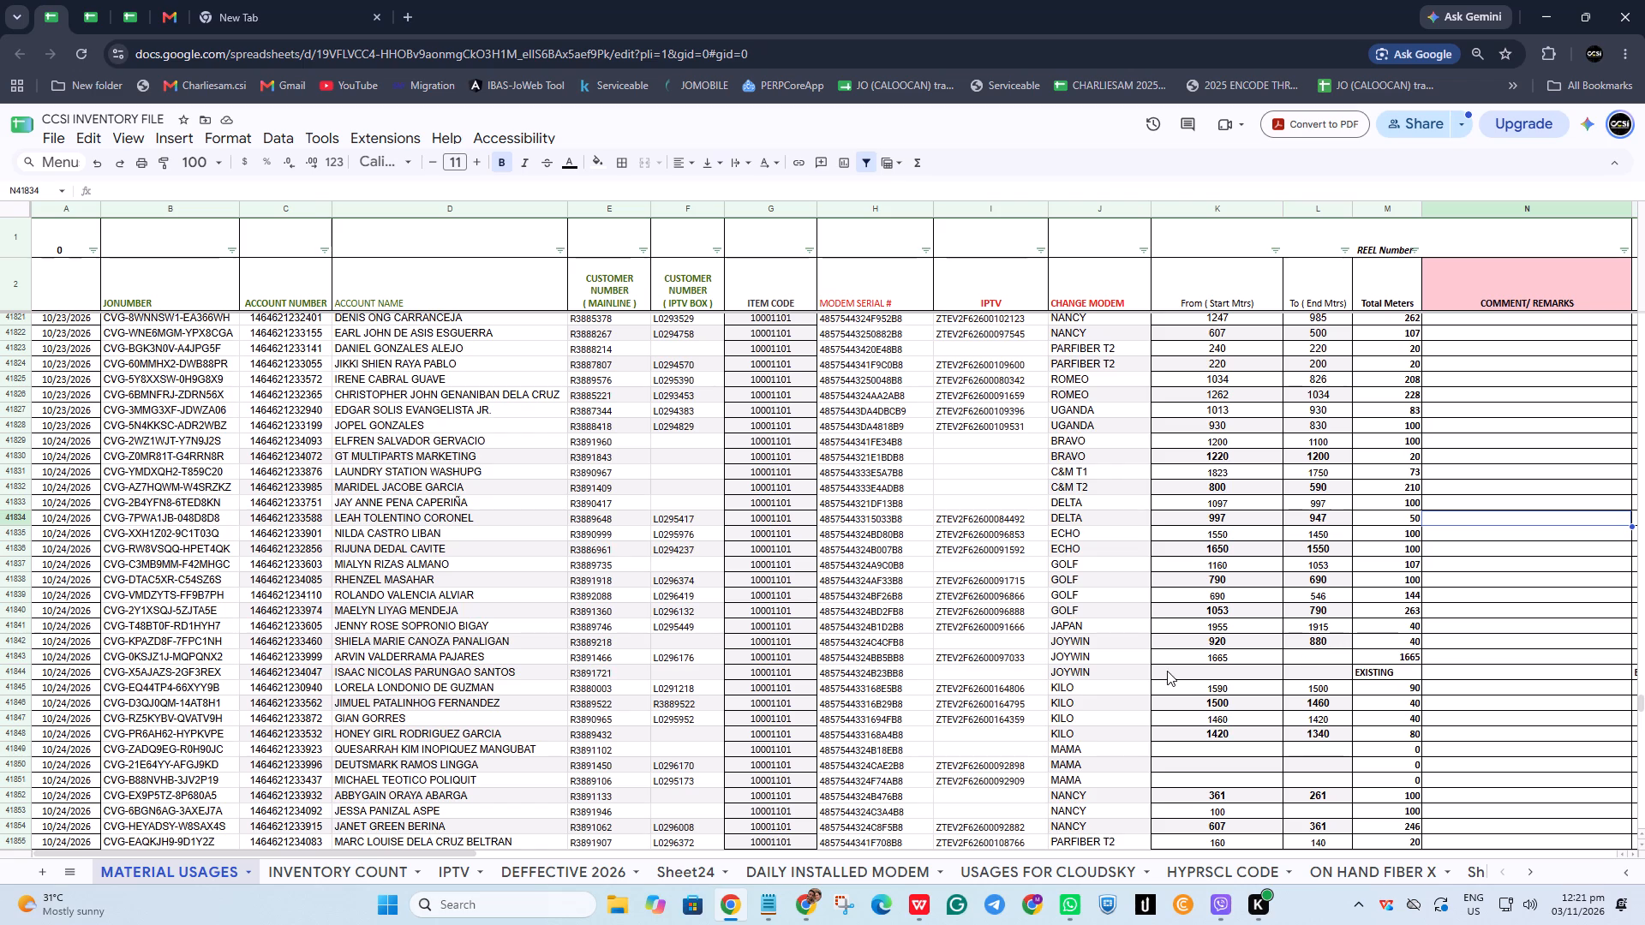
Change the team entry in the CHANGE MODEM column of row 41843 to JOYWIN1.
double_click(1116, 655)
key(1)
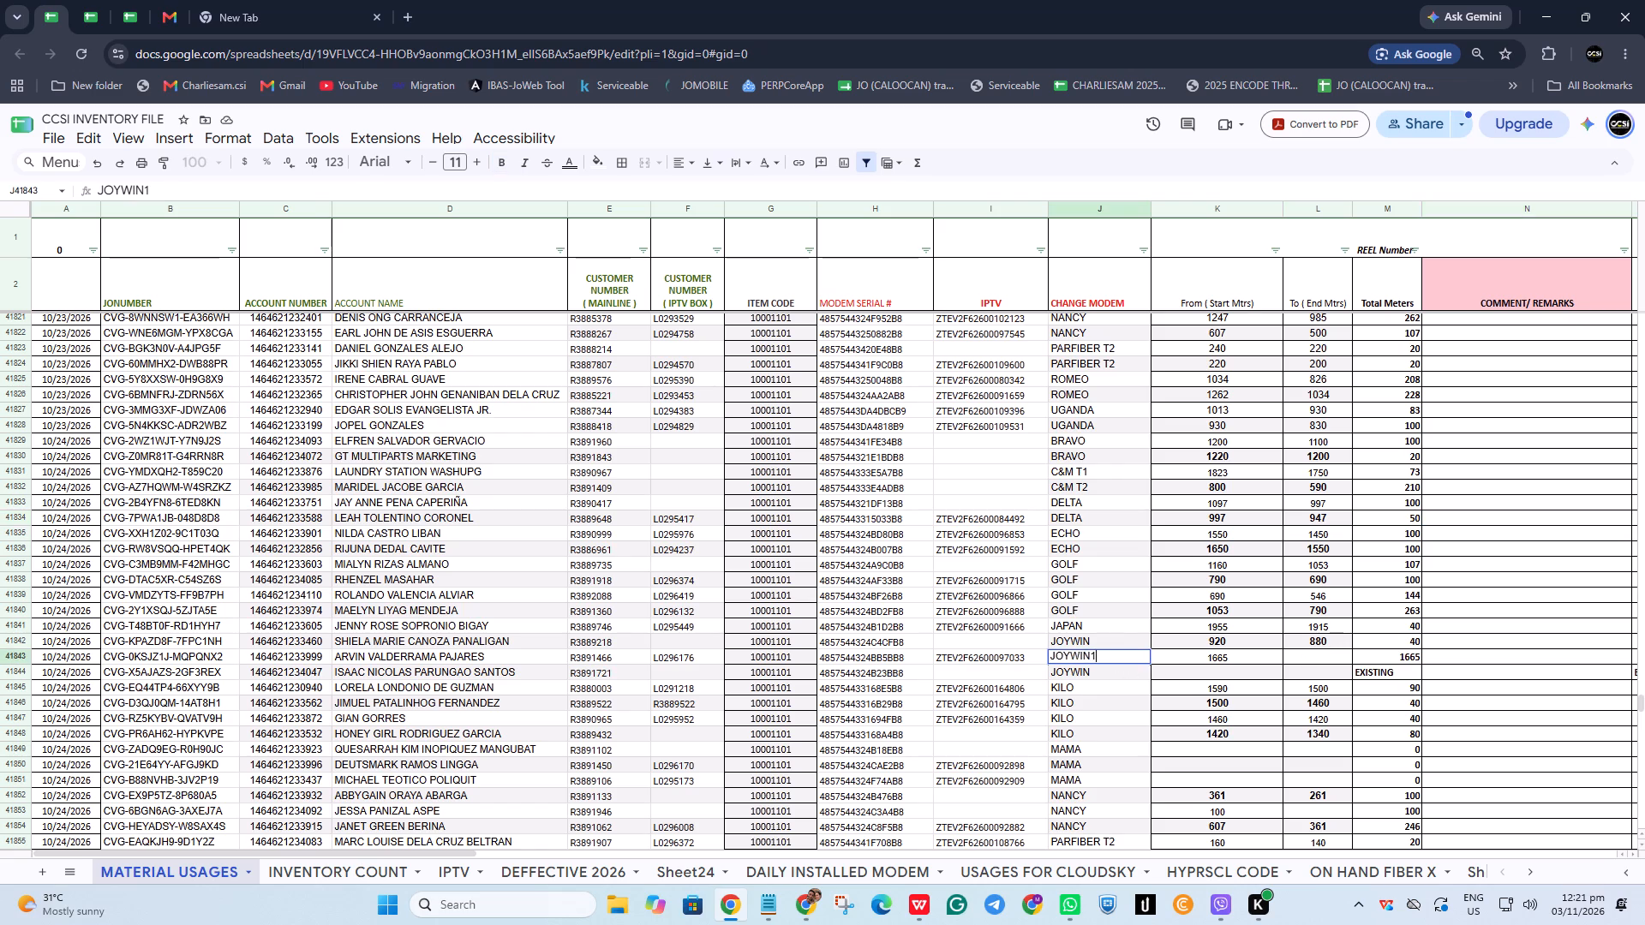
key(Tab)
key(Tab)
Examine the material usage records from October 23 to the start of October 28, returning to row 41843.
scroll(1258, 731, down, 4)
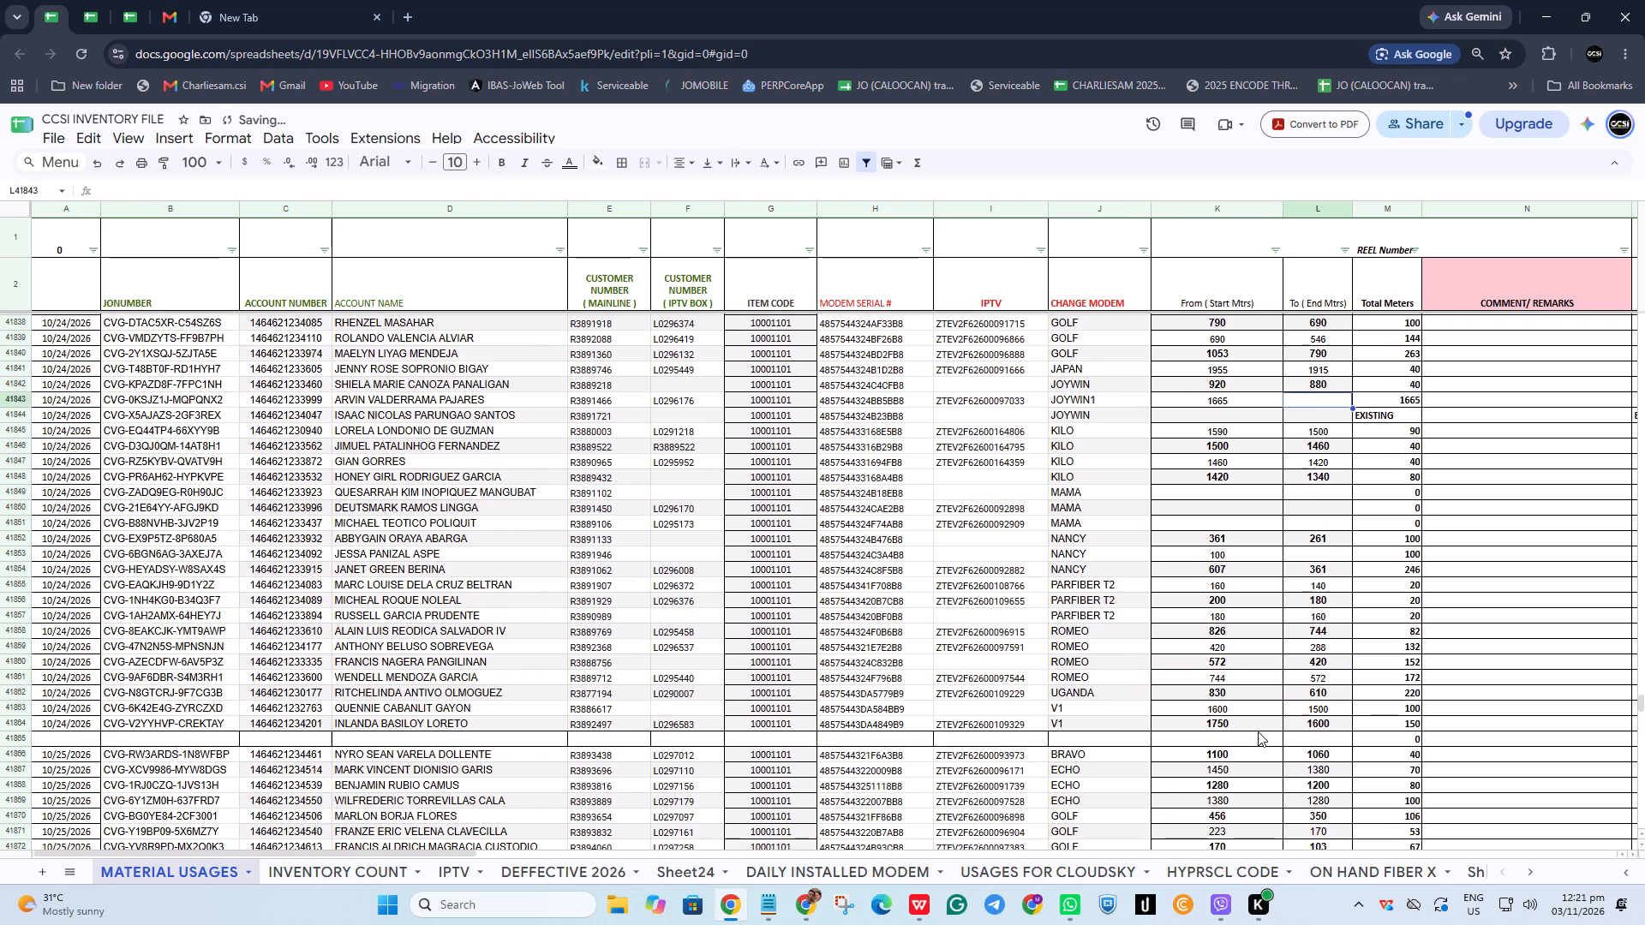
scroll(1258, 731, down, 3)
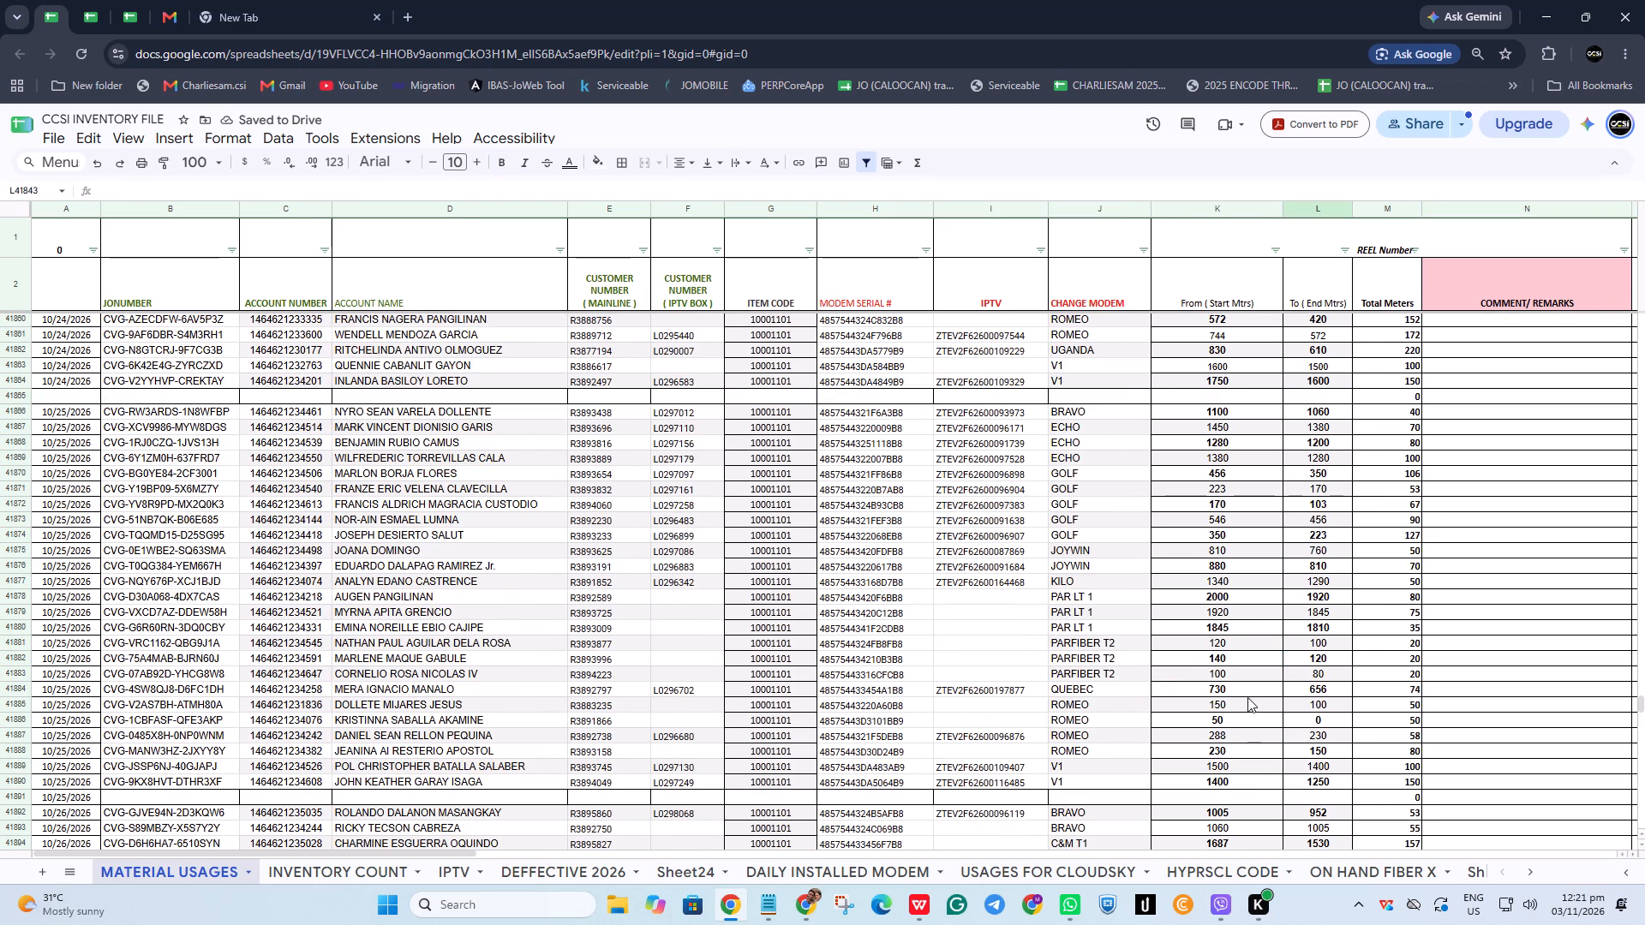
scroll(1237, 600, down, 3)
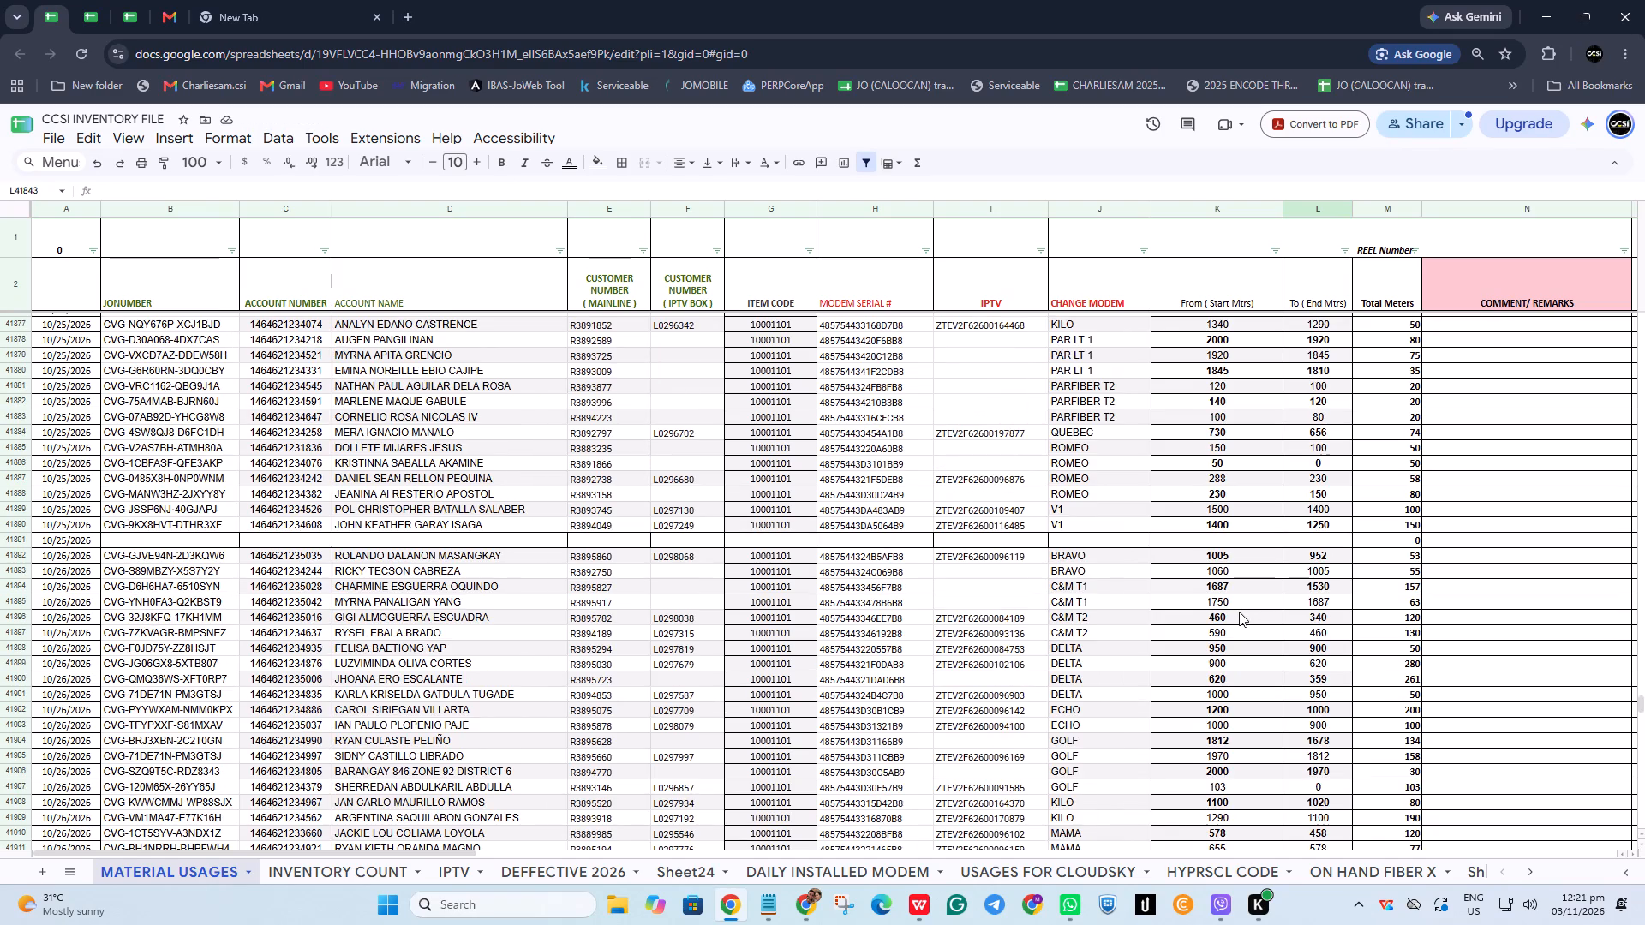
scroll(1239, 612, down, 9)
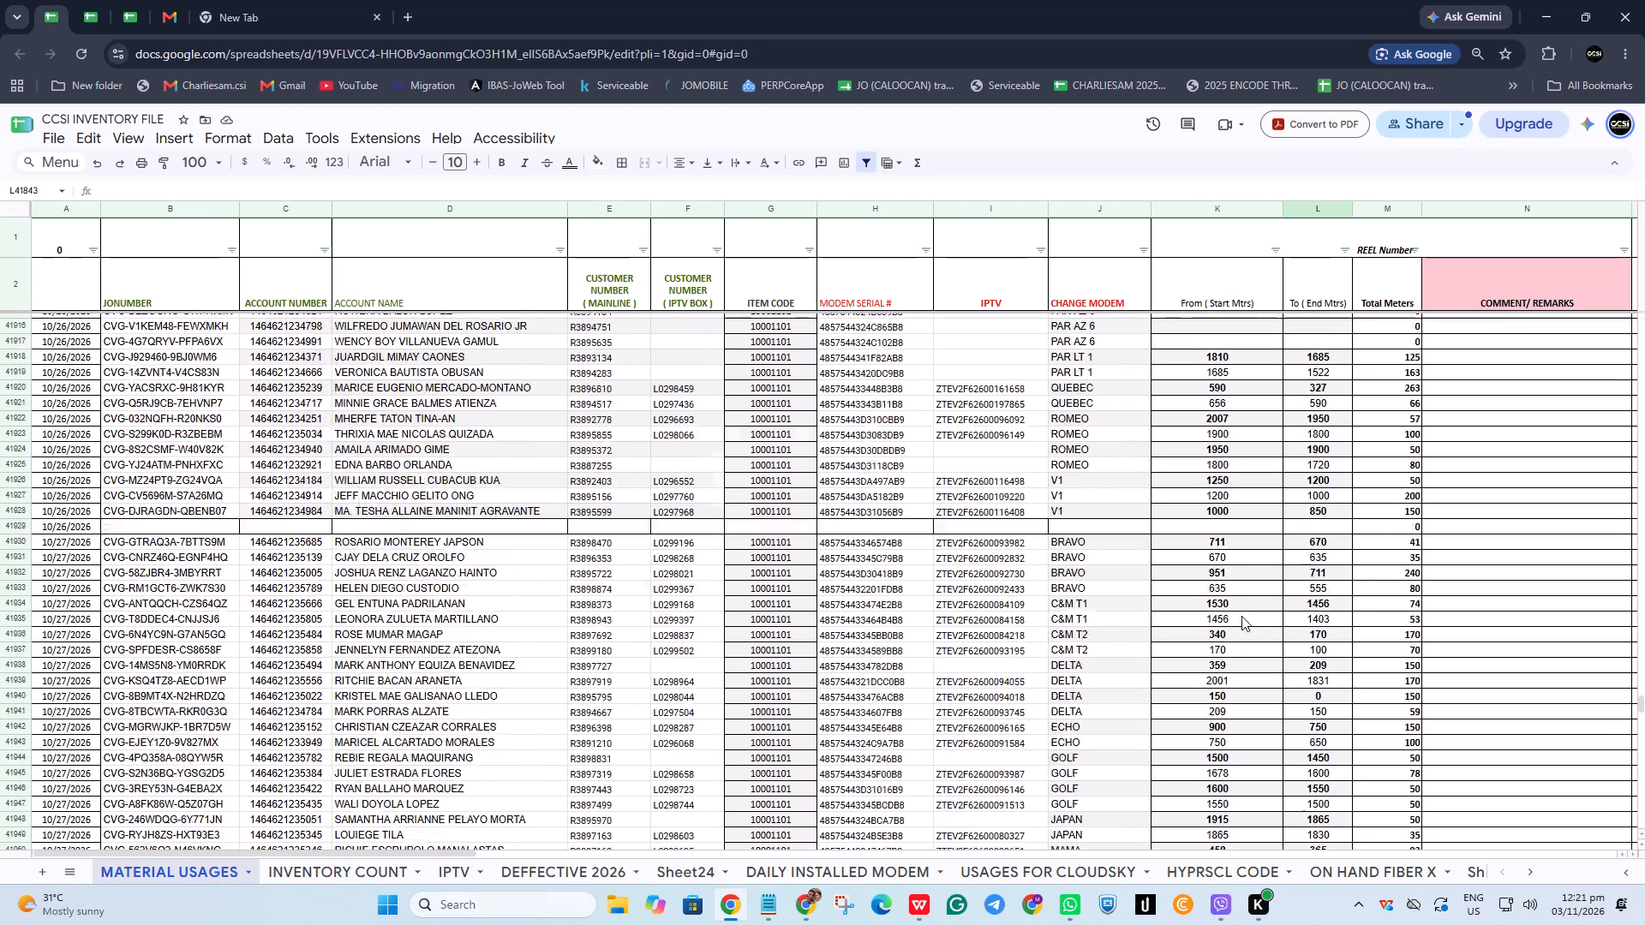
scroll(1241, 616, down, 3)
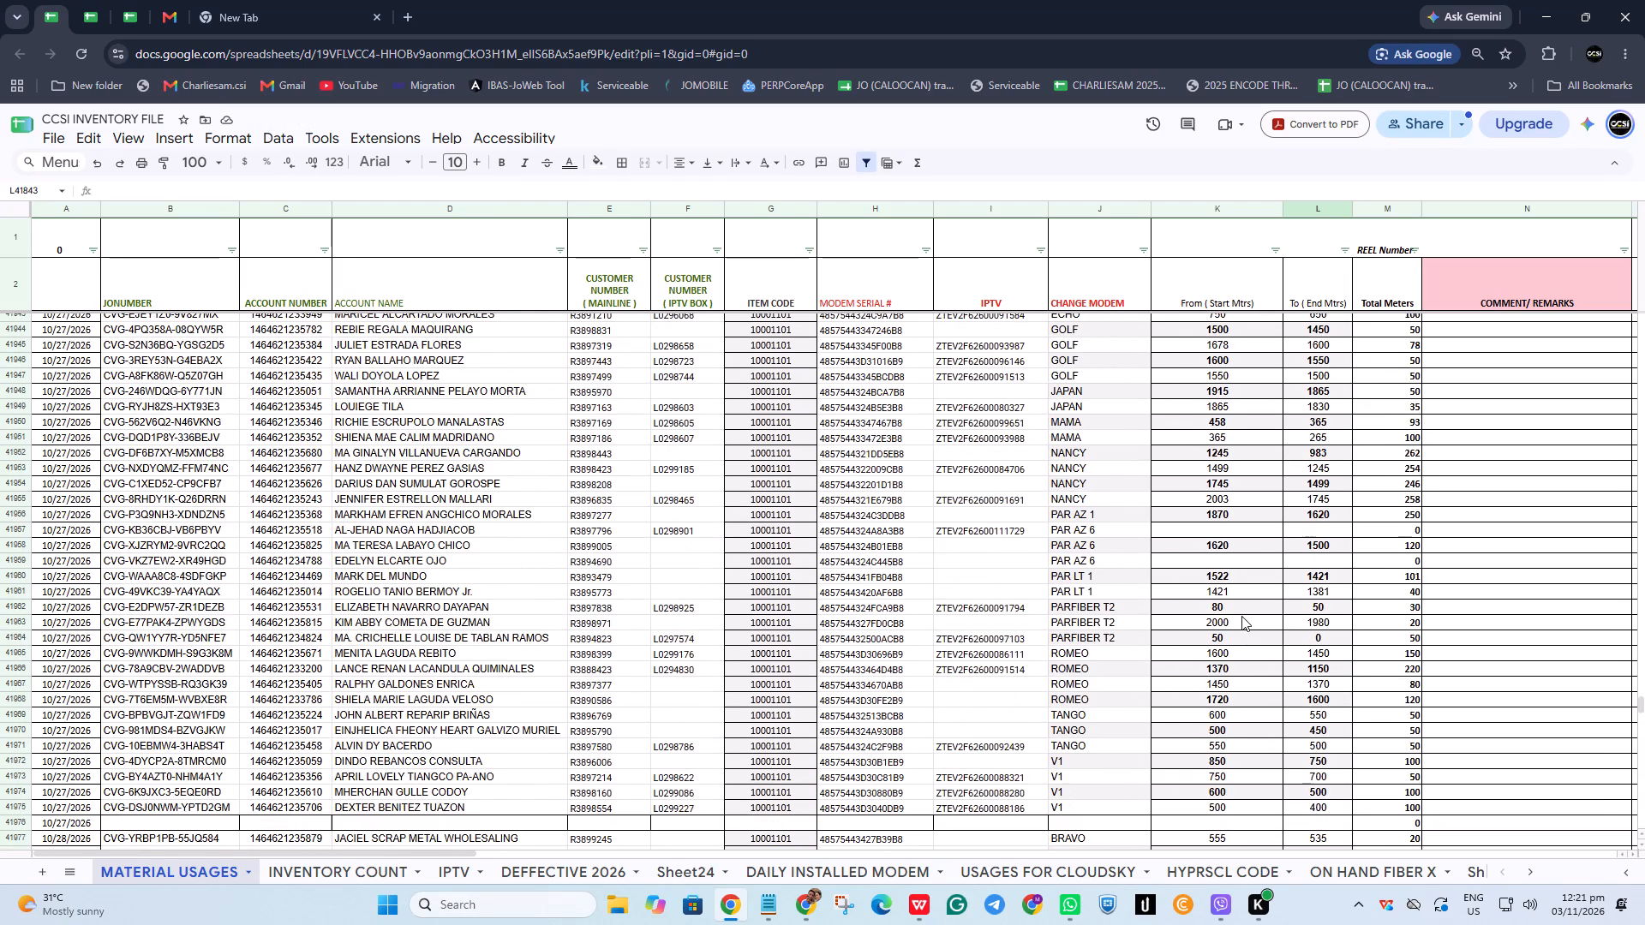
scroll(1241, 616, up, 20)
scroll(1241, 616, up, 4)
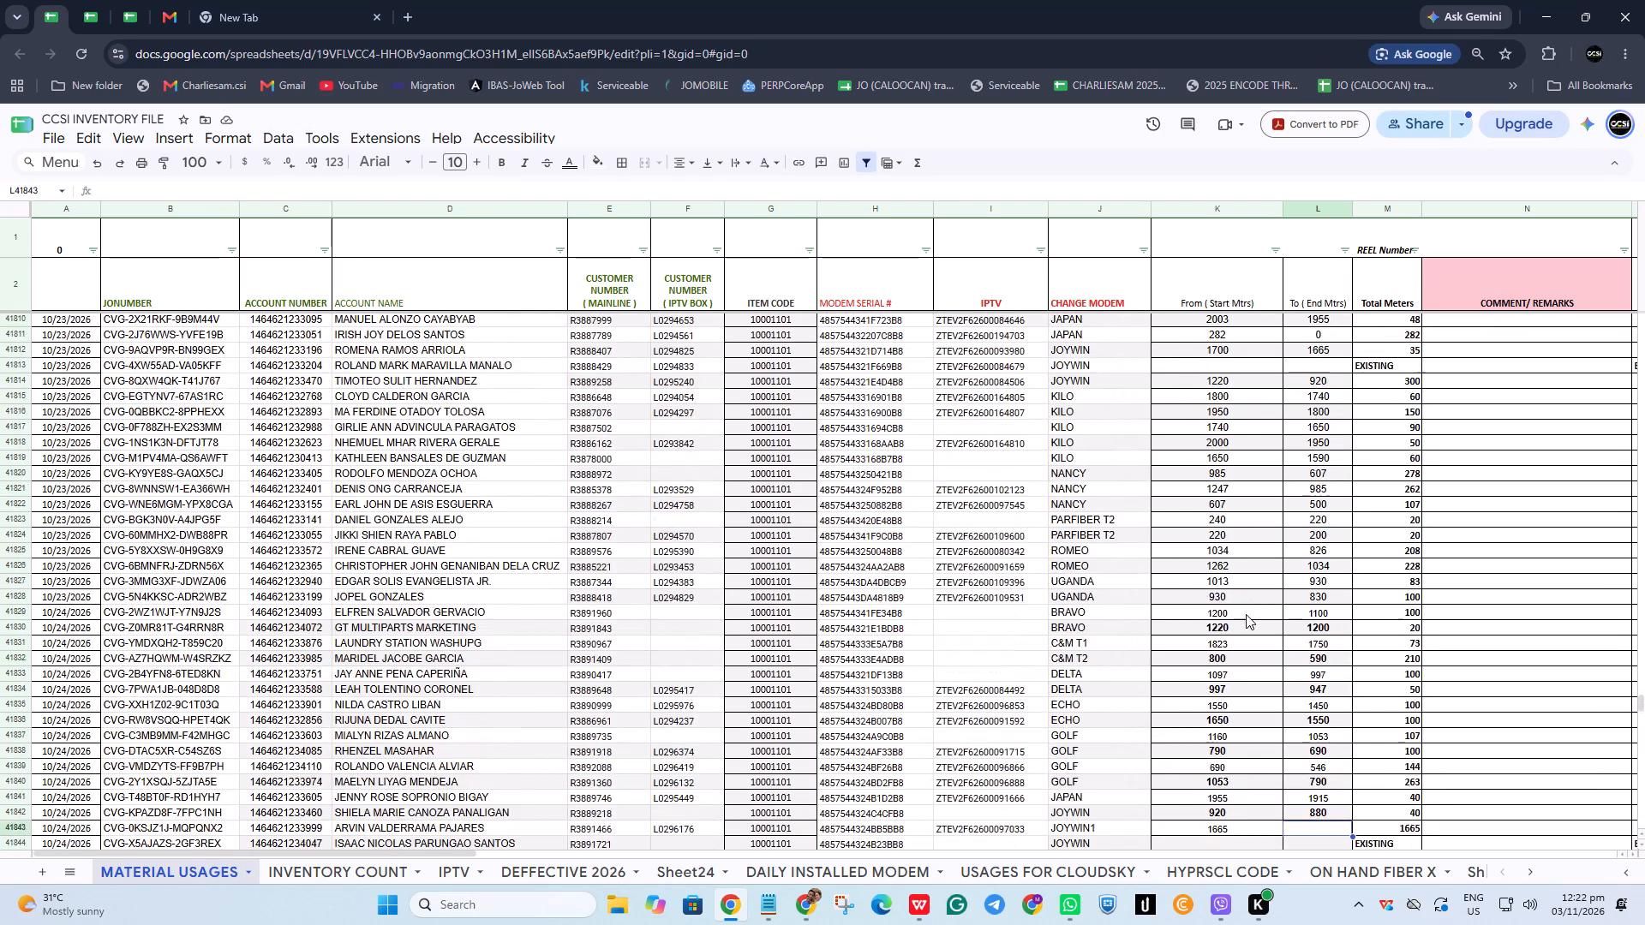
scroll(1246, 614, down, 2)
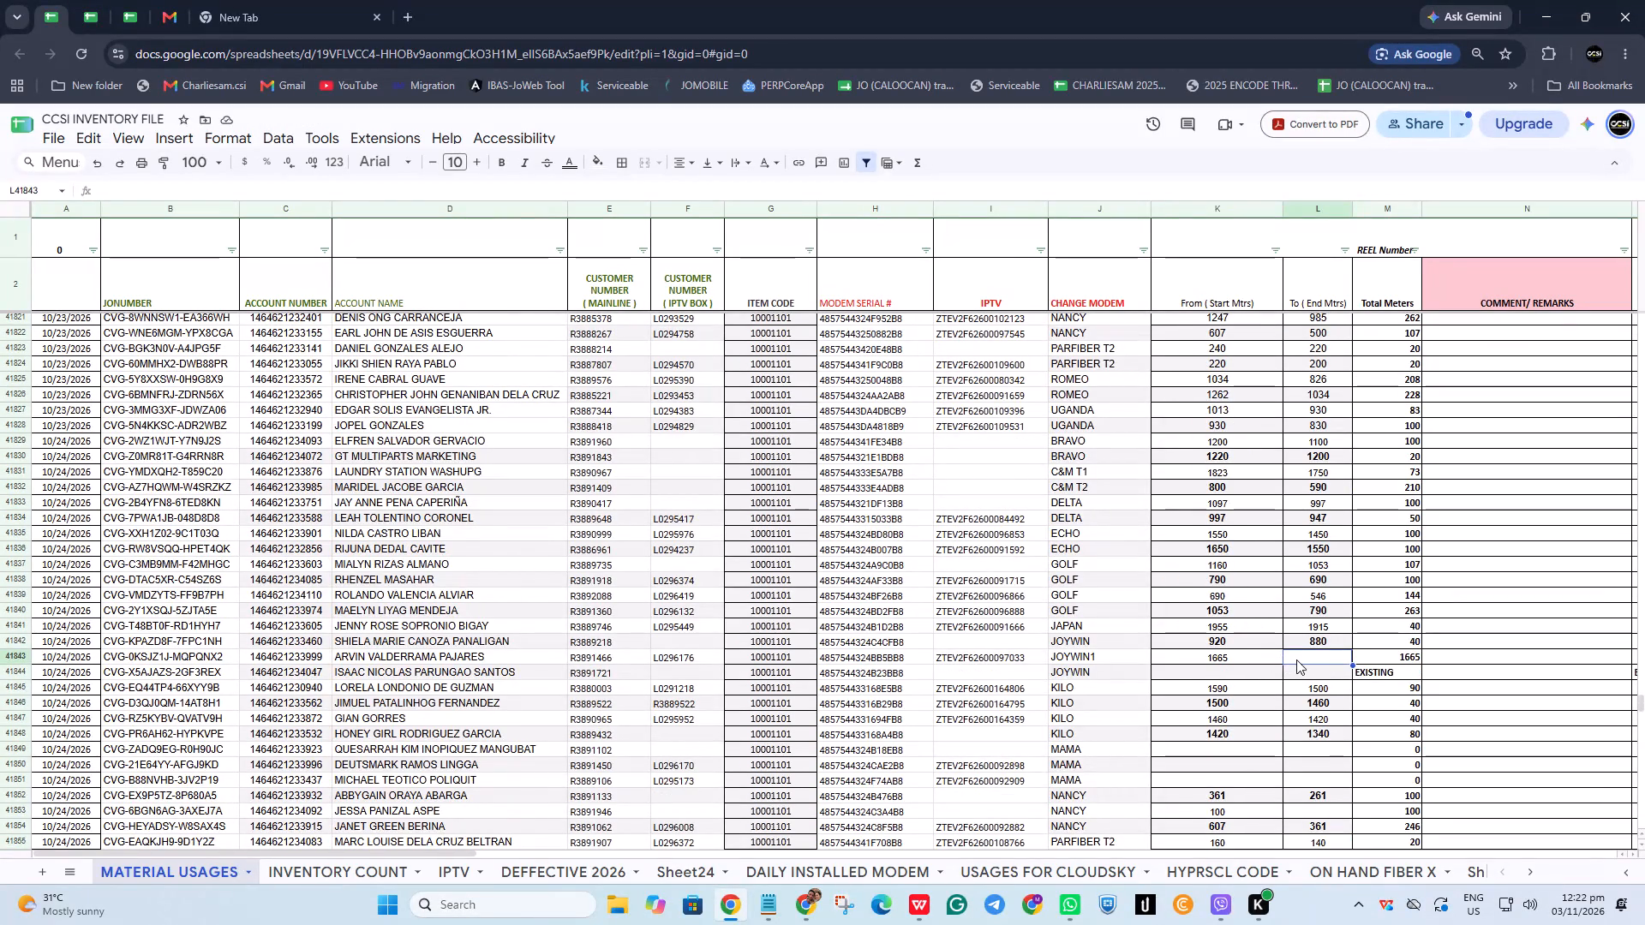
Complete the cable usage in row 41843 with 1600 as To (End Mtrs) and 65 as the 1 CORE quantity.
text(1600)
key(Tab)
key(Tab)
key(Tab)
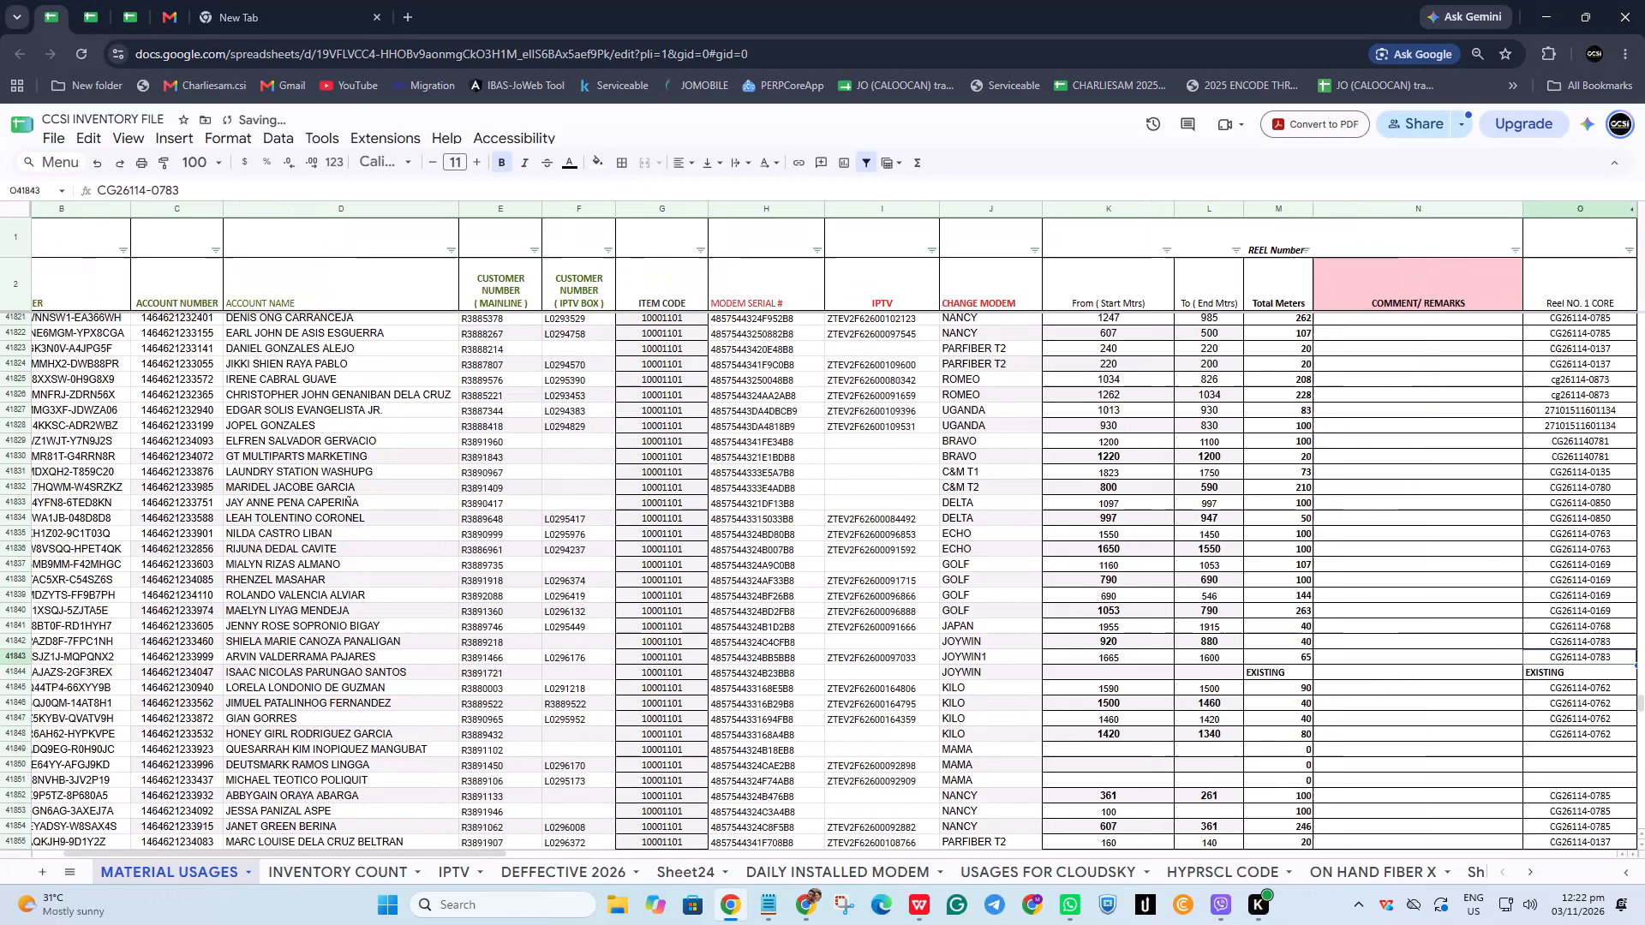
key(Tab)
text(65)
key(Tab)
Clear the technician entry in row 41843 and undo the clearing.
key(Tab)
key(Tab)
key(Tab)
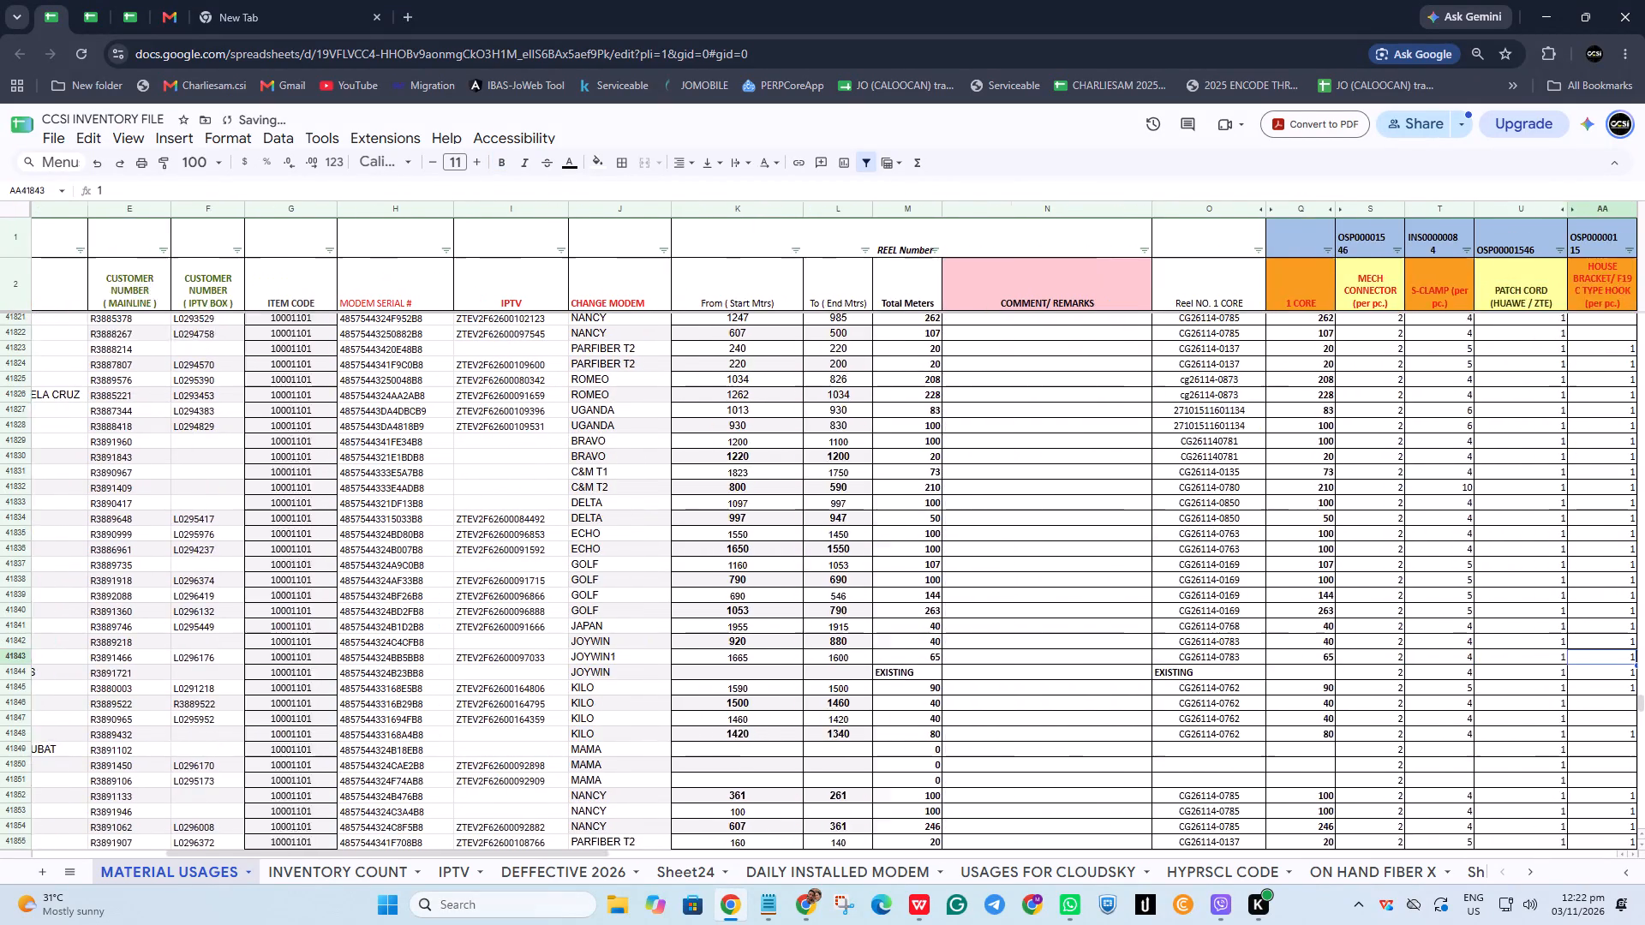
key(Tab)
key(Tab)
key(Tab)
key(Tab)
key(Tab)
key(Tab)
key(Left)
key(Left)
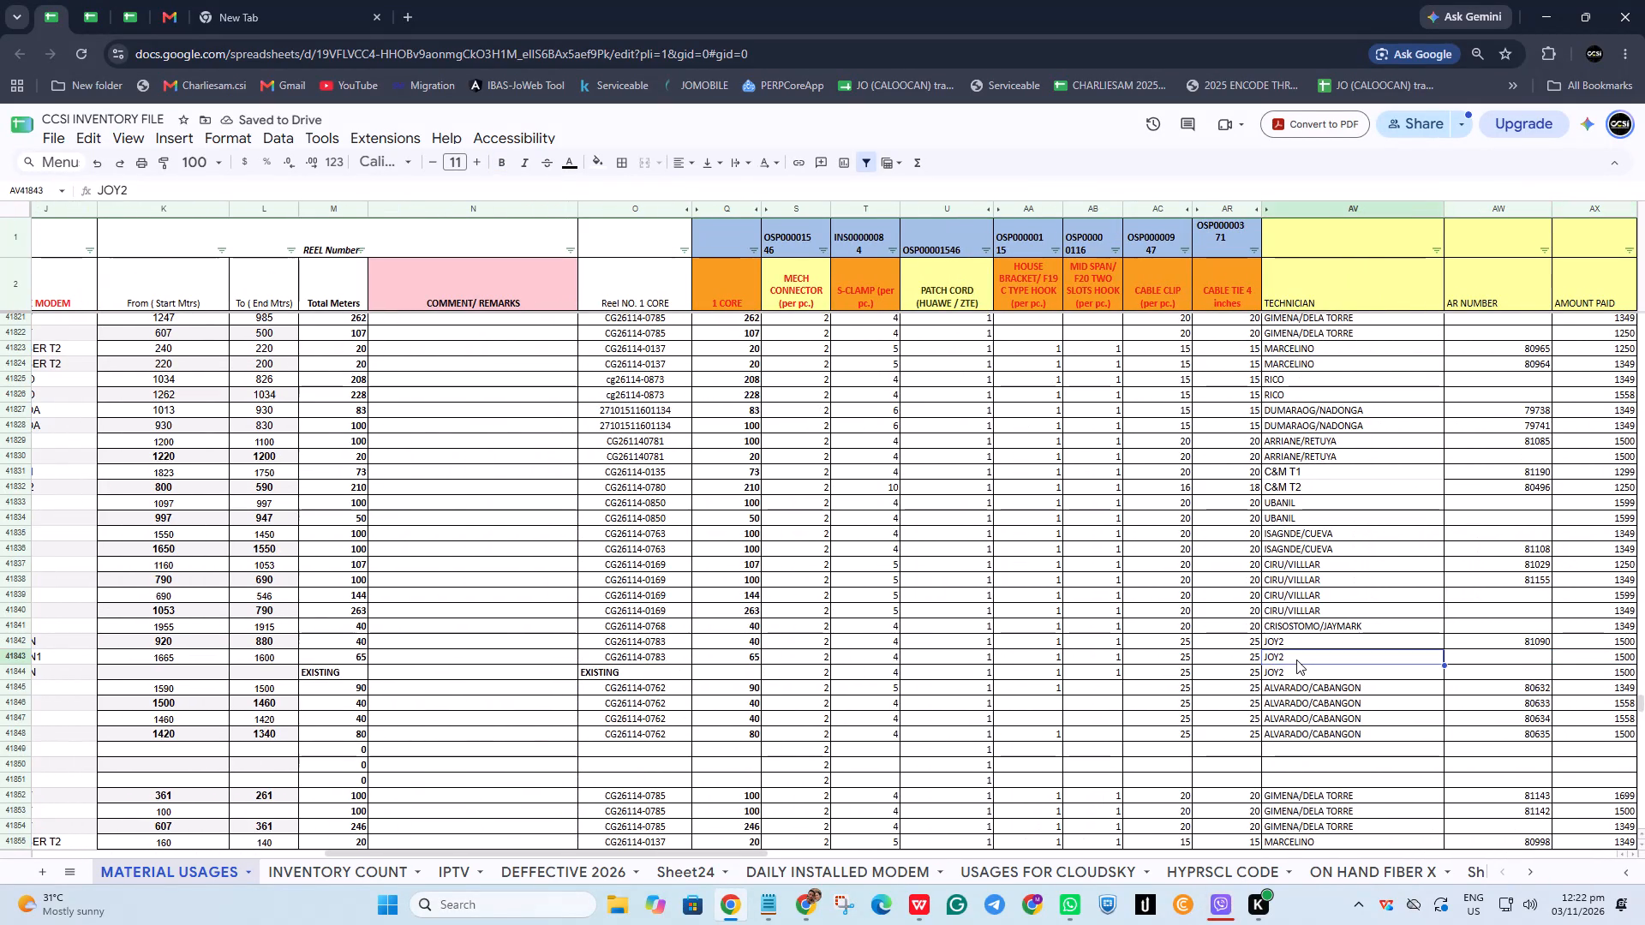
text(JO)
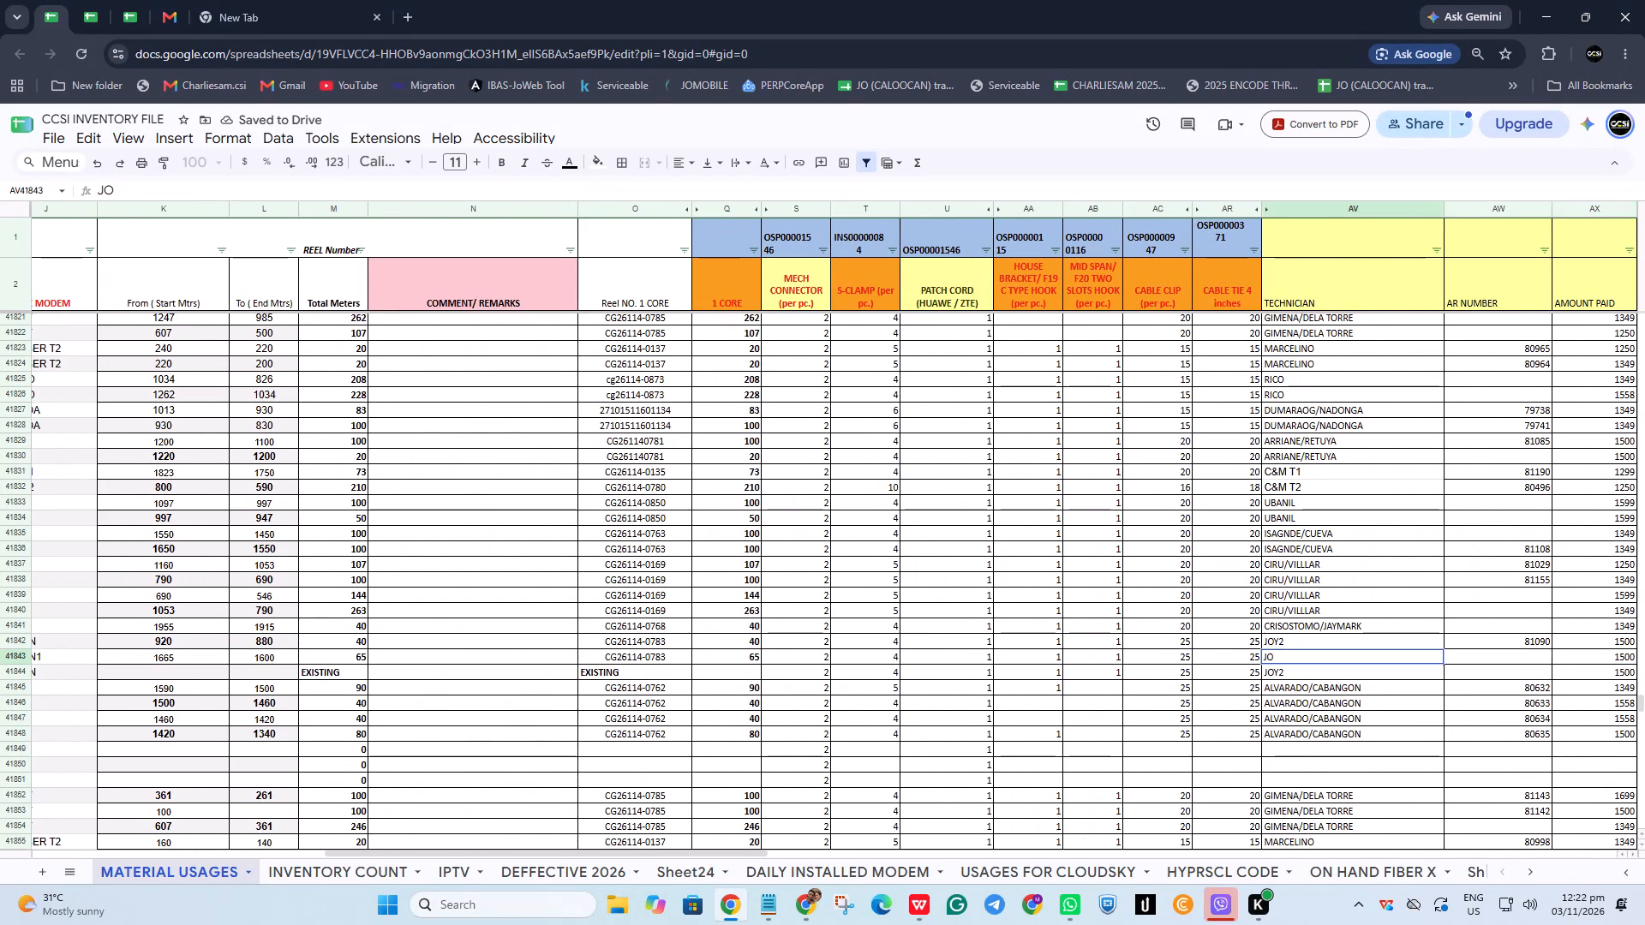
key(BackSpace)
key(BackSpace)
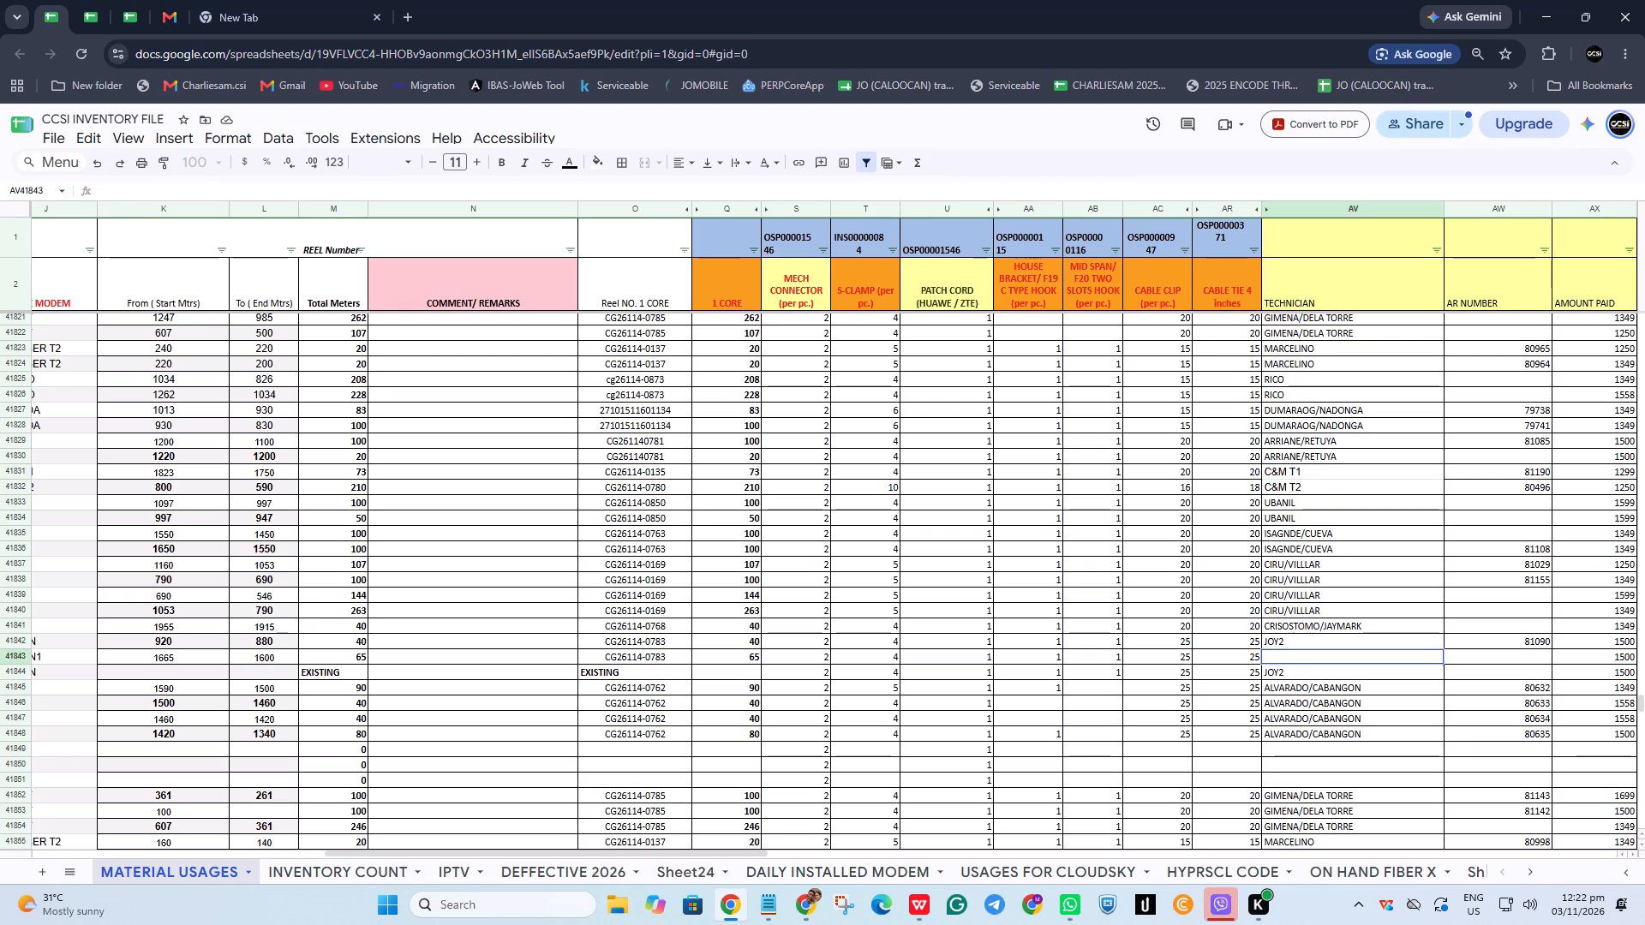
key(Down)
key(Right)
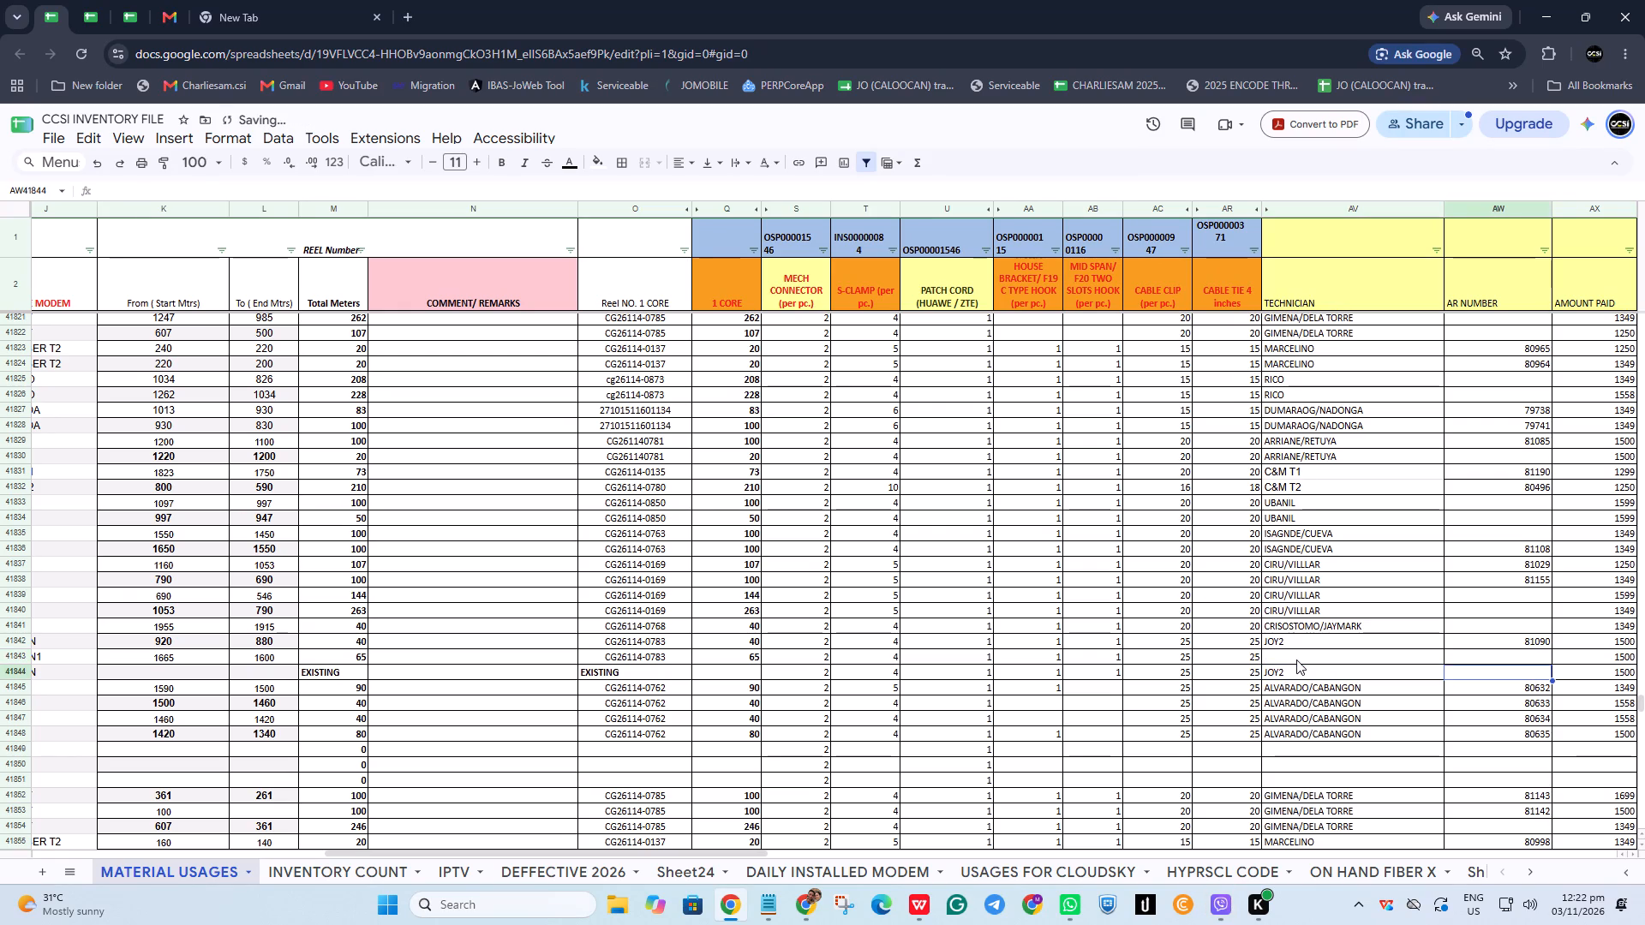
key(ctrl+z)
Examine row 41843 back and forth across its material quantities, meters, modem and account details, ending near the technician.
key(Left)
key(Left)
key(Left)
key(Left)
key(Left)
key(Left)
key(Left)
key(Left)
key(Left)
key(Left)
key(Left)
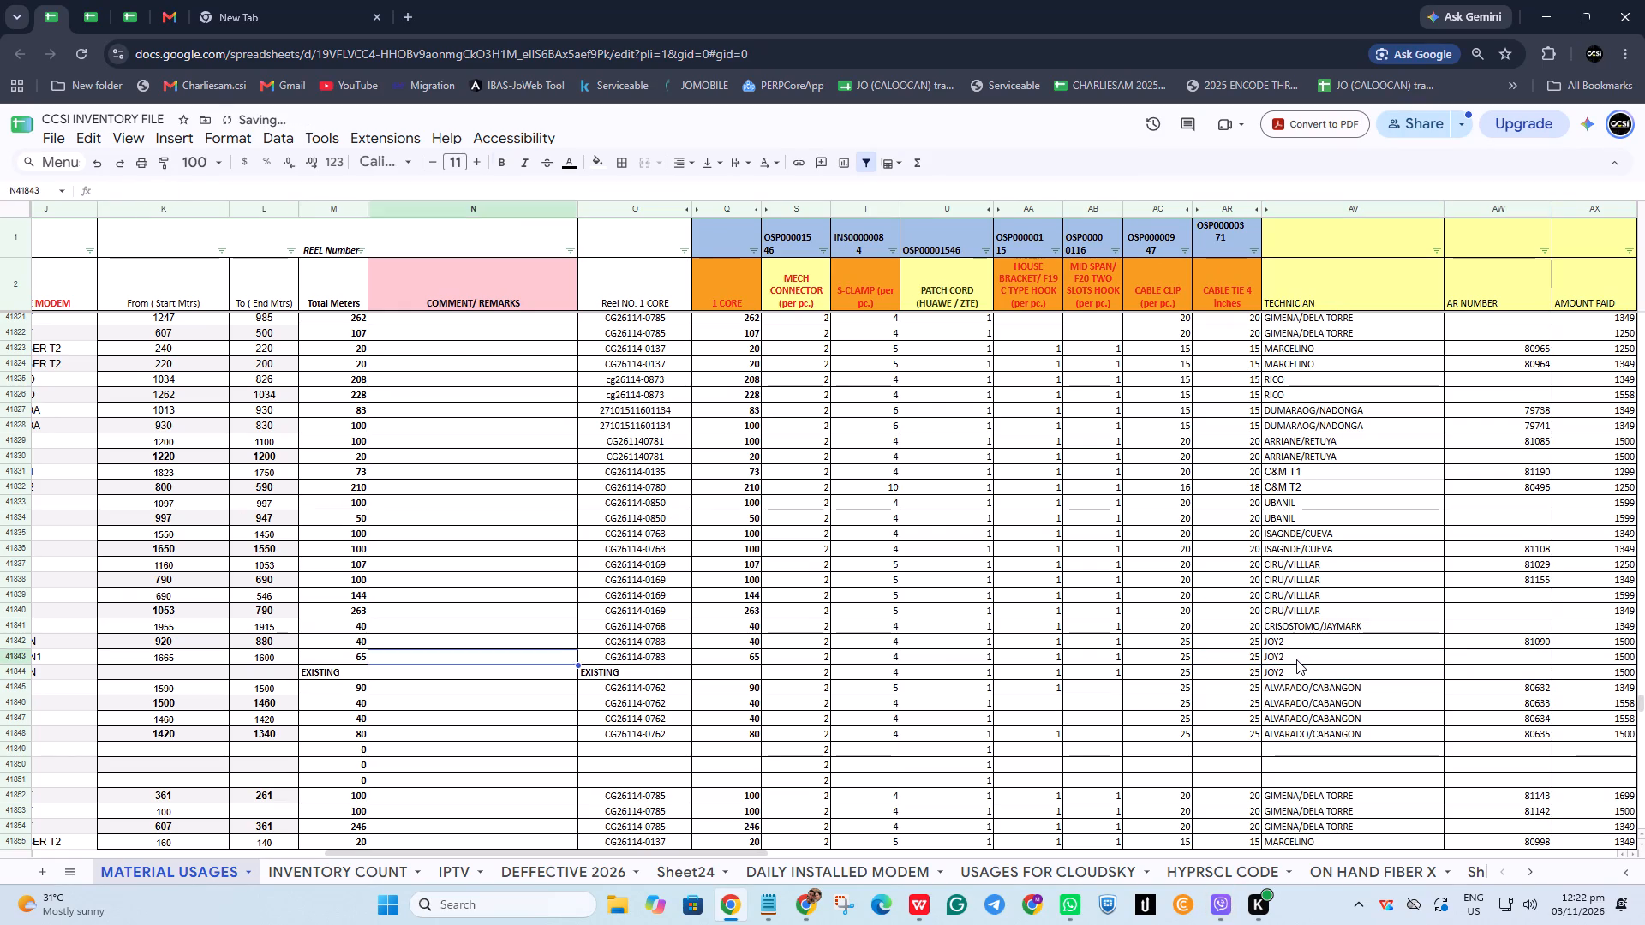
key(Right)
key(Right)
key(Right)
key(Right)
key(Right)
key(Right)
key(Right)
key(Right)
key(Right)
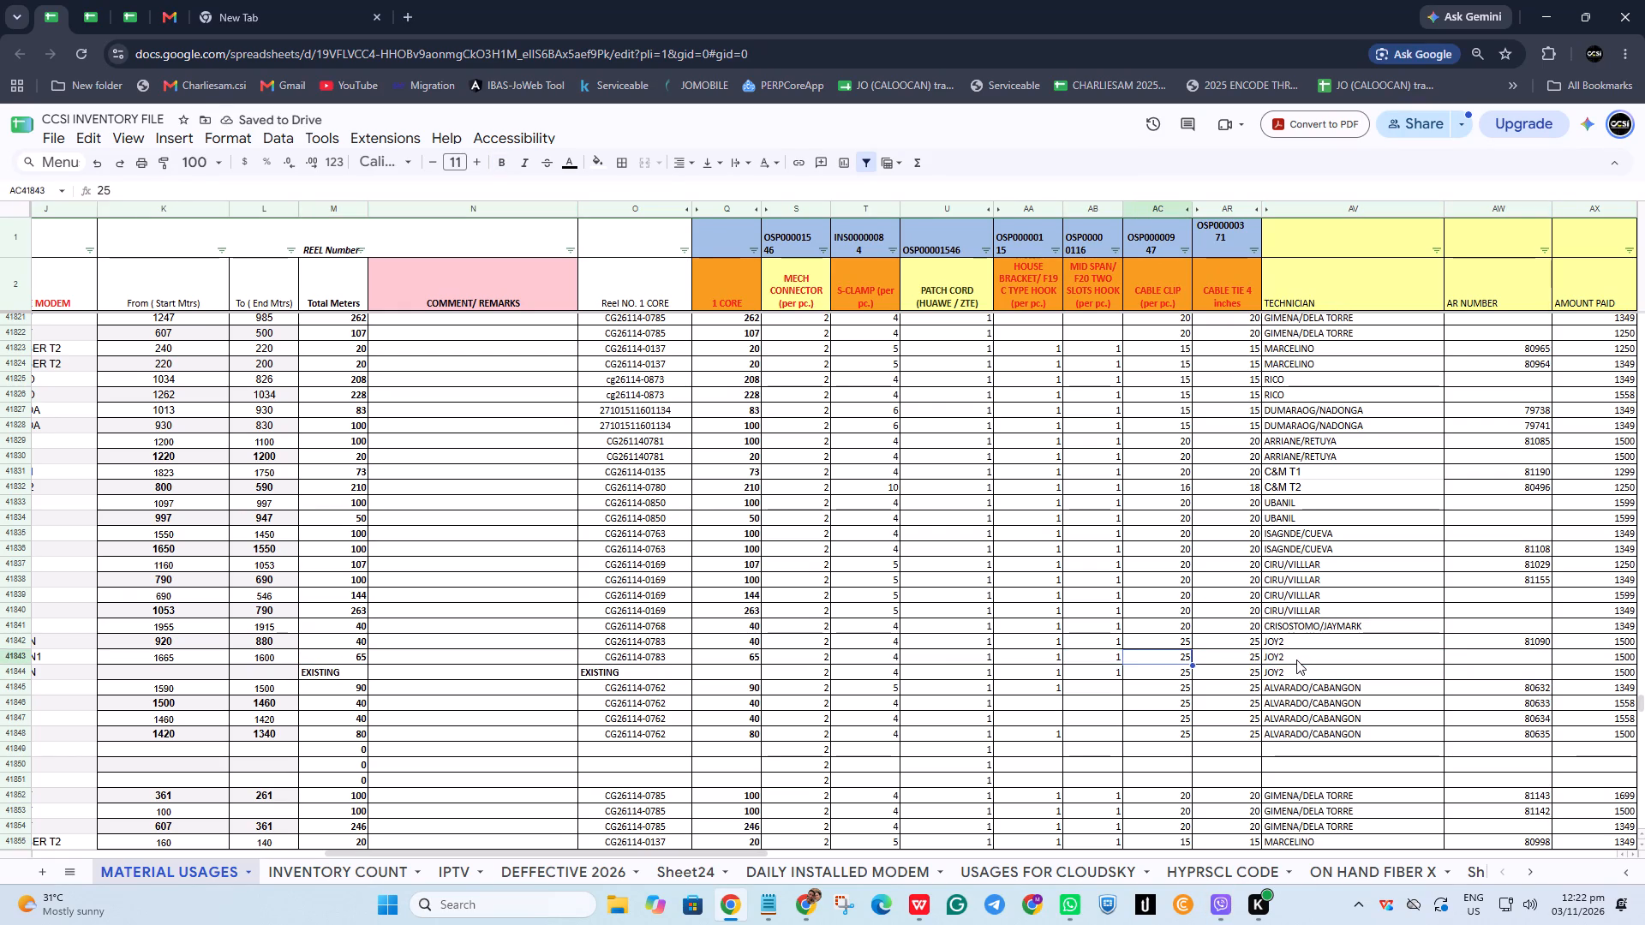
key(Left)
key(Left)
key(Left)
key(Left)
key(Left)
key(Left)
key(Left)
key(Left)
key(Left)
key(Left)
key(Left)
key(Left)
key(Left)
key(Left)
key(Left)
key(Left)
key(Left)
key(Left)
key(Left)
key(Left)
key(Right)
key(Right)
key(Right)
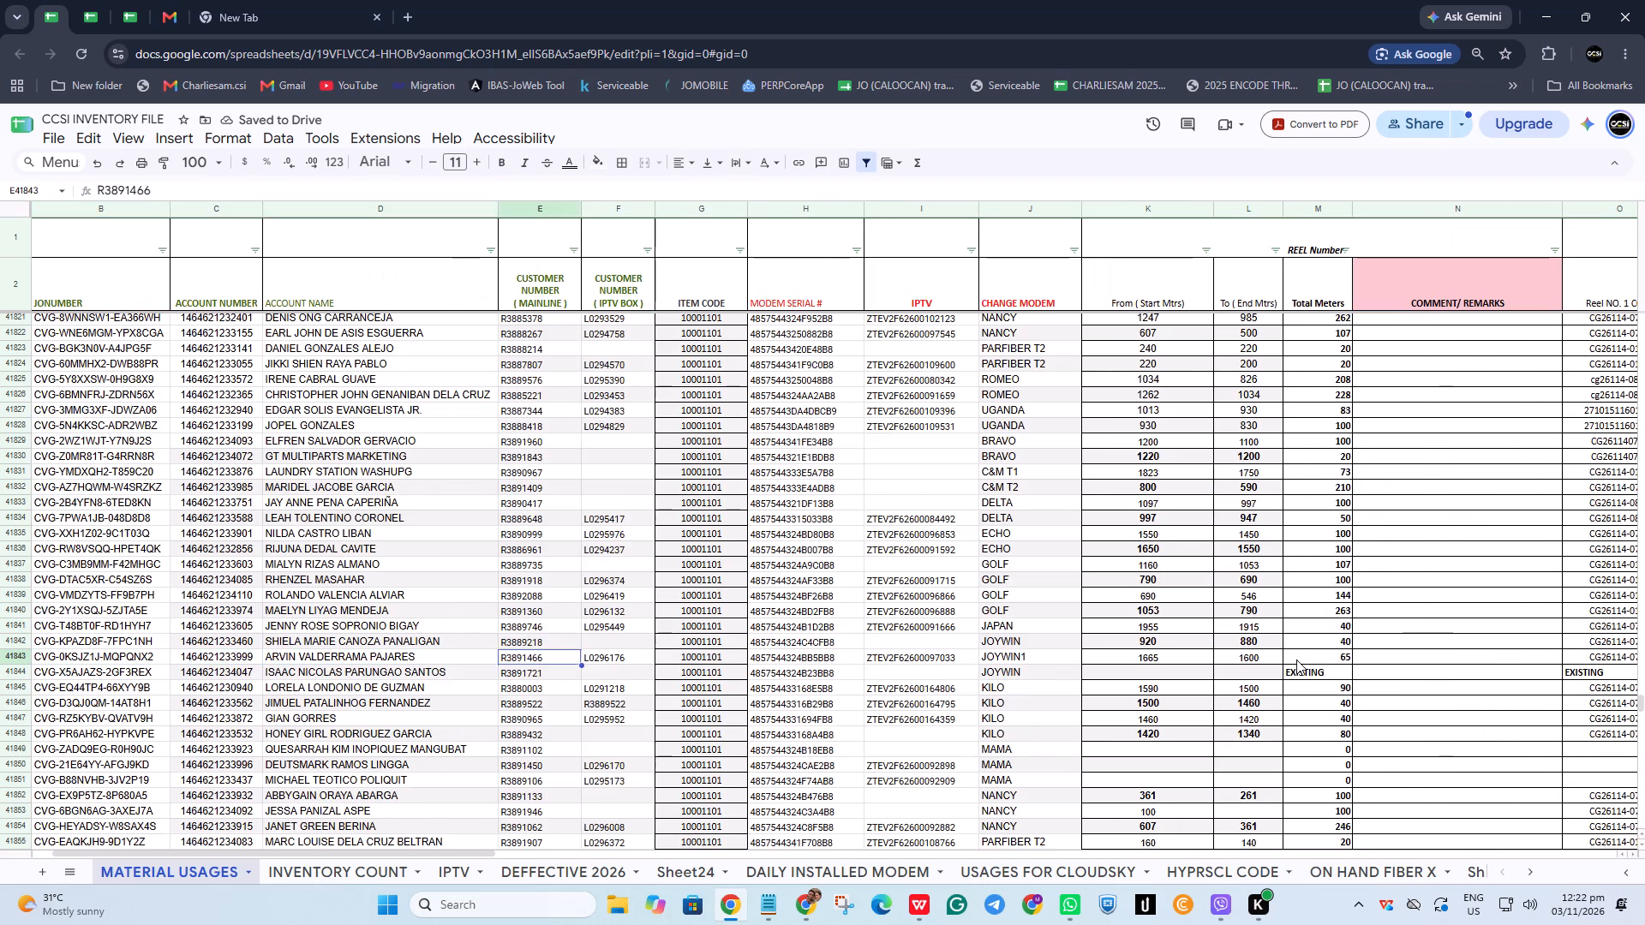
key(Left)
key(Right)
key(Right)
key(Right)
key(Right)
key(Right)
key(Right)
key(Right)
key(Right)
key(Right)
key(Right)
key(Right)
key(Right)
key(Right)
key(Right)
key(Right)
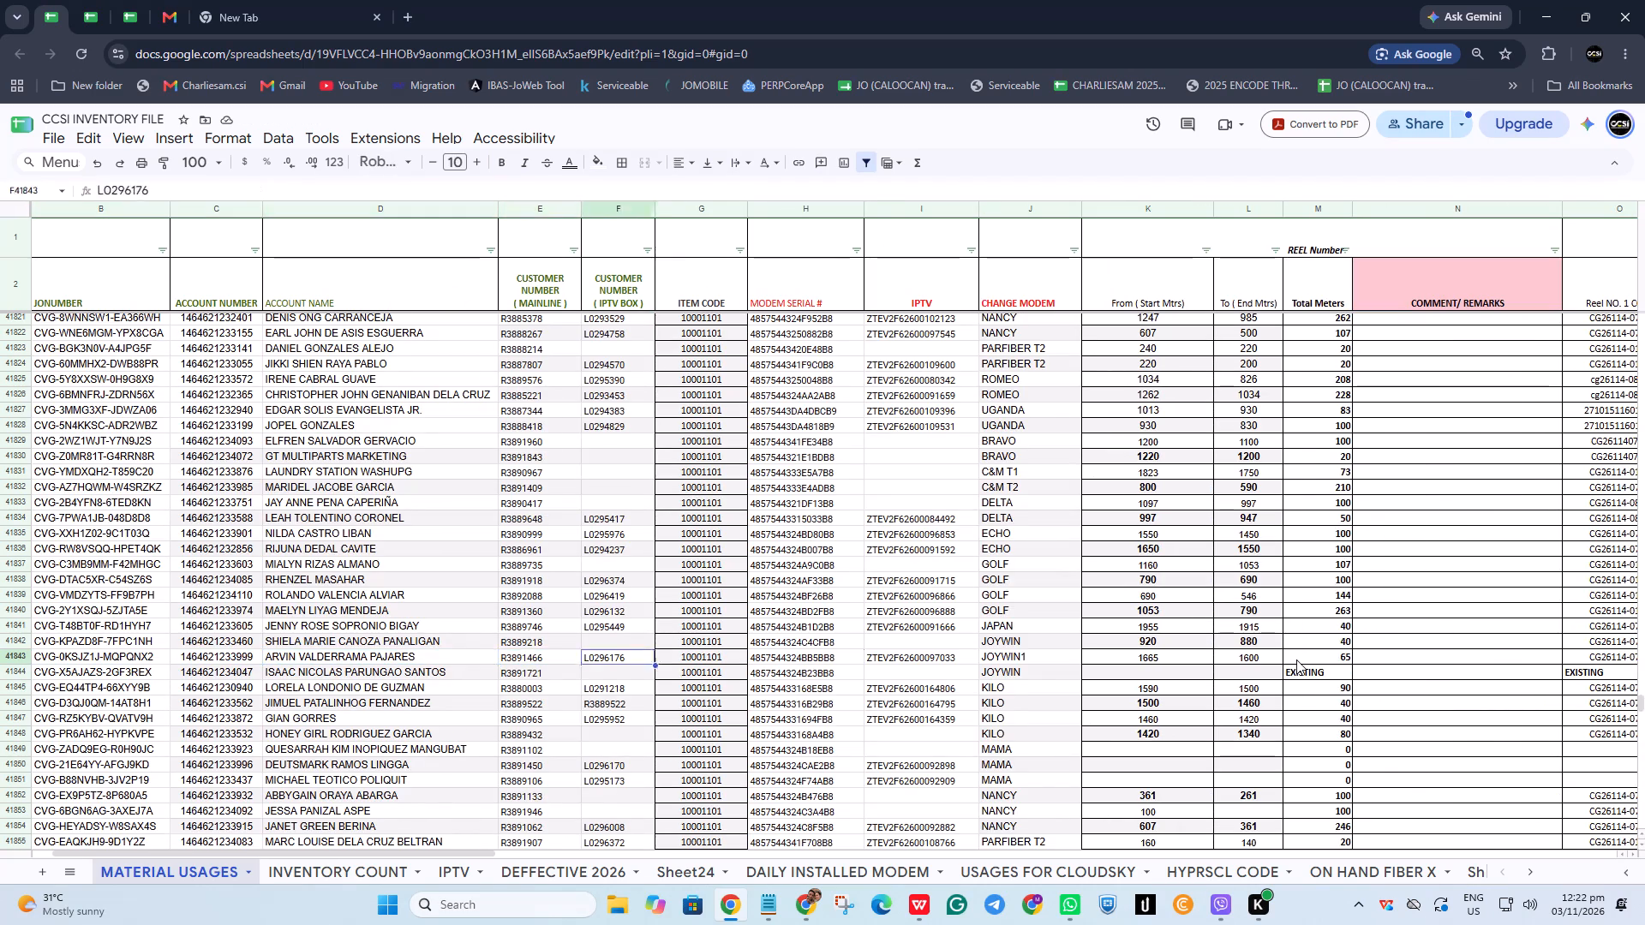
key(Right)
key(Right)
key(Right)
key(Right)
key(Right)
key(Right)
key(Right)
Set the technician in row 41843 to JOY1.
key(Left)
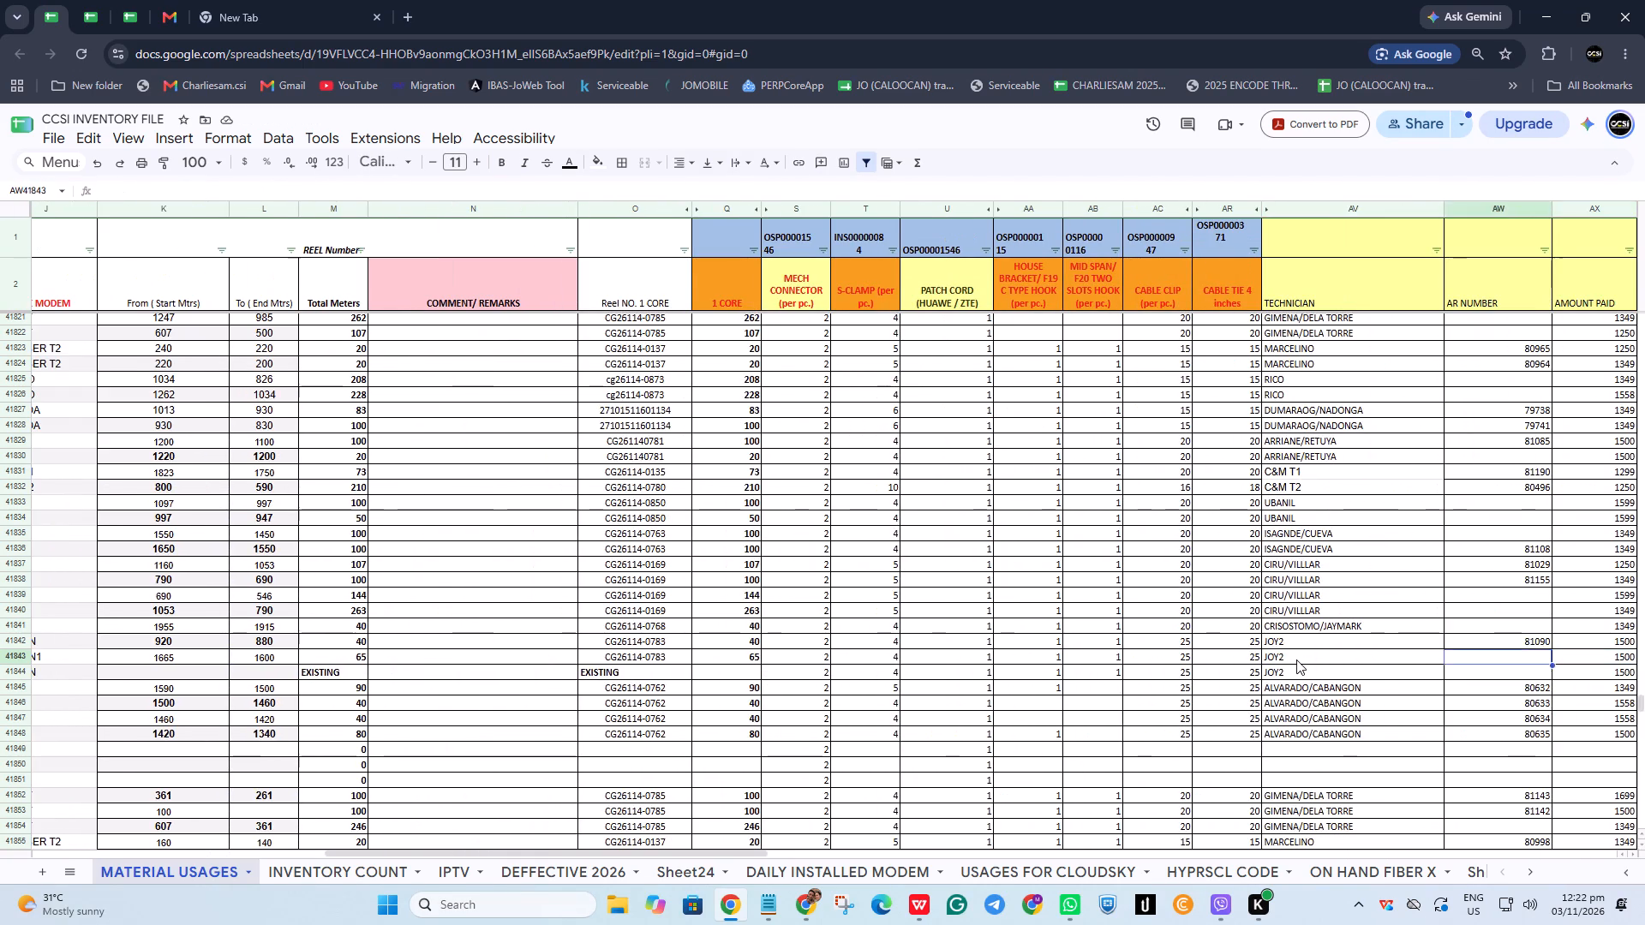
key(Left)
text(JOY1)
key(Tab)
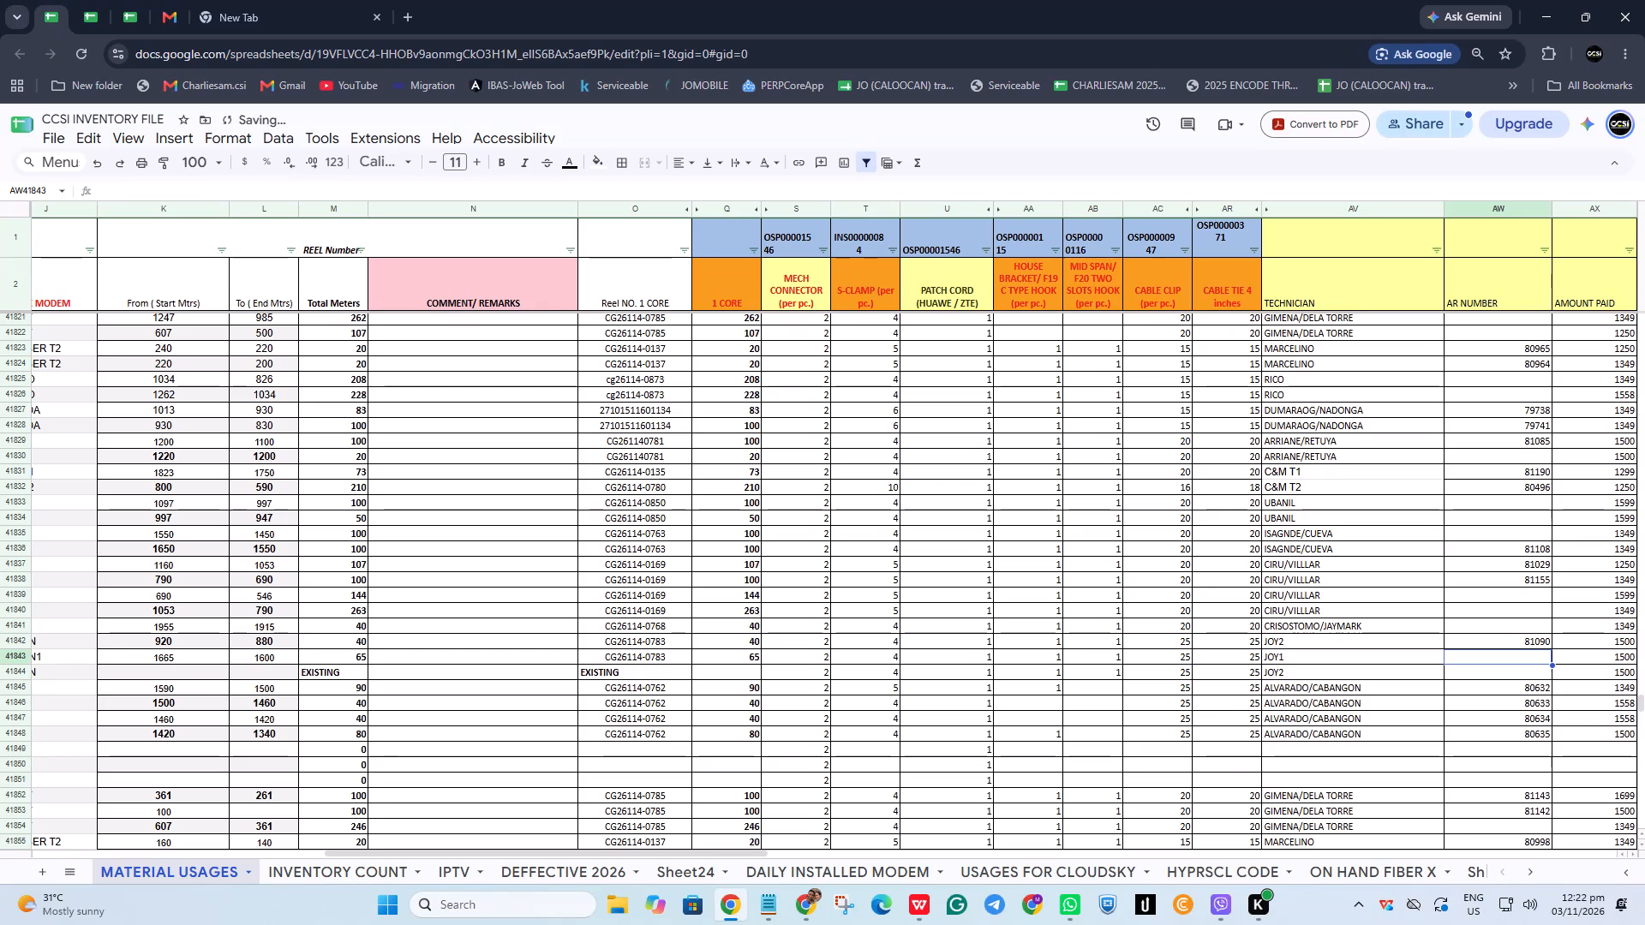
Examine row 41843 from the columns after the amount paid back through its quantities to its item code.
key(Tab)
key(Tab)
key(Tab)
key(Left)
key(Left)
key(Left)
key(Left)
key(Left)
key(Left)
key(Left)
key(Left)
key(Left)
key(Left)
key(Left)
key(Left)
key(Left)
key(Left)
key(Left)
key(Left)
key(Left)
key(Left)
key(Left)
key(Left)
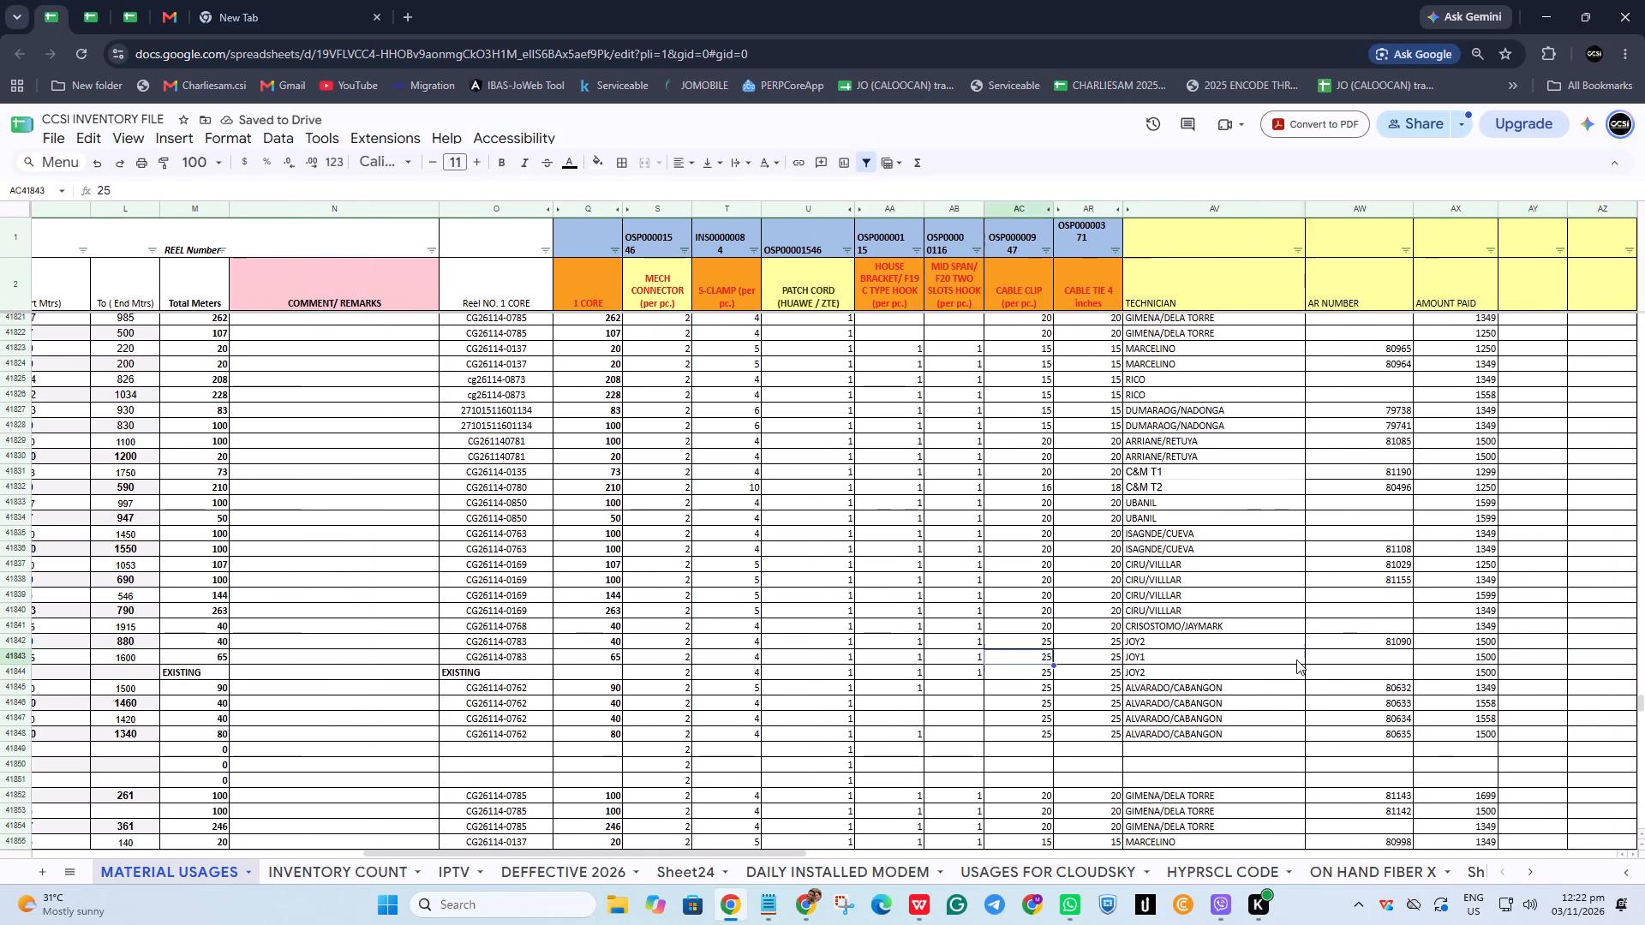
key(Right)
key(Right)
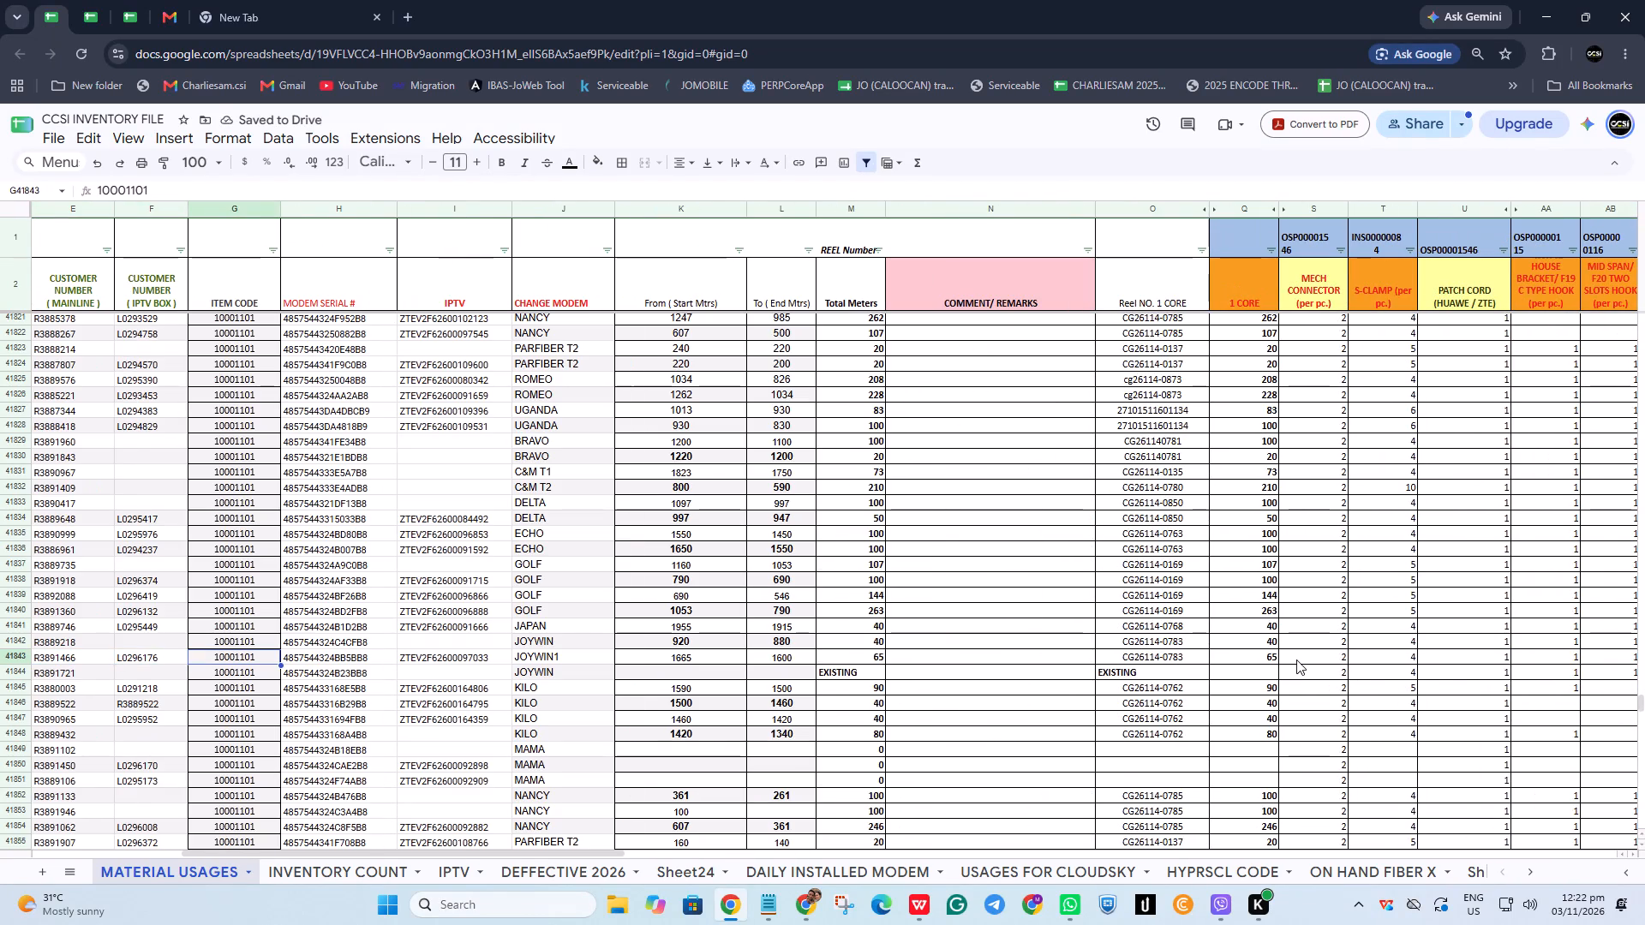
Examine the total meters of the October 24 entries from row 41844 down to row 41849.
key(Down)
key(Right)
key(Right)
key(Right)
key(Right)
key(Right)
key(Right)
key(Down)
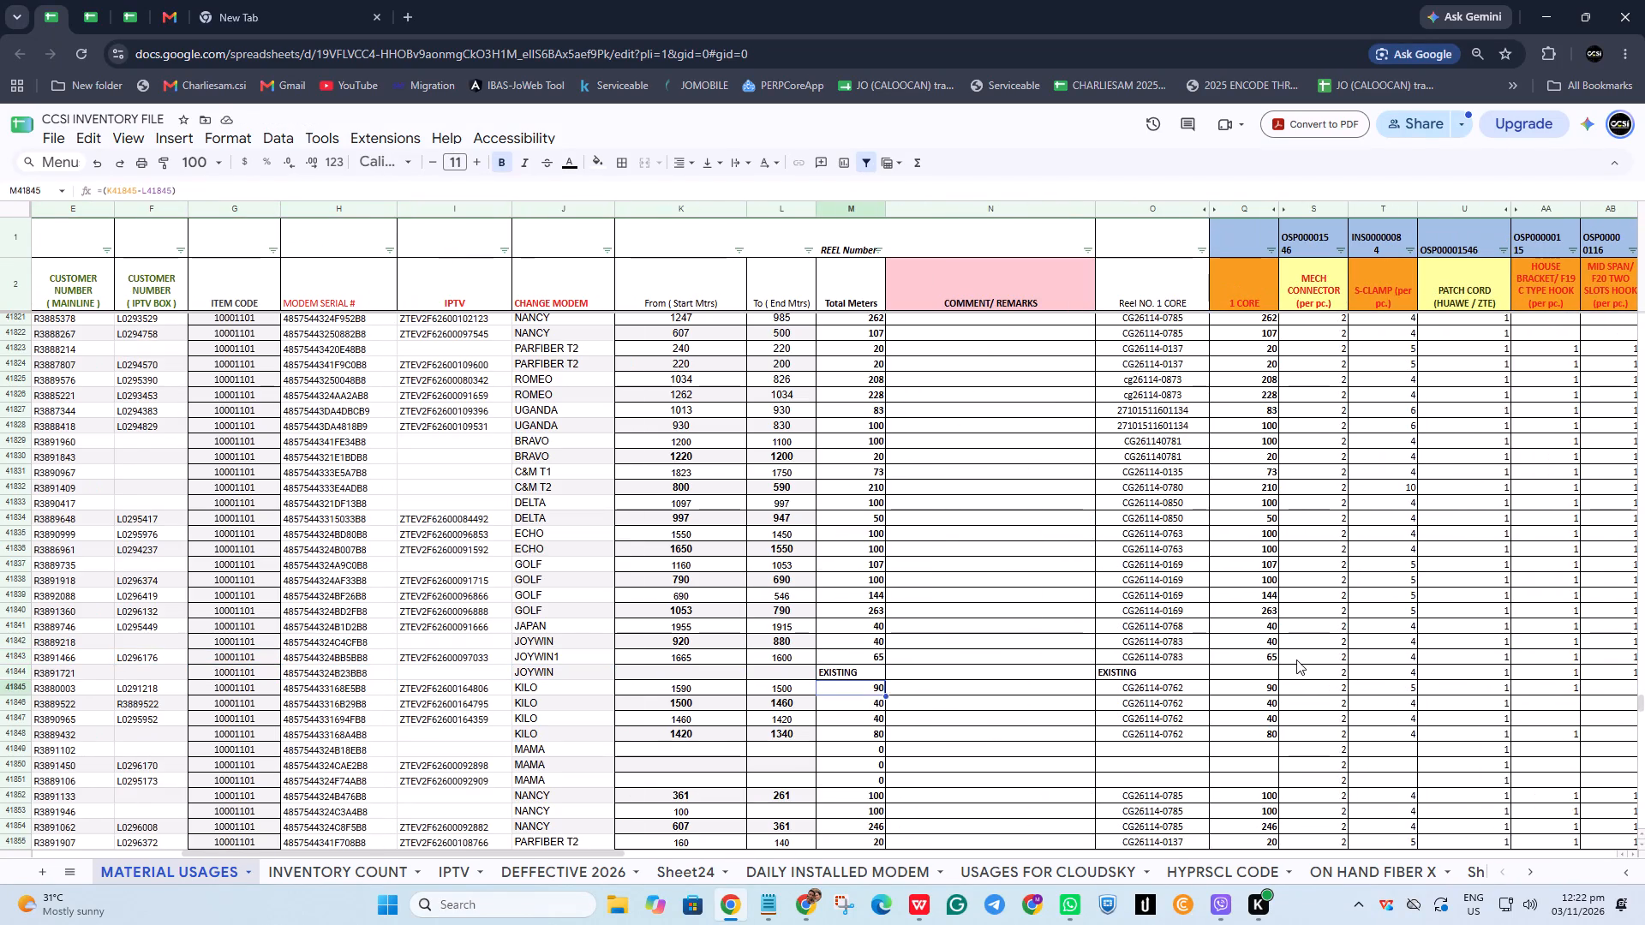
key(Down)
key(Down)
key(Down)
key(Down)
Examine row 41849 from its total meters back to its date and across its account details to the item code.
key(Left)
key(Left)
key(Left)
key(Left)
key(Left)
key(Left)
key(Left)
key(Left)
key(Left)
key(Left)
key(Left)
key(Left)
key(Left)
key(Left)
key(Left)
key(Left)
key(Left)
key(Left)
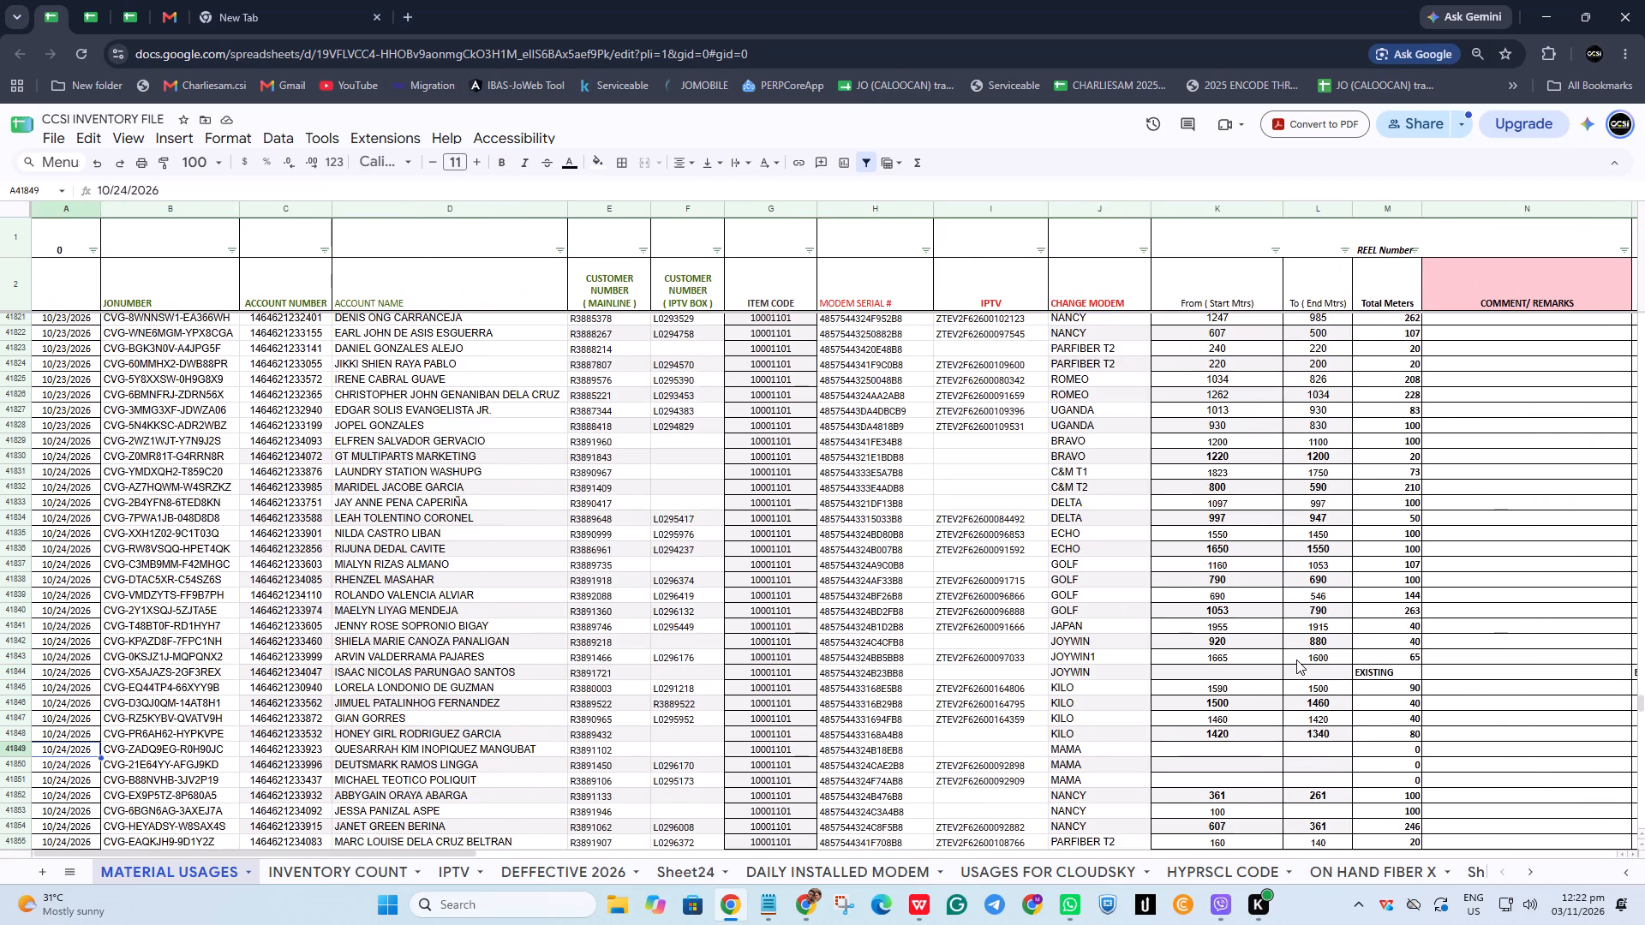
key(Right)
key(Right)
key(Right)
key(Right)
key(Right)
key(Right)
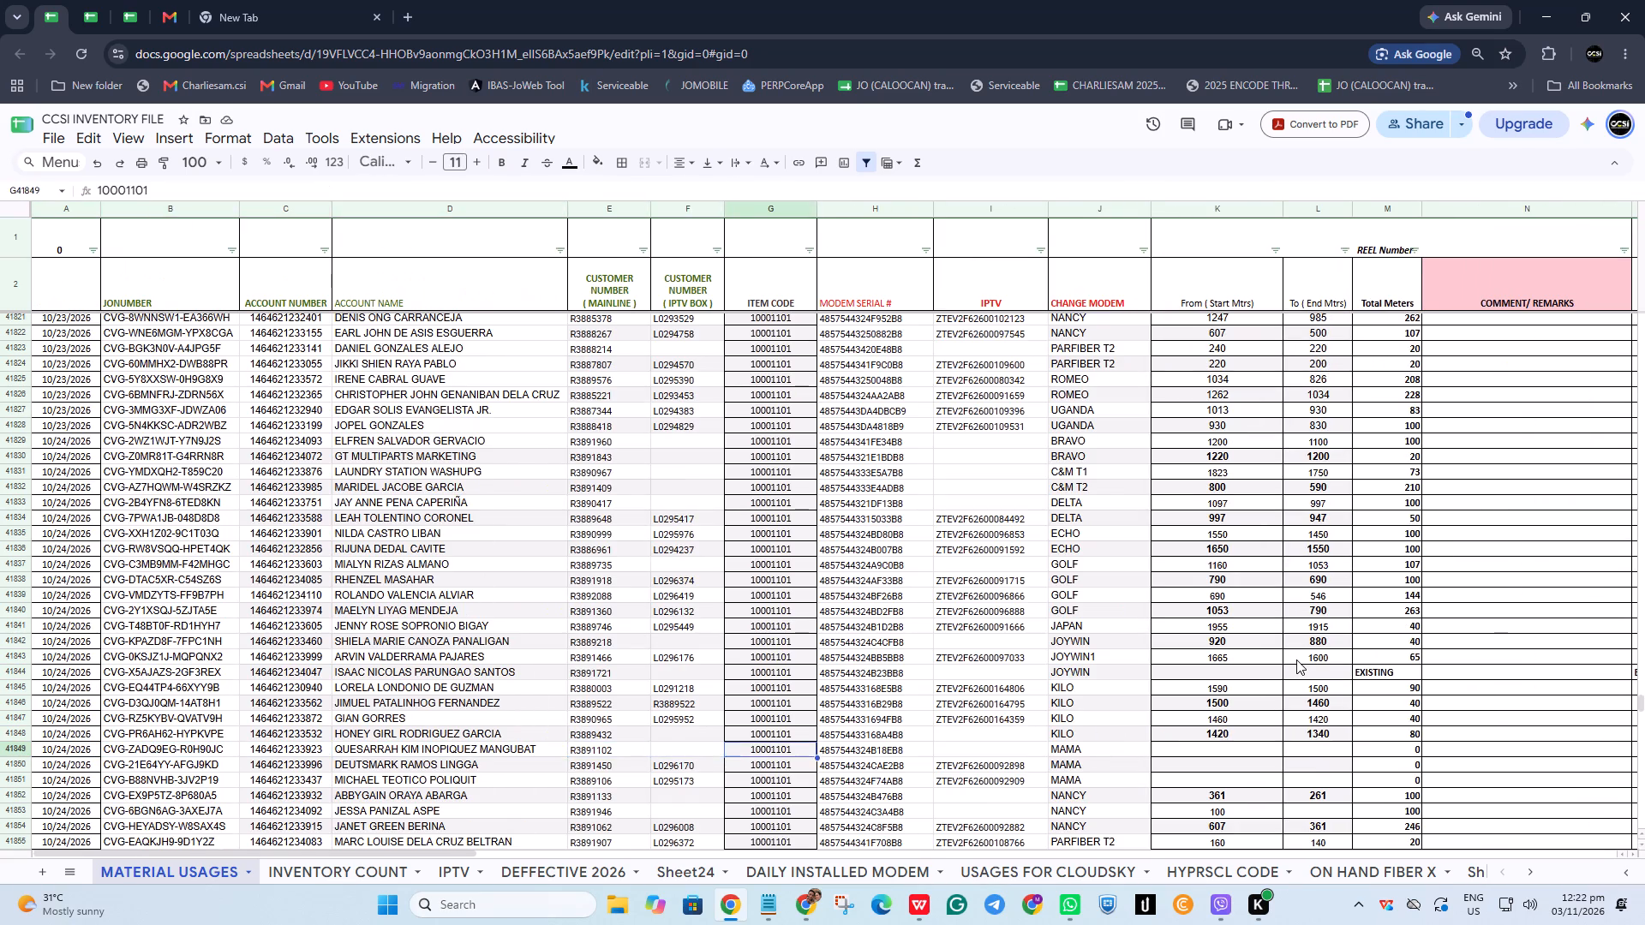
Copy the account number of the MAMA team's entry in row 41849.
key(Left)
key(Left)
key(Left)
key(Left)
key(ctrl+c)
key(Tab)
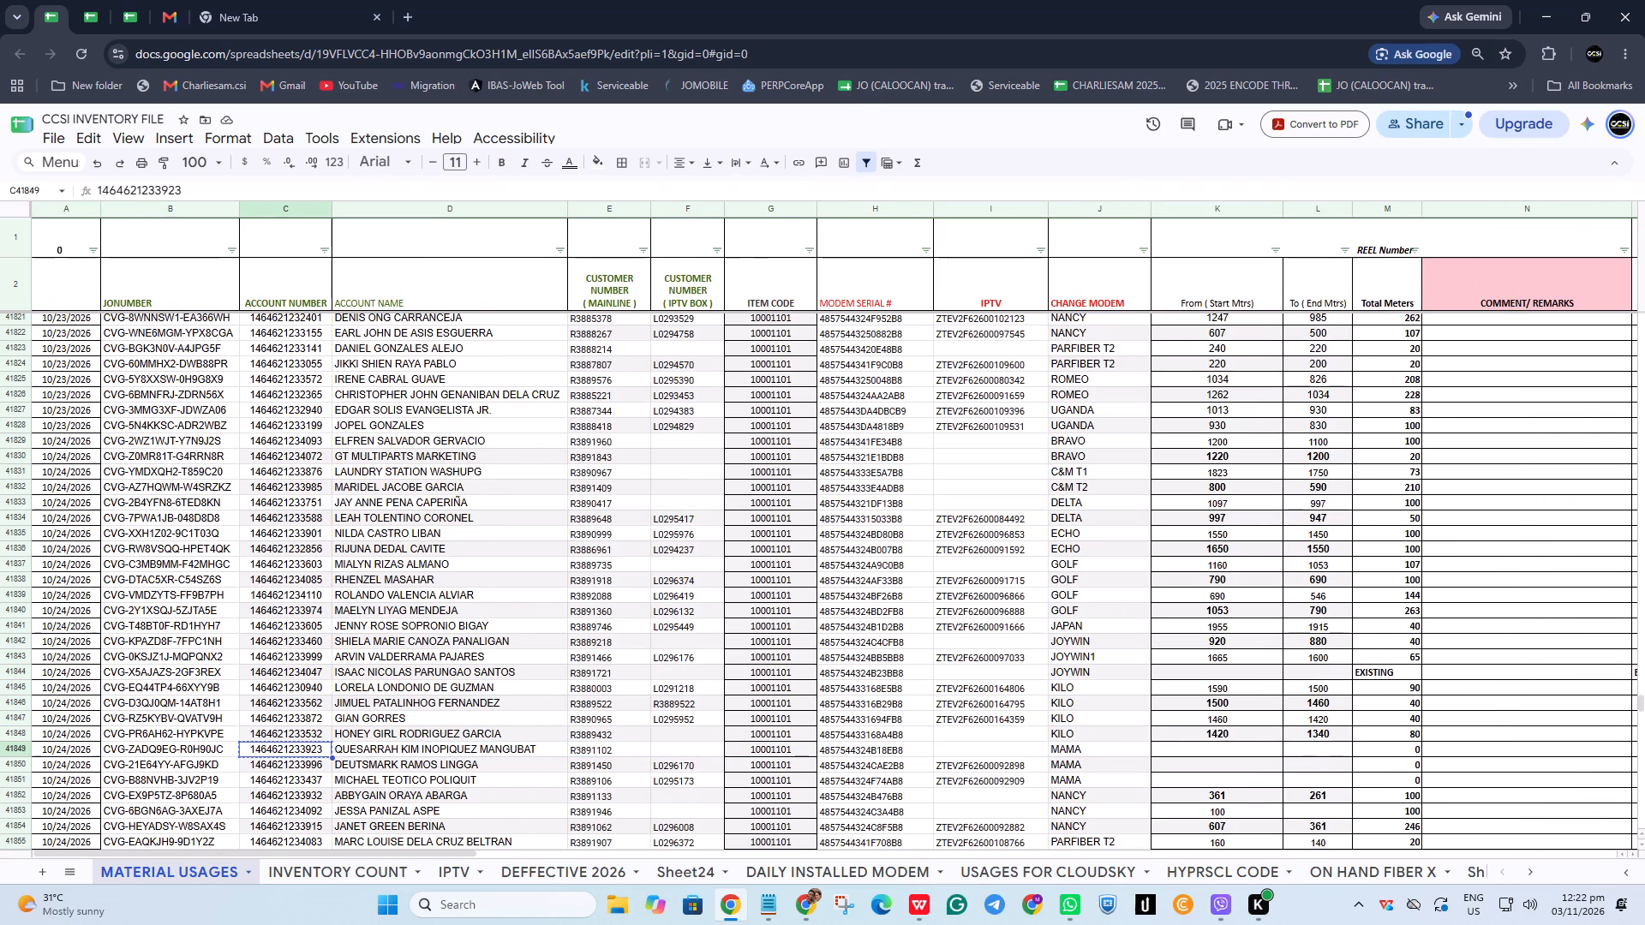
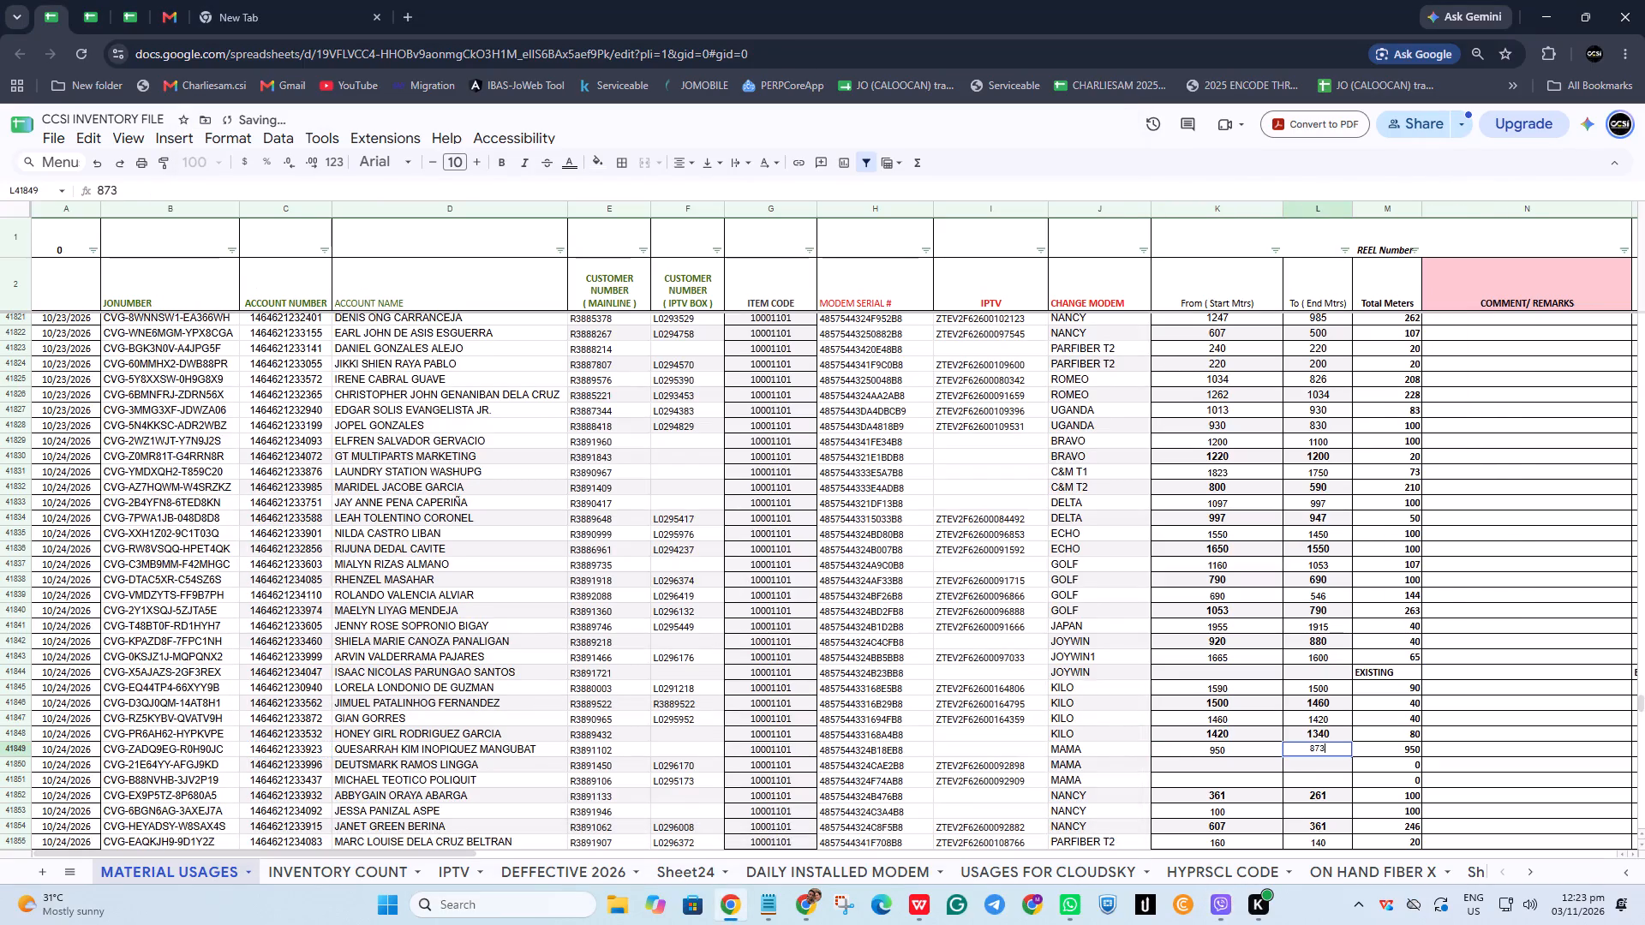
Enter 873 as the end meters of the MAMA team's row 41849 and go to its Reel No. 1 Core cell.
key(Tab)
key(Tab)
key(Tab)
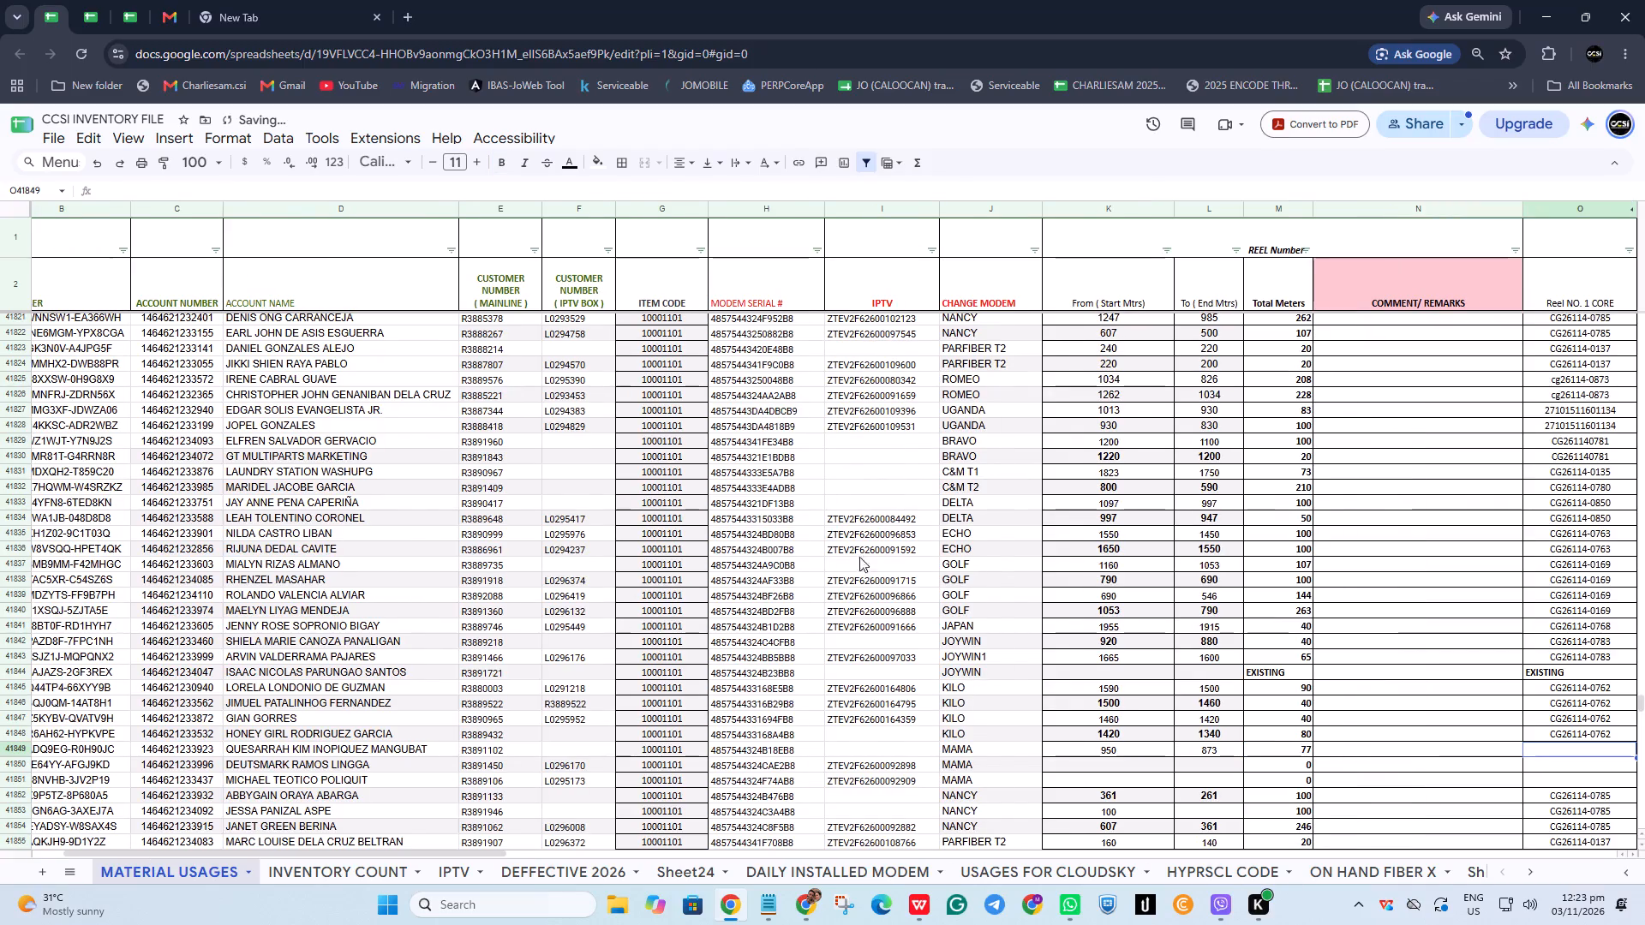
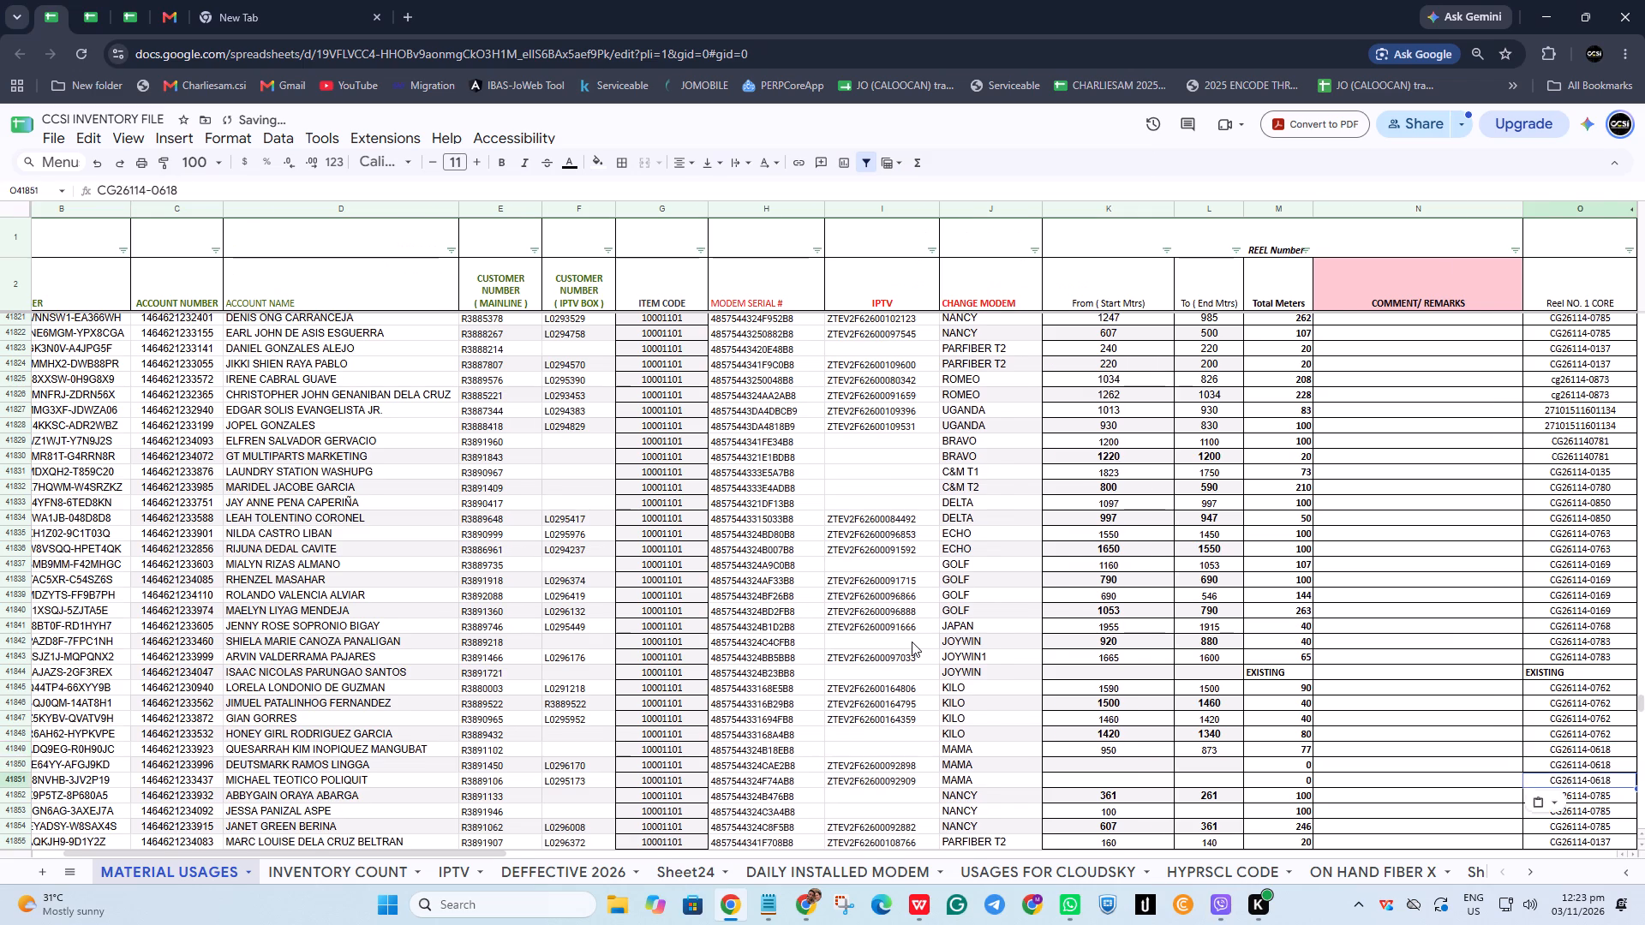
Enter 77 as the 1 Core quantity of the MAMA team's row 41849.
key(Right)
key(Up)
key(Up)
text(77)
key(Tab)
Enter an S-Clamp quantity of 4 in each of rows 41849 to 41852.
key(Tab)
key(Tab)
key(Tab)
key(Left)
key(Left)
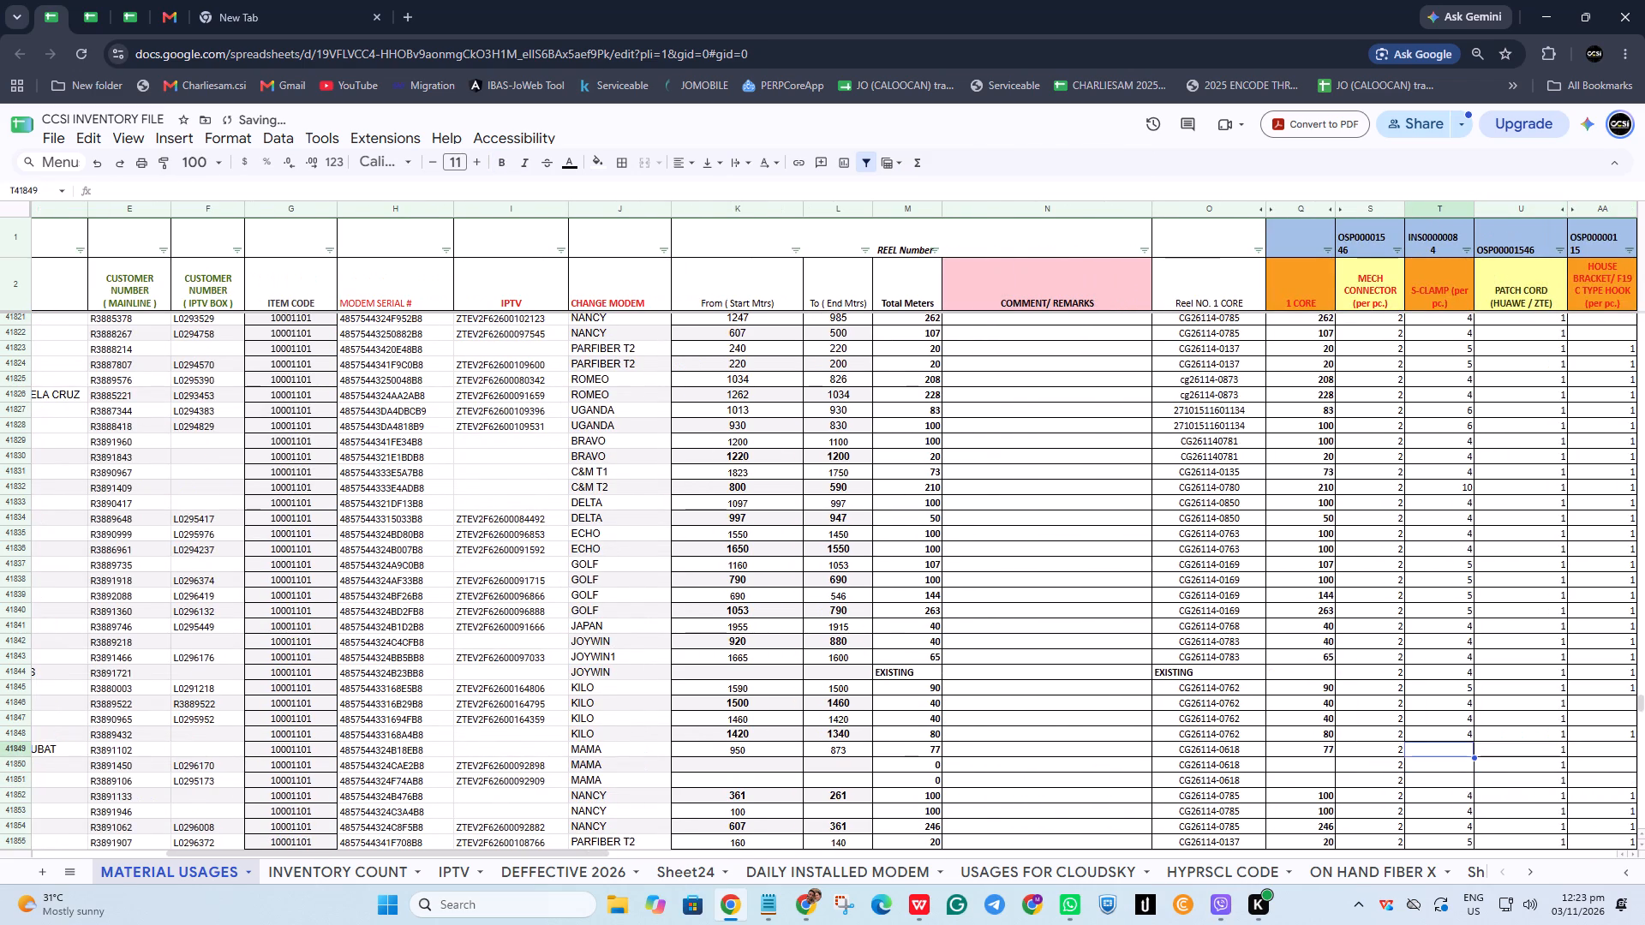
key(4)
key(Down)
key(4)
key(Down)
key(4)
key(Down)
key(4)
key(Right)
key(Up)
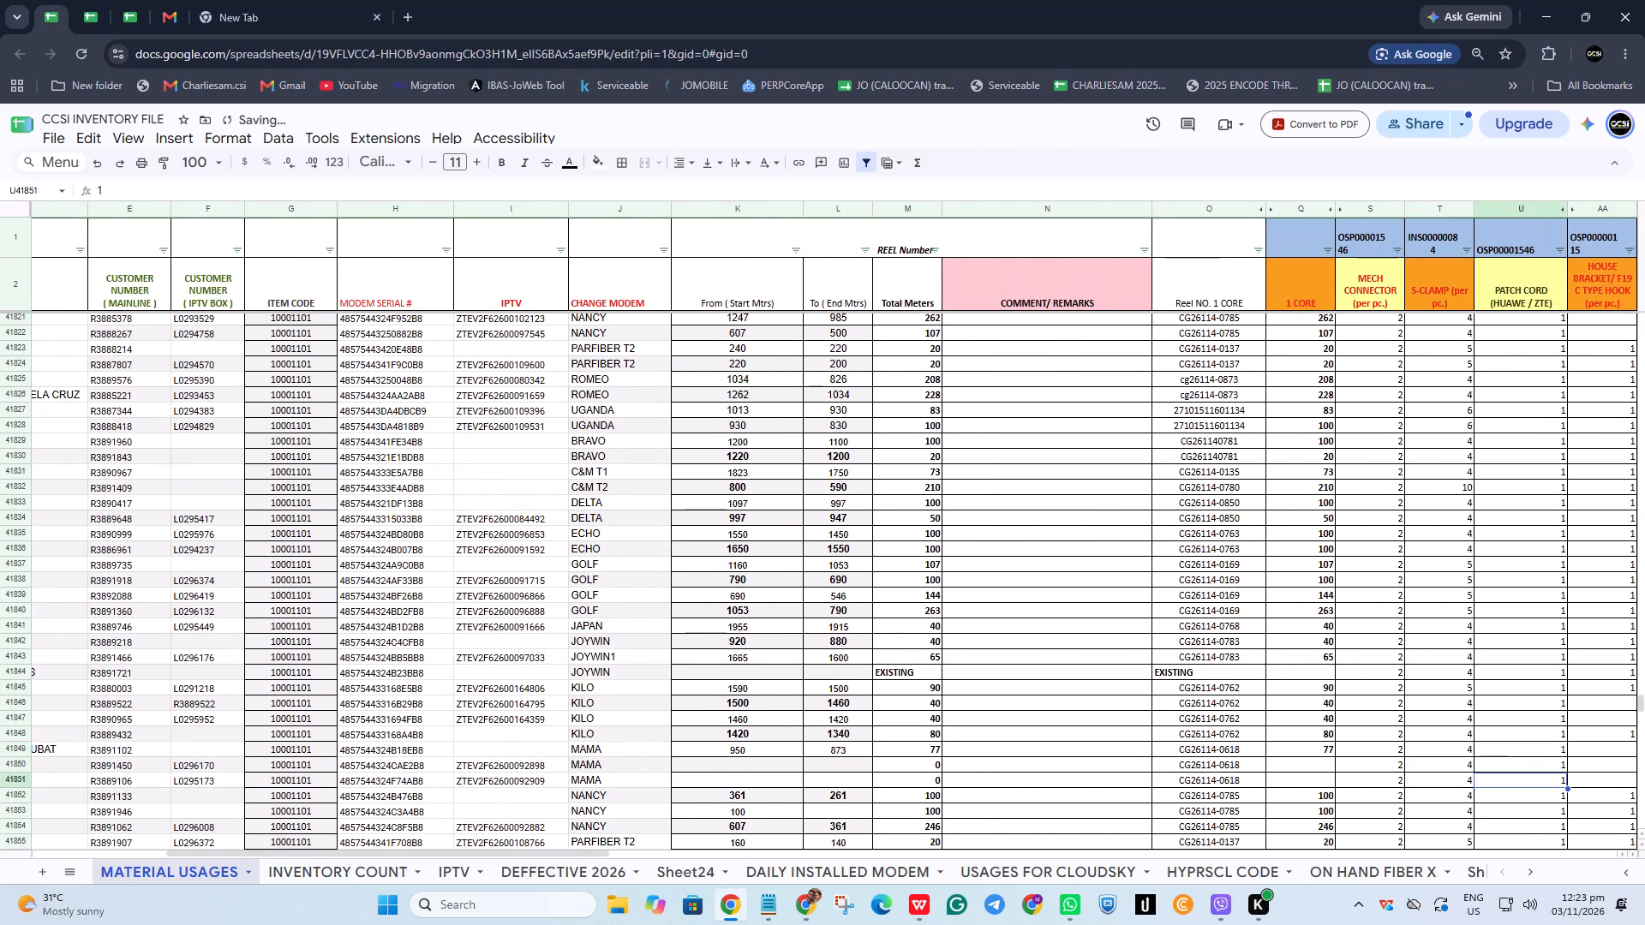
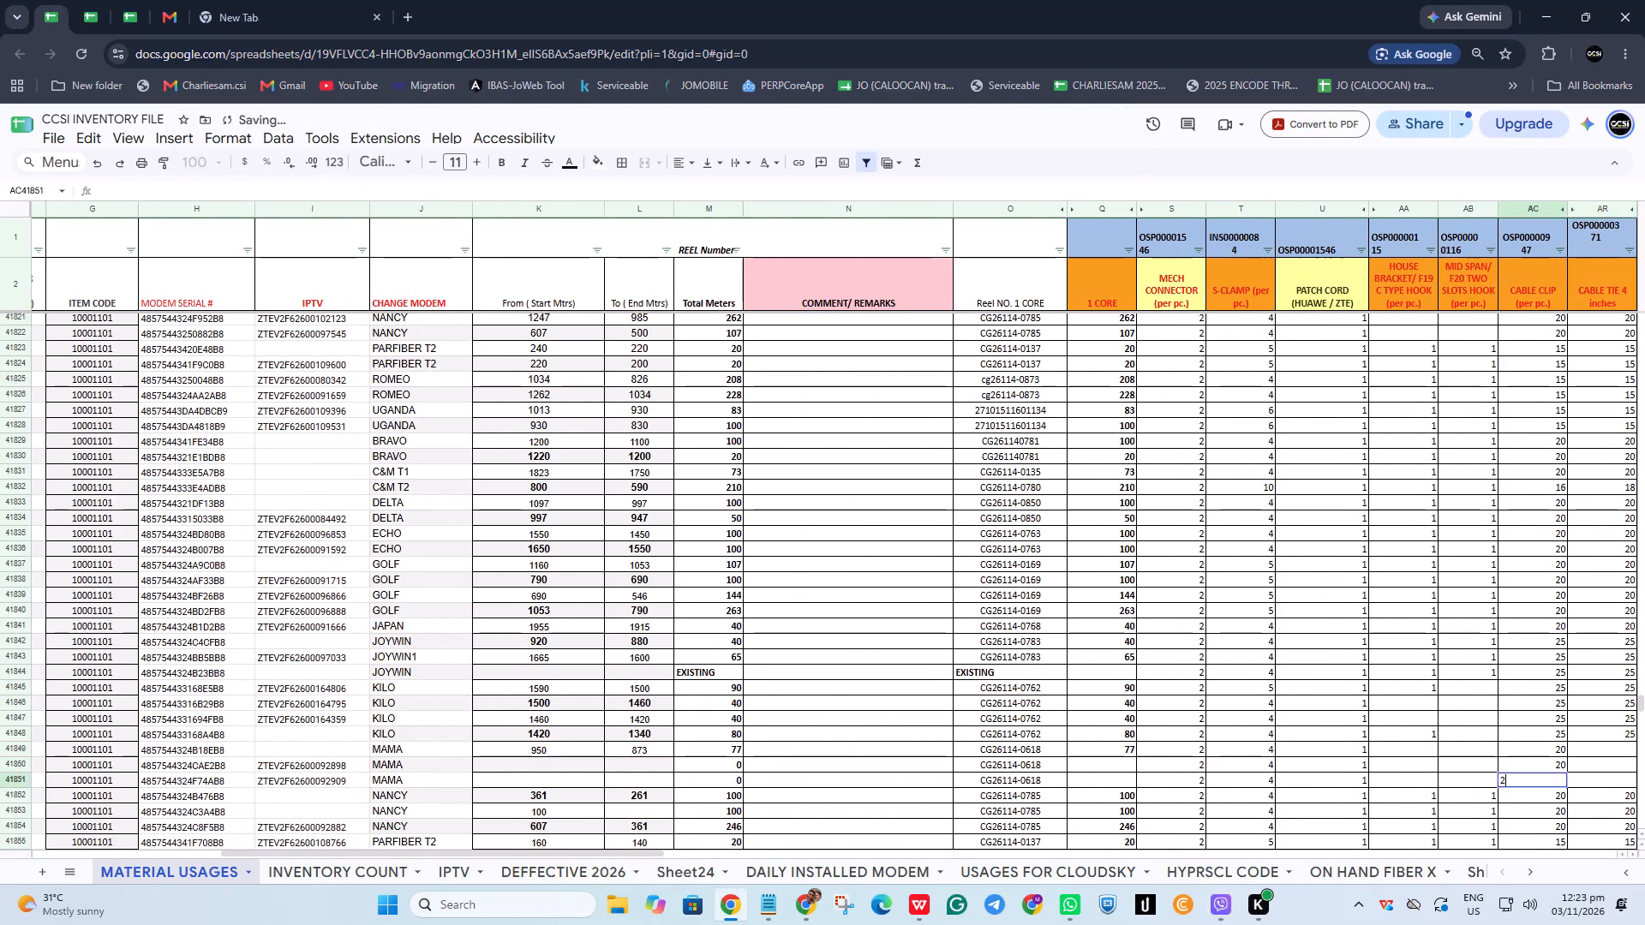
Enter a 4-inch Cable Tie quantity of 20 in each of the MAMA rows 41849 to 41851.
key(Right)
text(20)
key(Up)
text(20)
key(Up)
text(20)
key(Right)
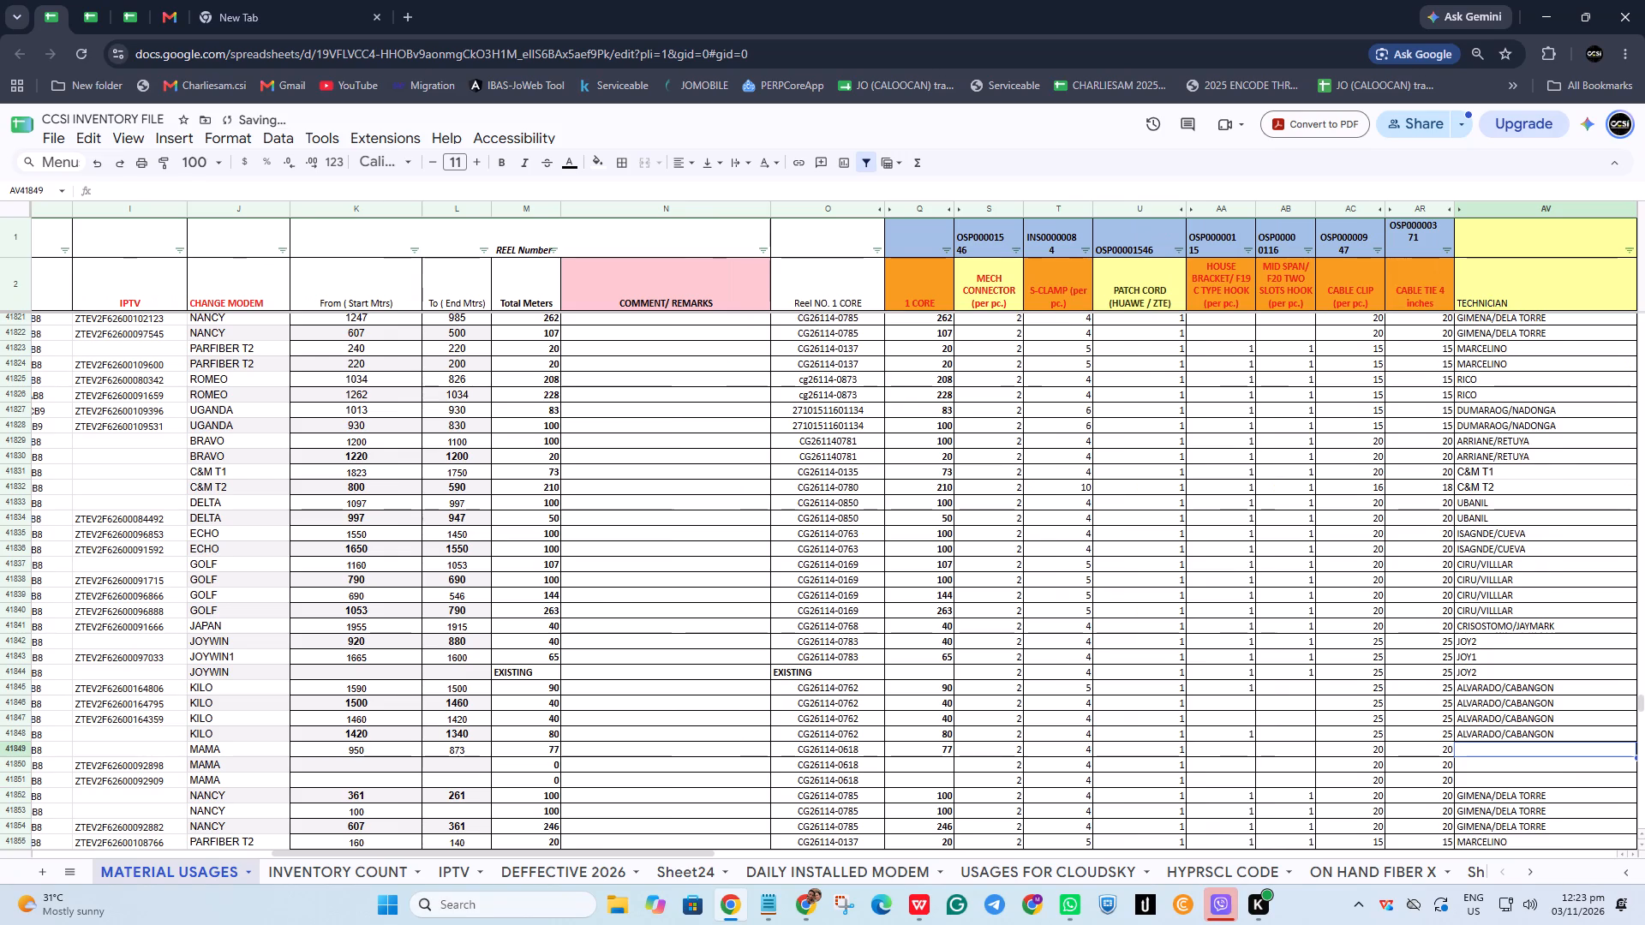
text(BENDAL/LITA)
key(Down)
key(Up)
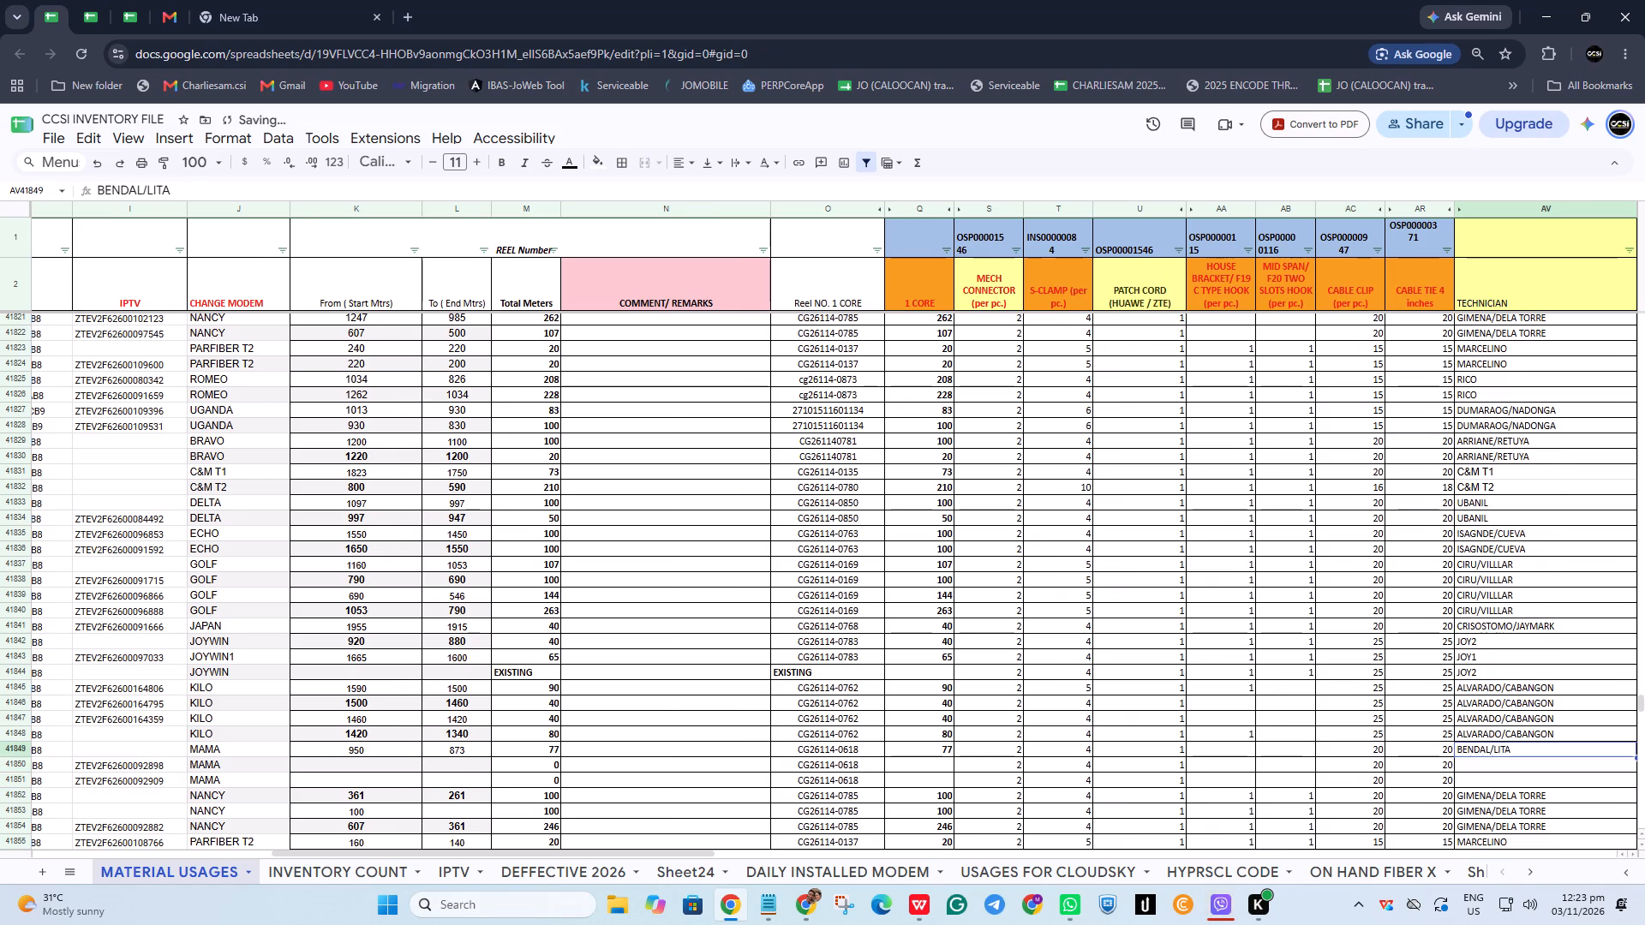
key(ctrl+c)
key(Down)
key(ctrl+v)
key(Down)
key(ctrl+v)
key(Up)
key(Up)
Enter 1500 as the amount paid for the MAMA team's row 41849.
key(Left)
key(Left)
key(Left)
key(Right)
key(Right)
key(Right)
key(Right)
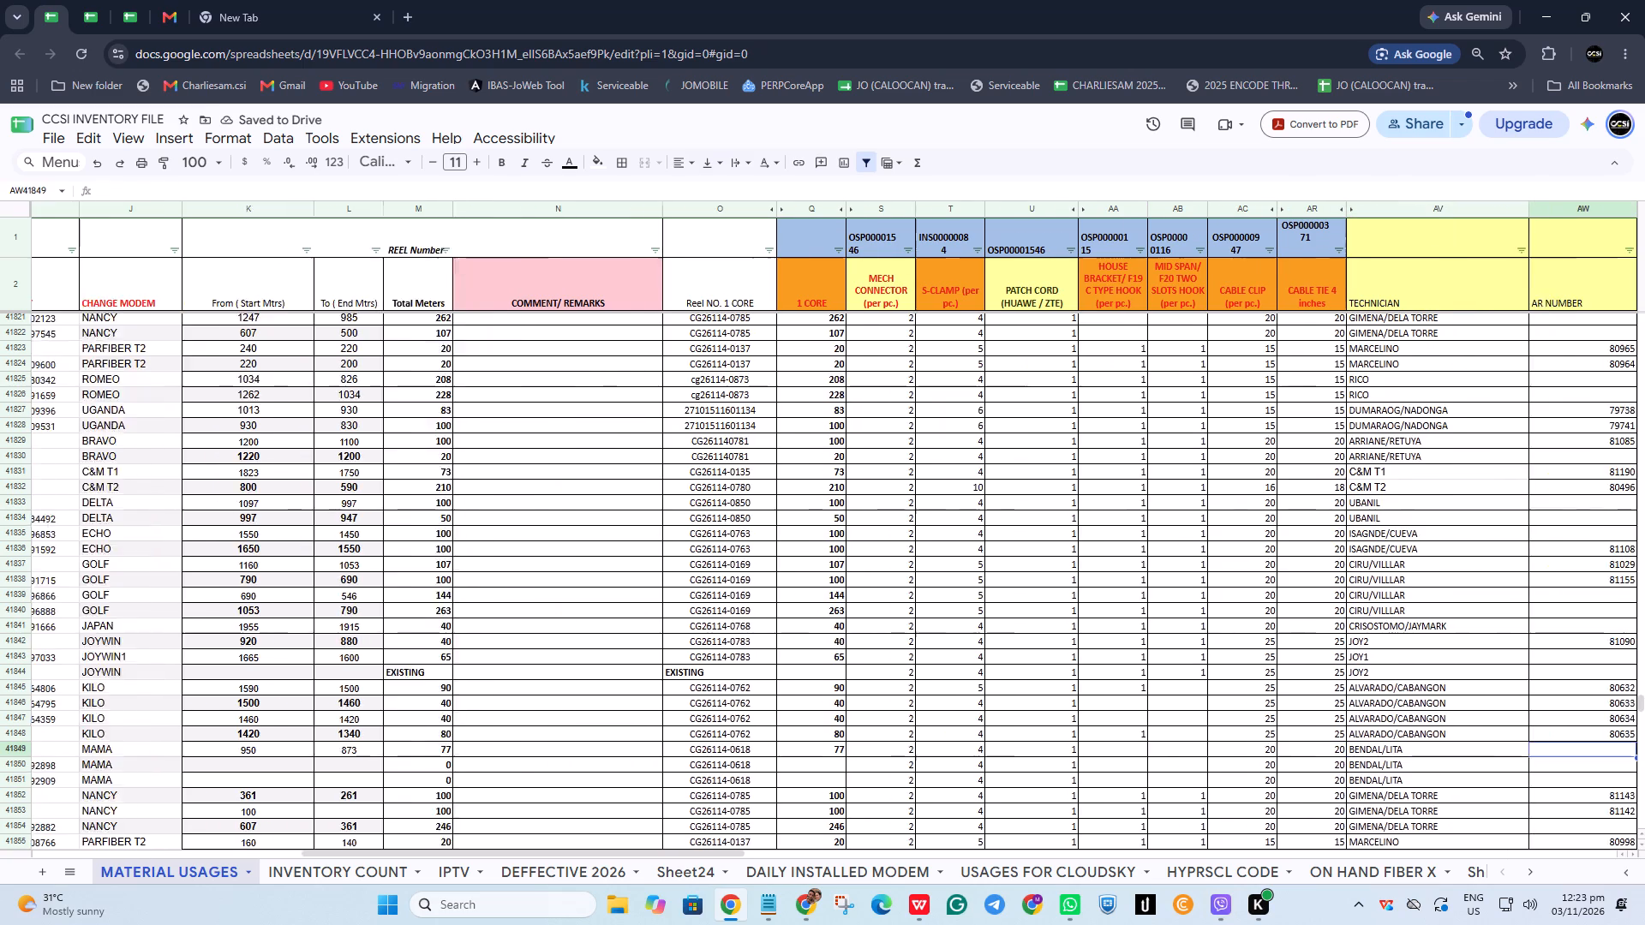
key(Right)
text(1500)
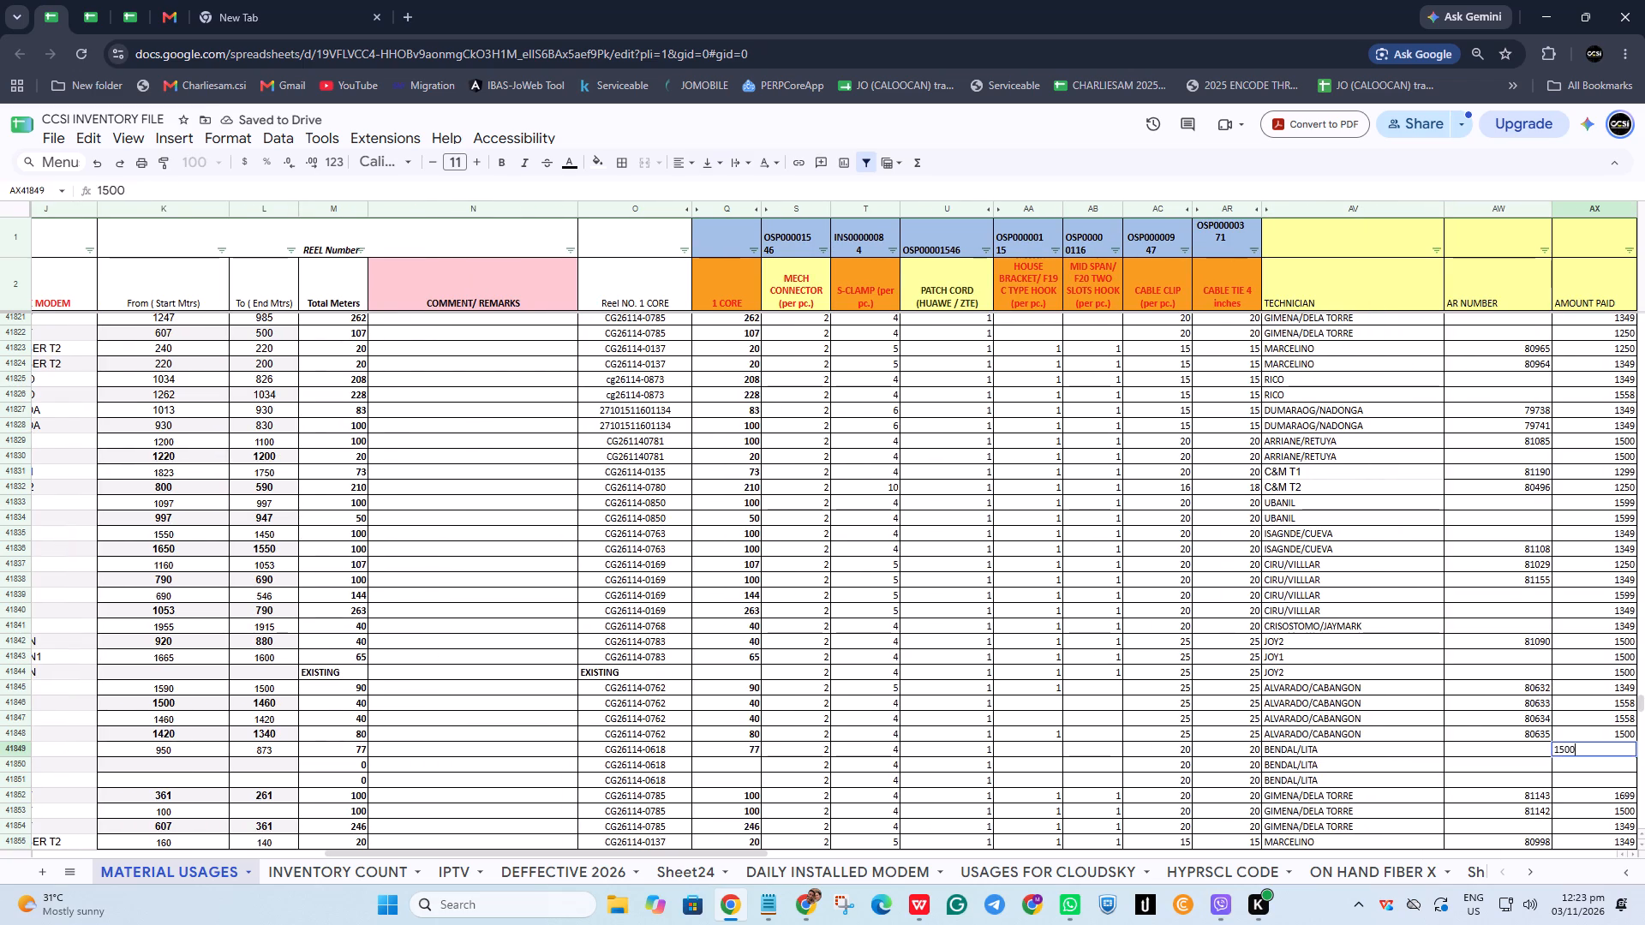
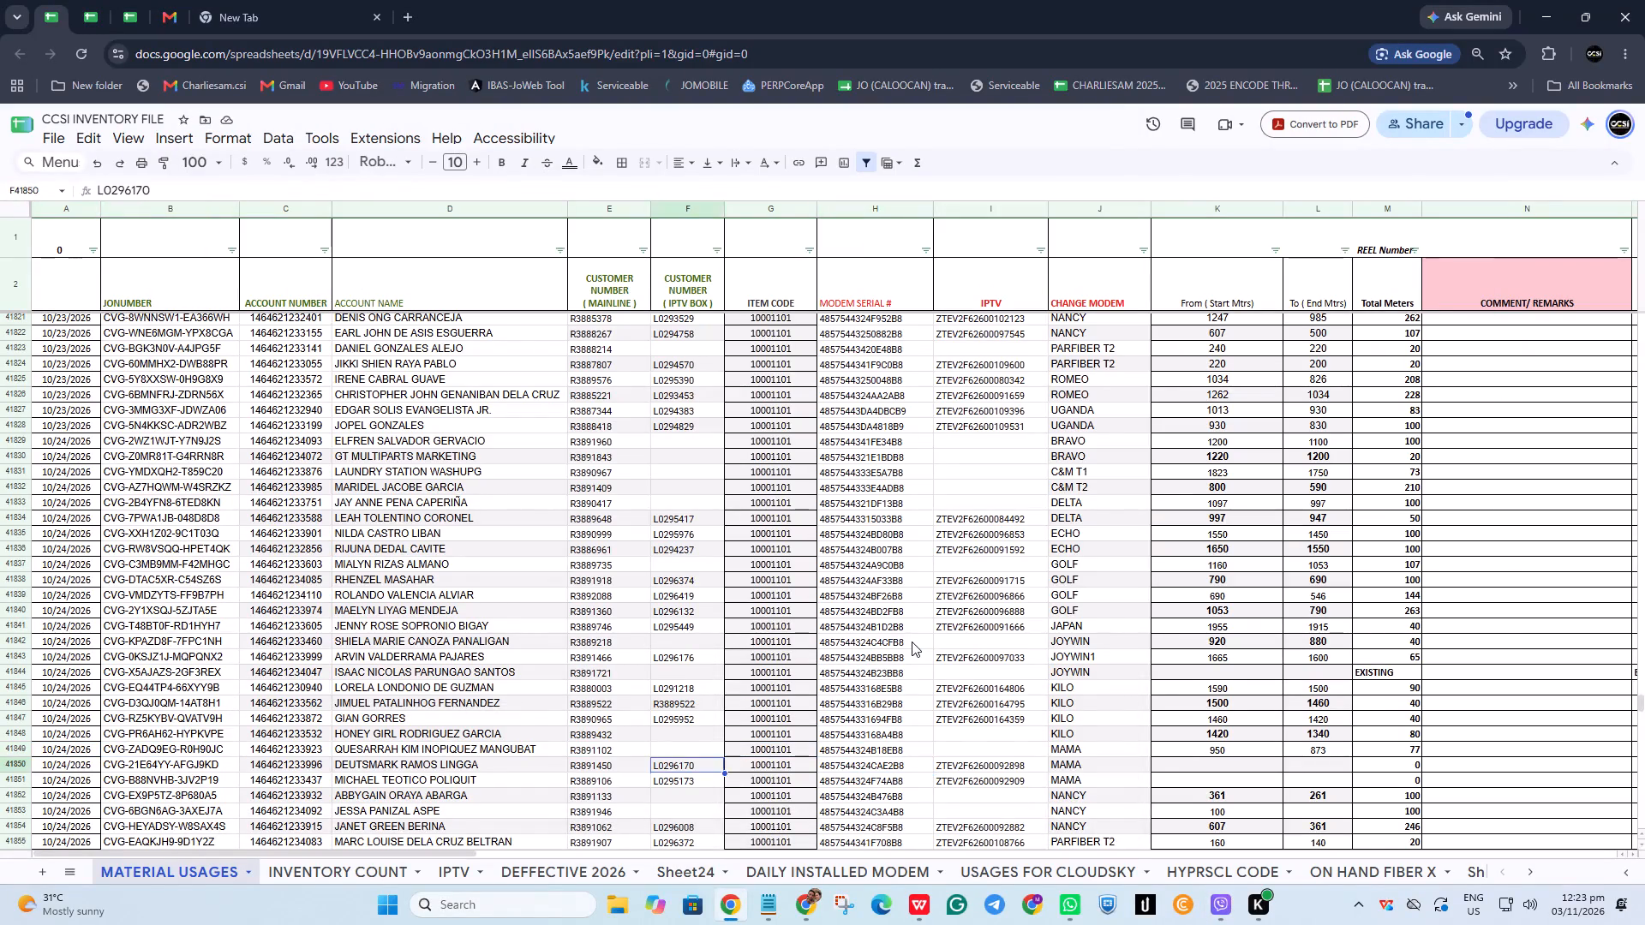
Copy the account number of MAMA row 41850 for lookup and go to that row's empty From (Start Mtrs) cell.
key(Left)
key(Left)
key(ctrl+c)
key(Tab)
key(Tab)
key(Tab)
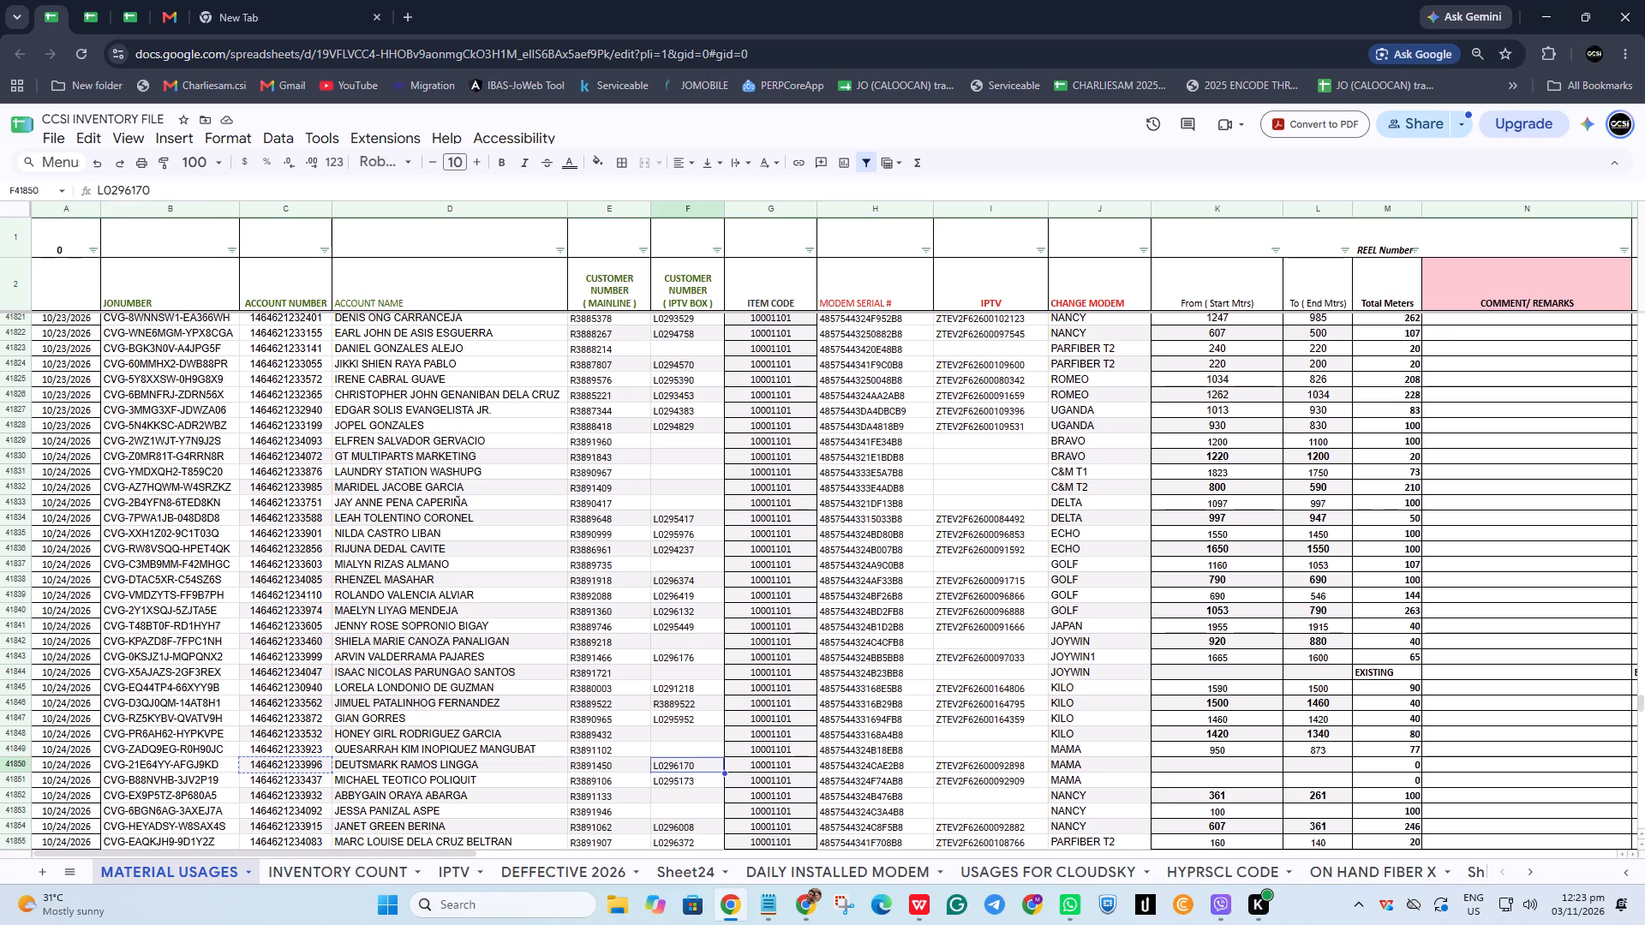
key(Tab)
key(Tab)
key(Tab)
key(Tab)
key(Tab)
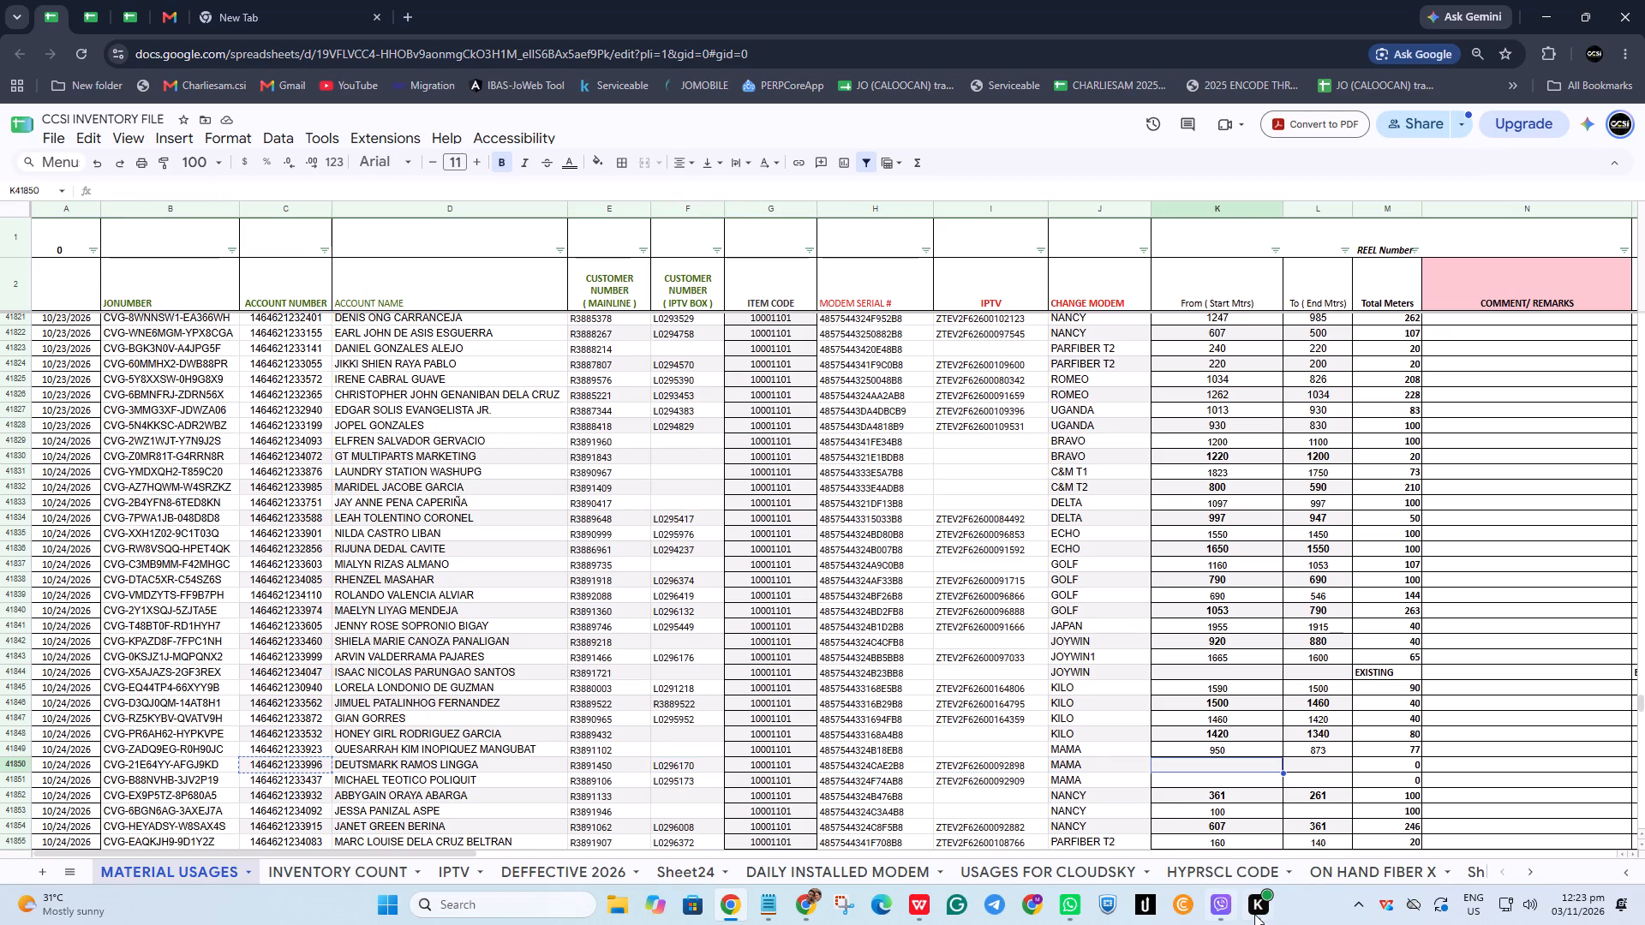
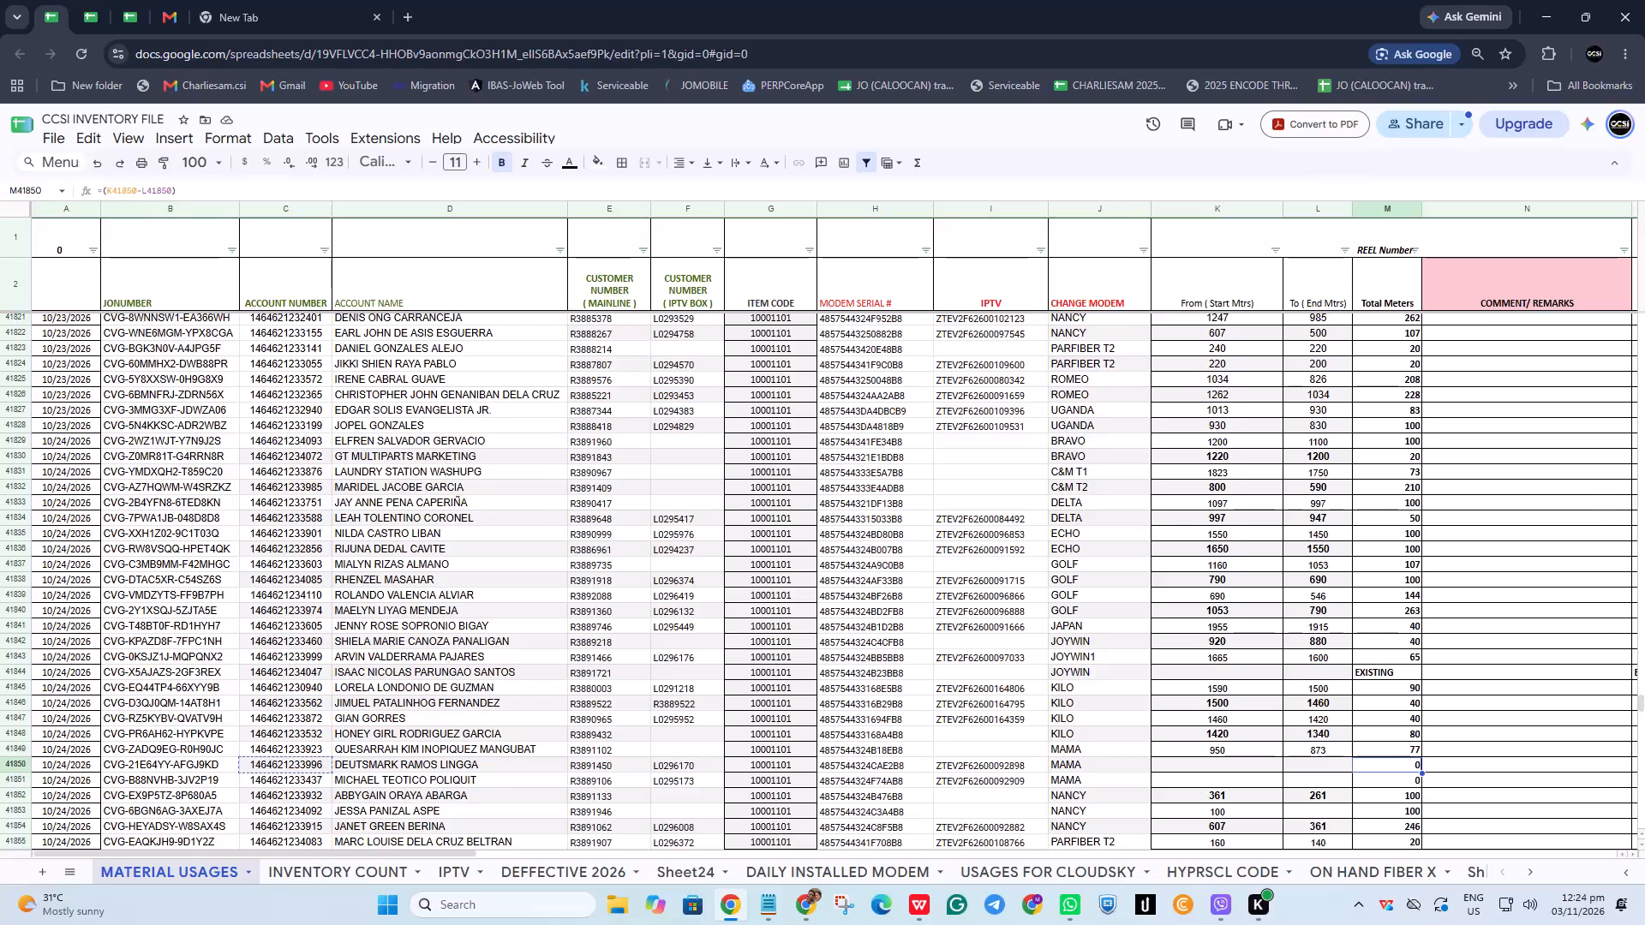
Check the Reel NO. 1 CORE entry of MAMA row 41850, then return to that row's empty From (Start Mtrs) cell.
key(Tab)
key(Tab)
key(Left)
key(Left)
key(Left)
key(Left)
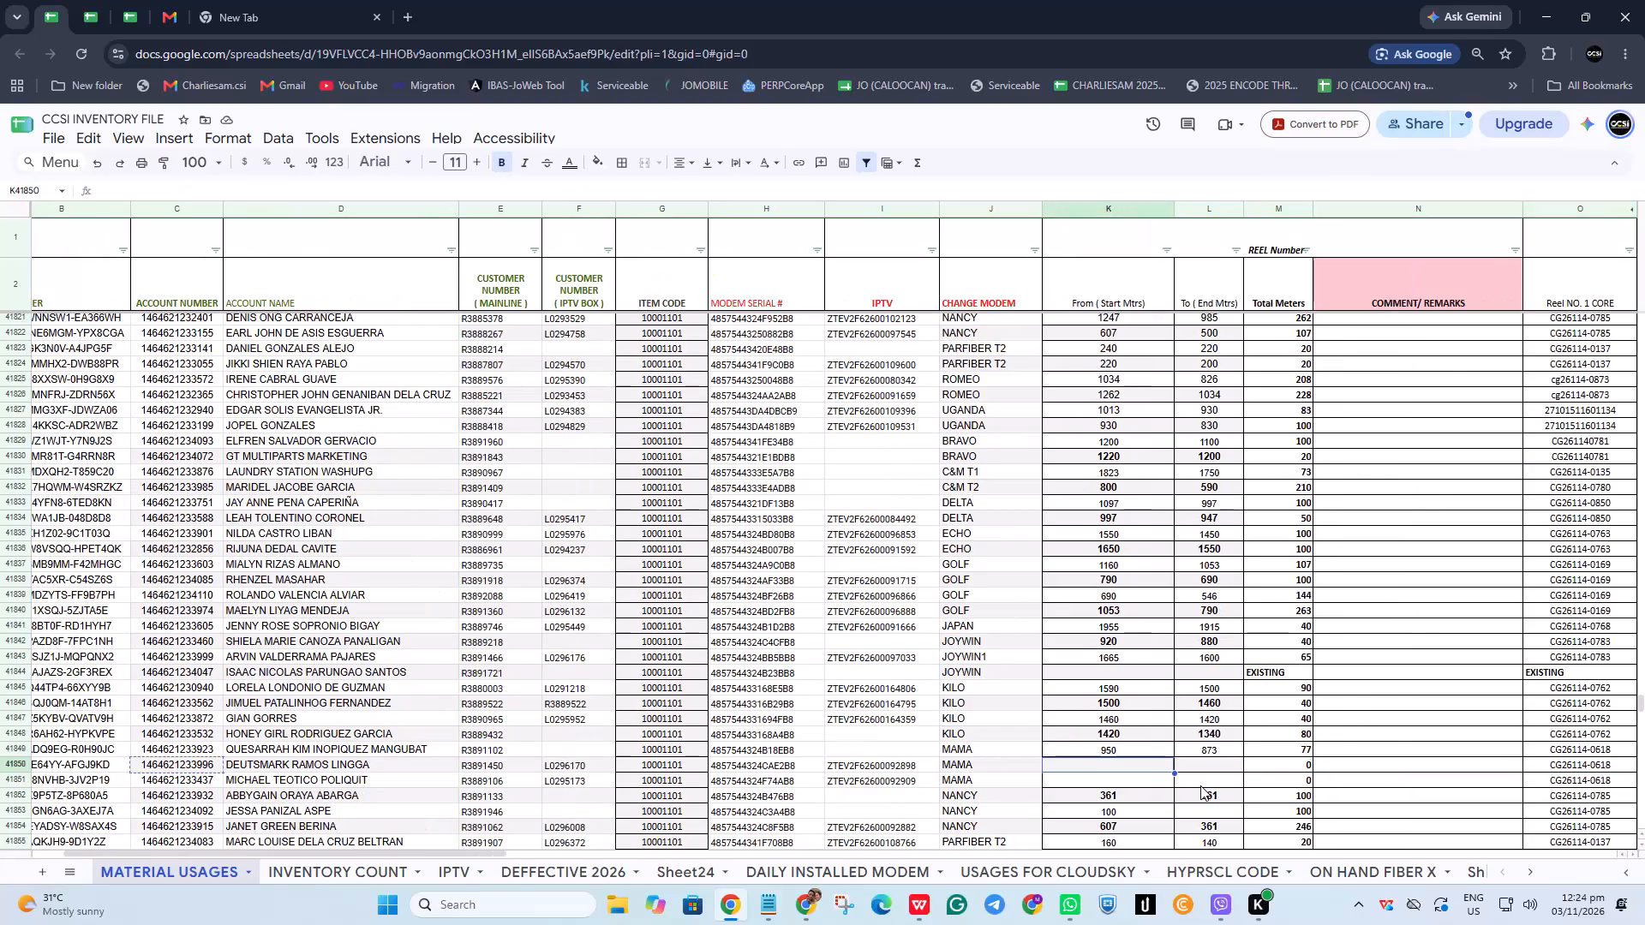
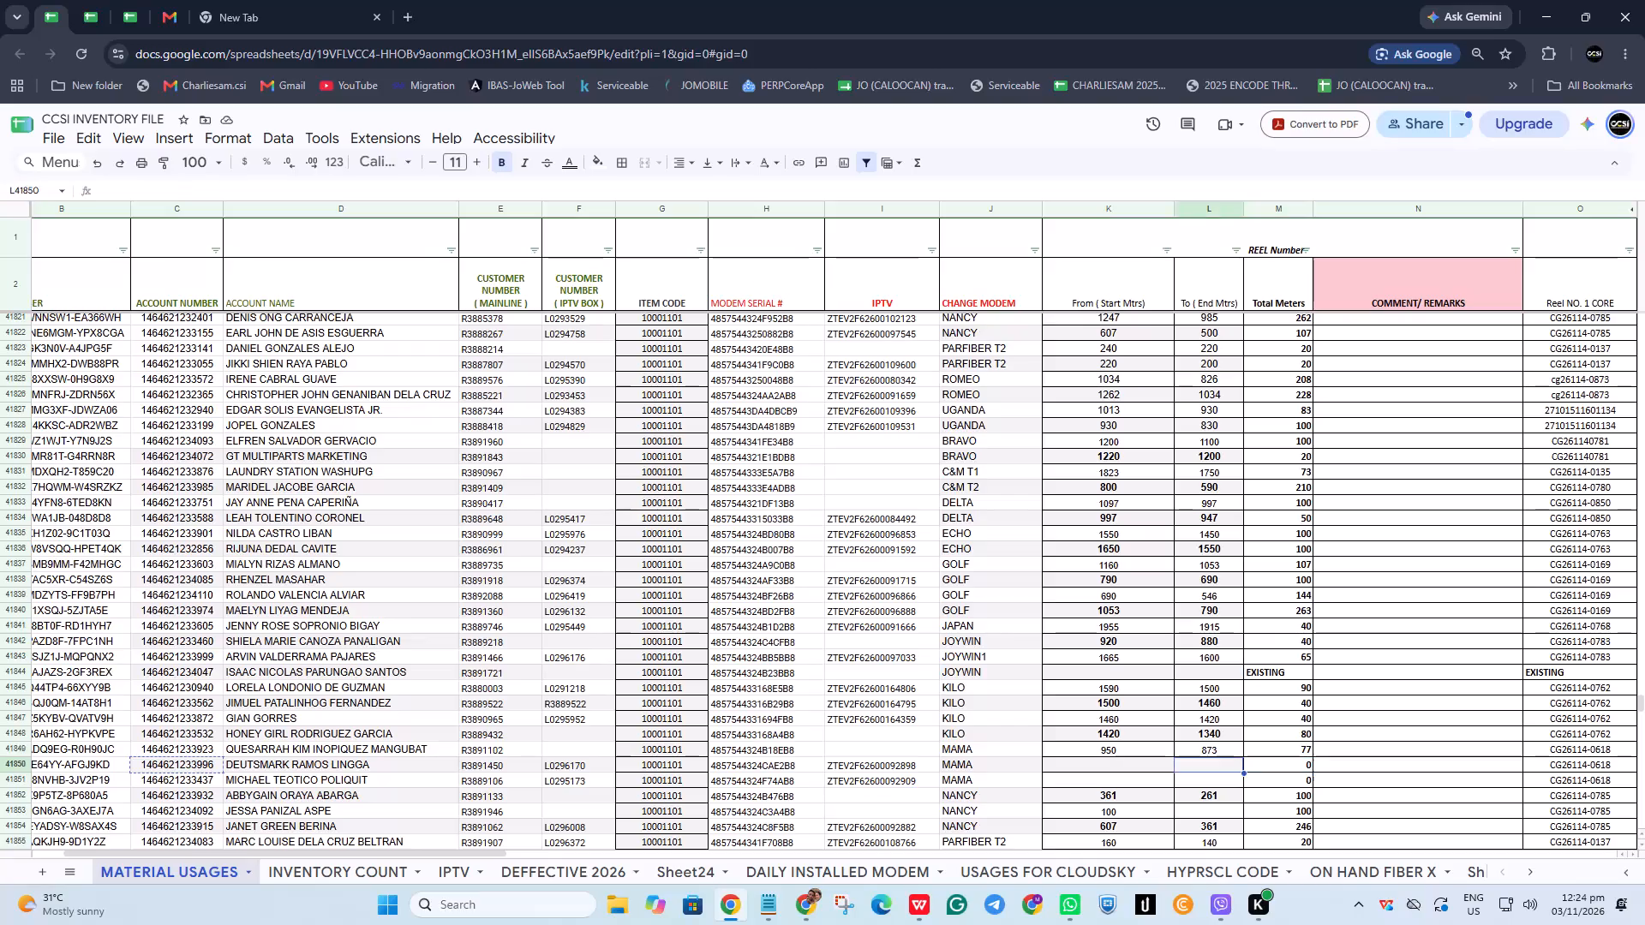
Check the team entry in the CHANGE MODEM column of row 41850.
key(Left)
key(Left)
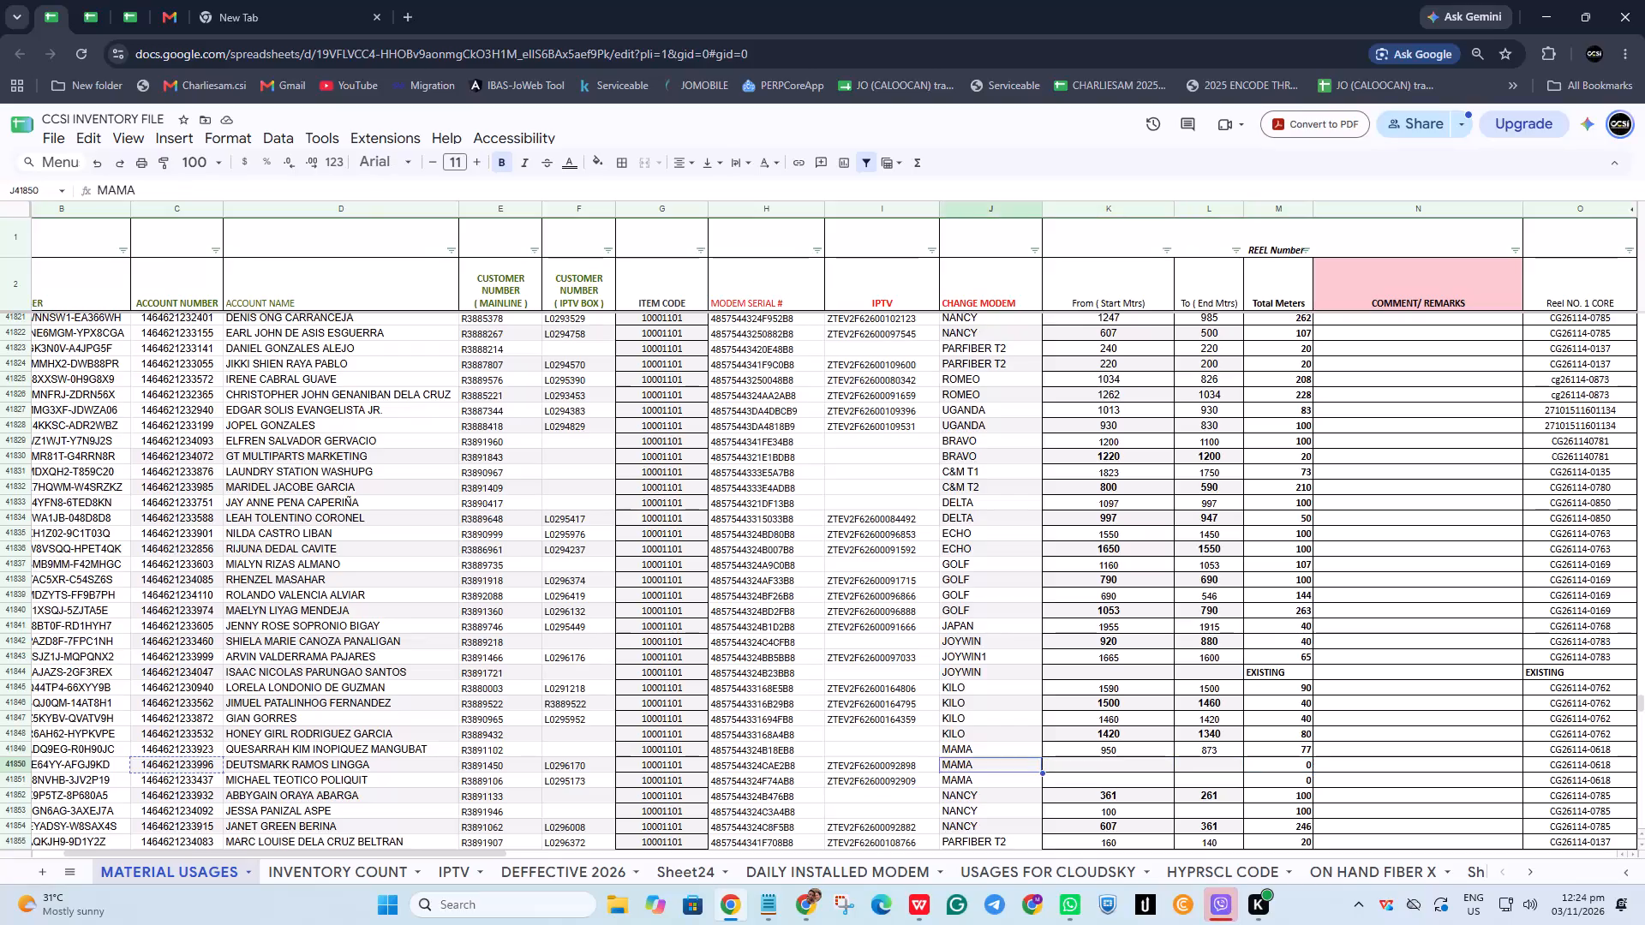
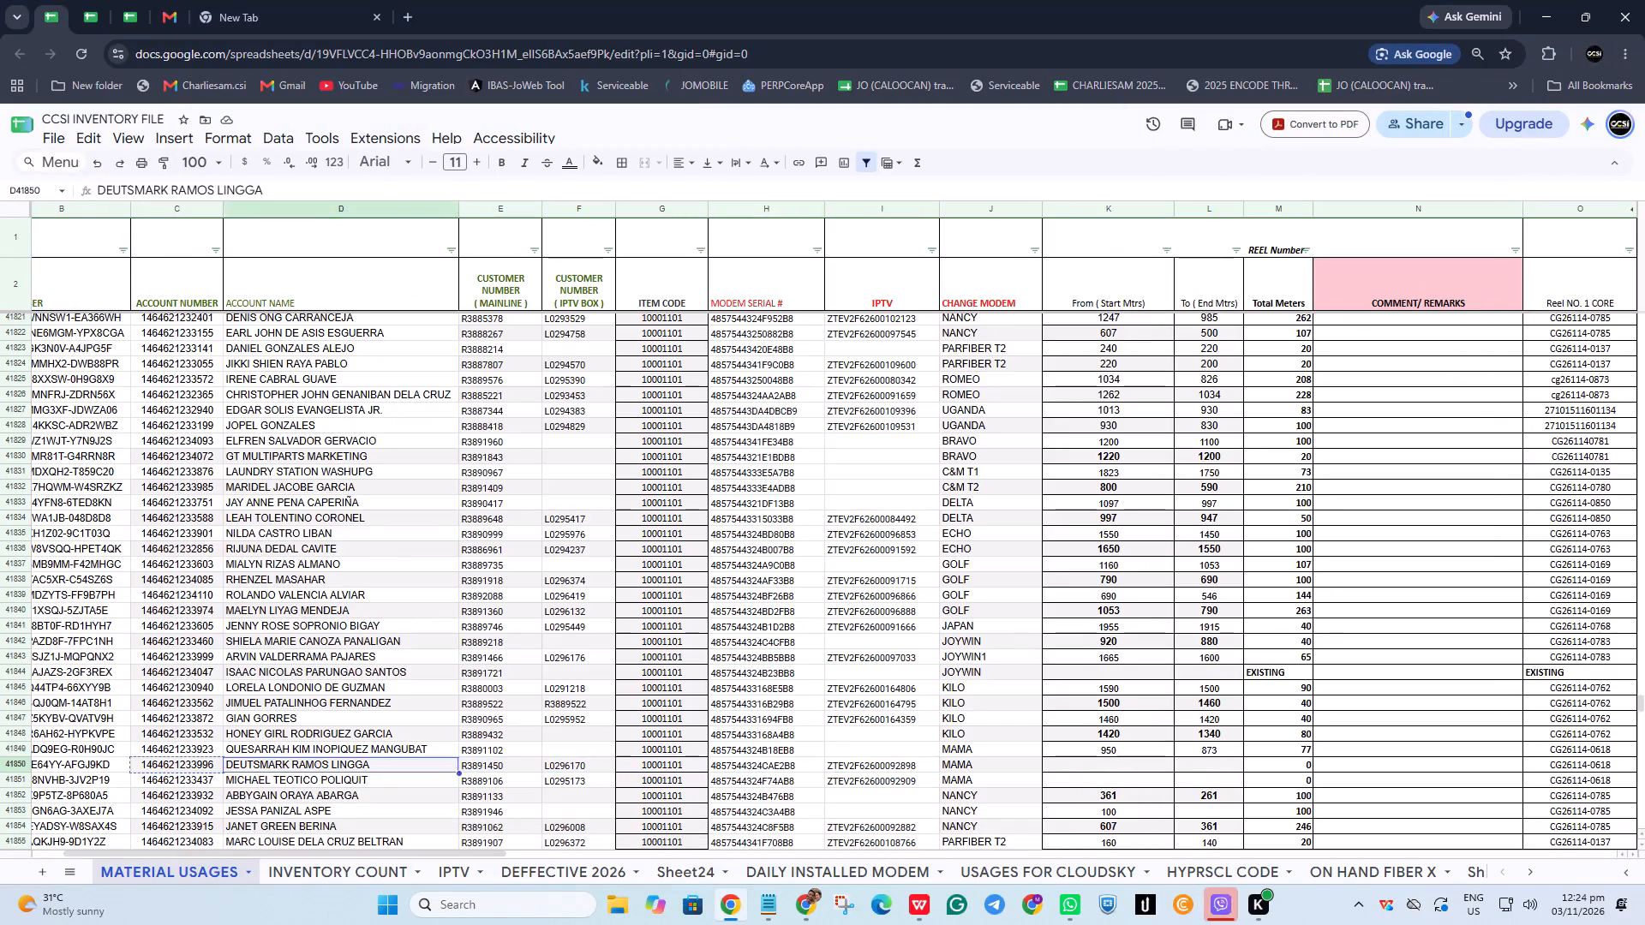
Copy the account number in row 41850 and move along the same row to its modem serial number.
key(Left)
key(ctrl+c)
key(Tab)
key(Tab)
key(Tab)
key(Tab)
key(Tab)
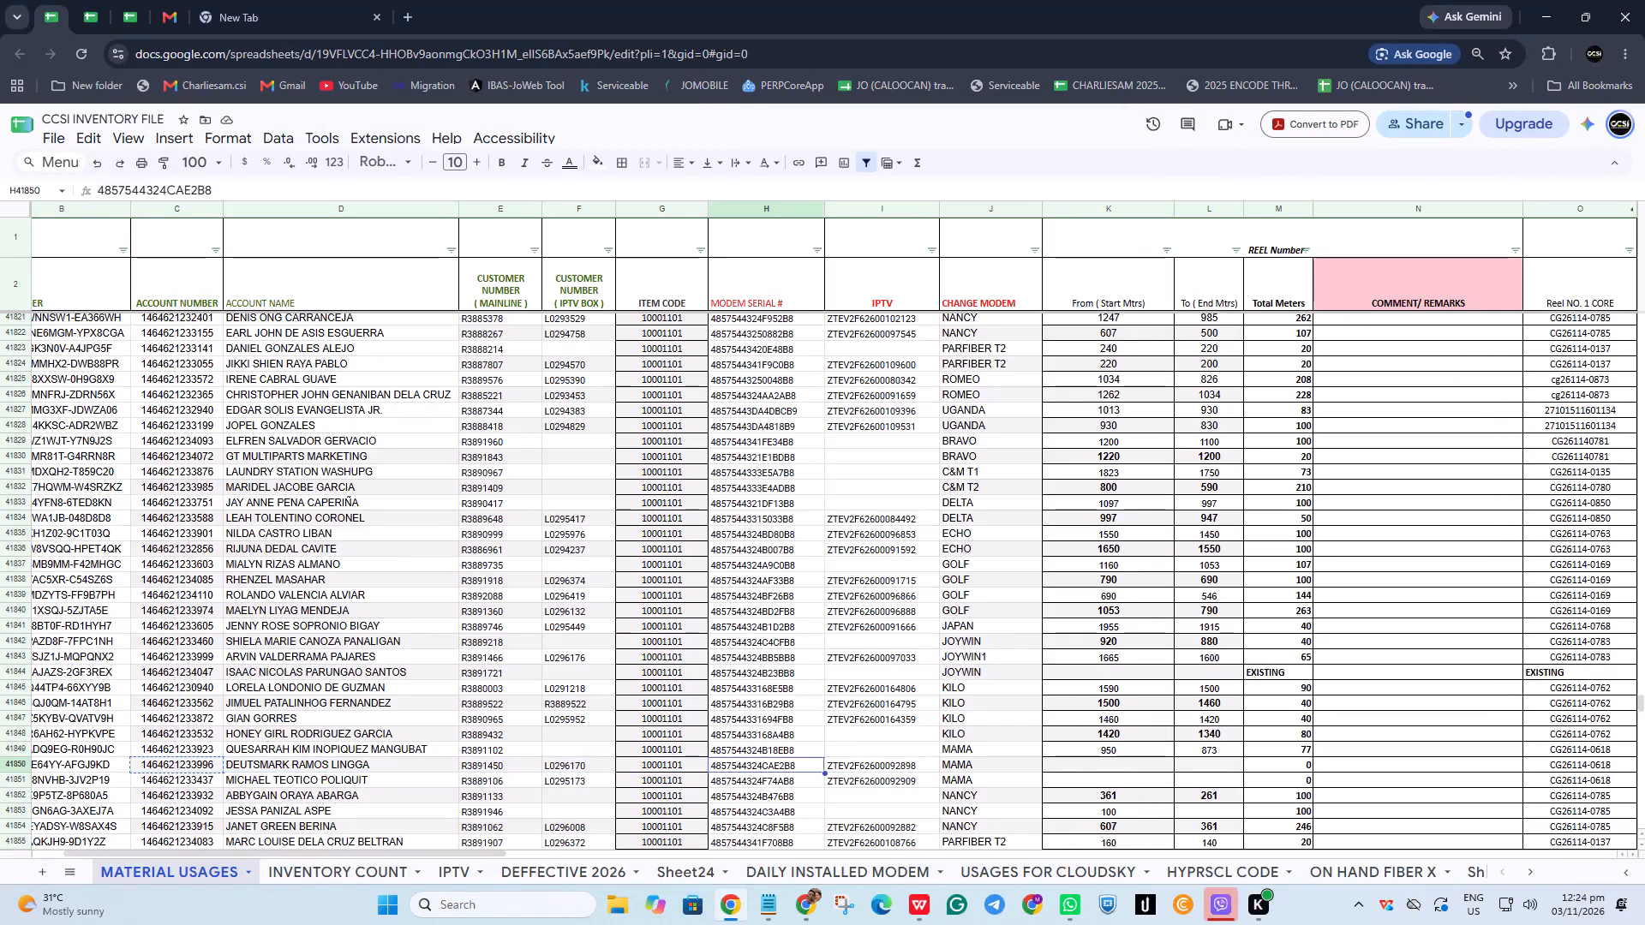
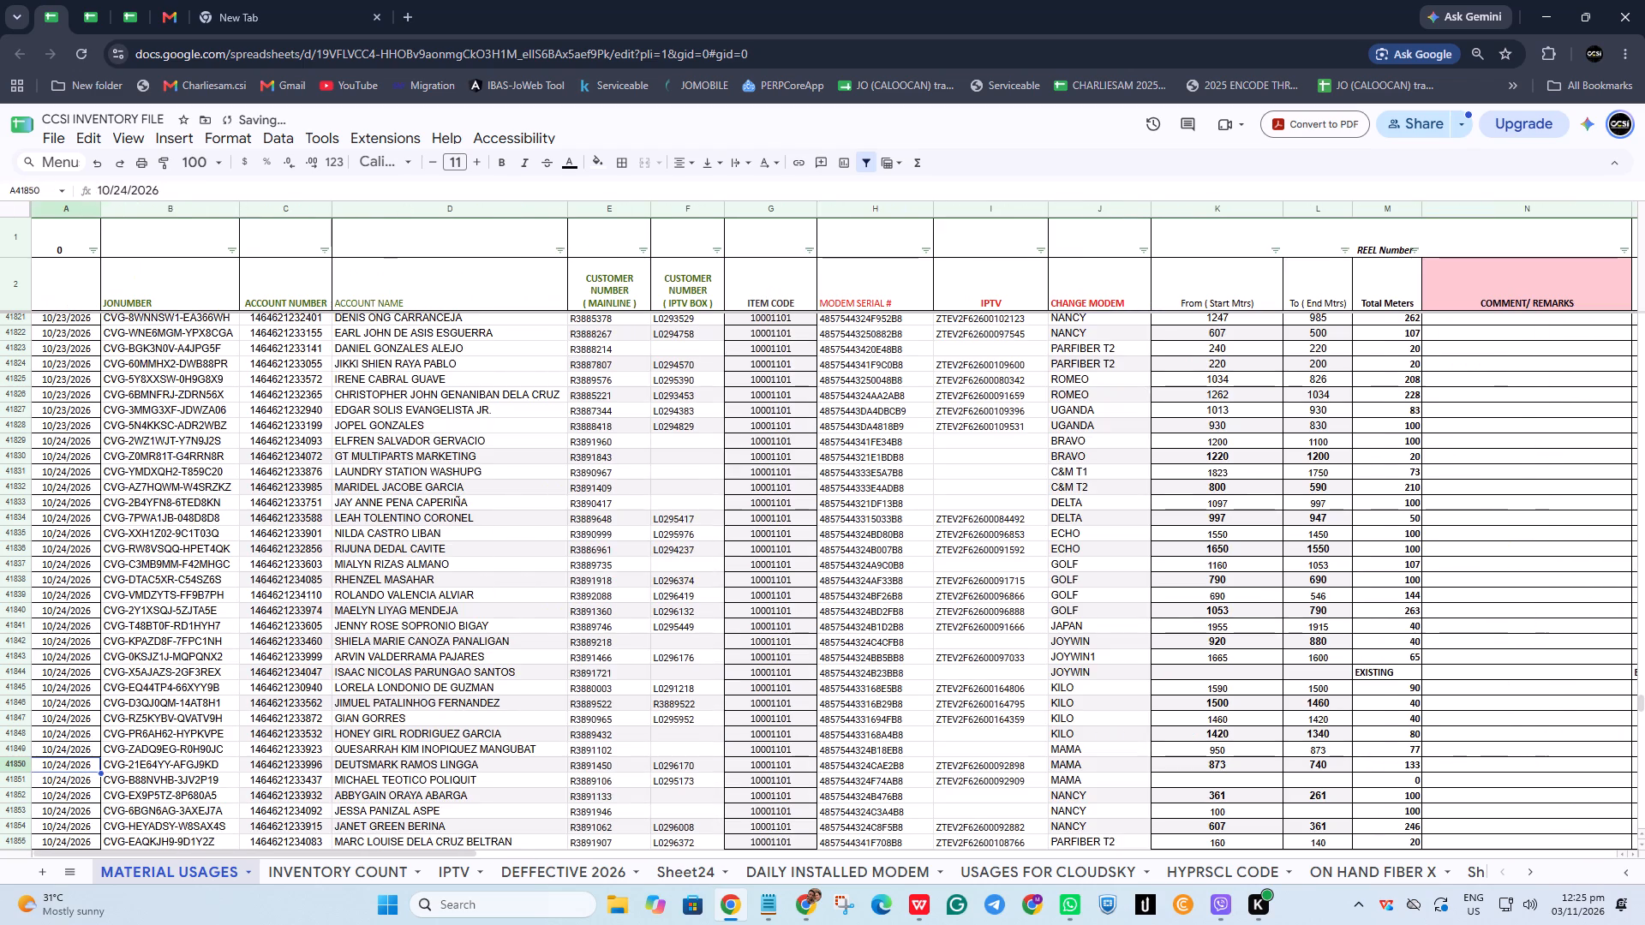
Review row 41850 from its date across the customer, modem, IPTV and team details to its end meters.
key(Right)
key(Right)
key(Right)
key(Right)
key(Right)
key(Right)
key(Right)
key(Right)
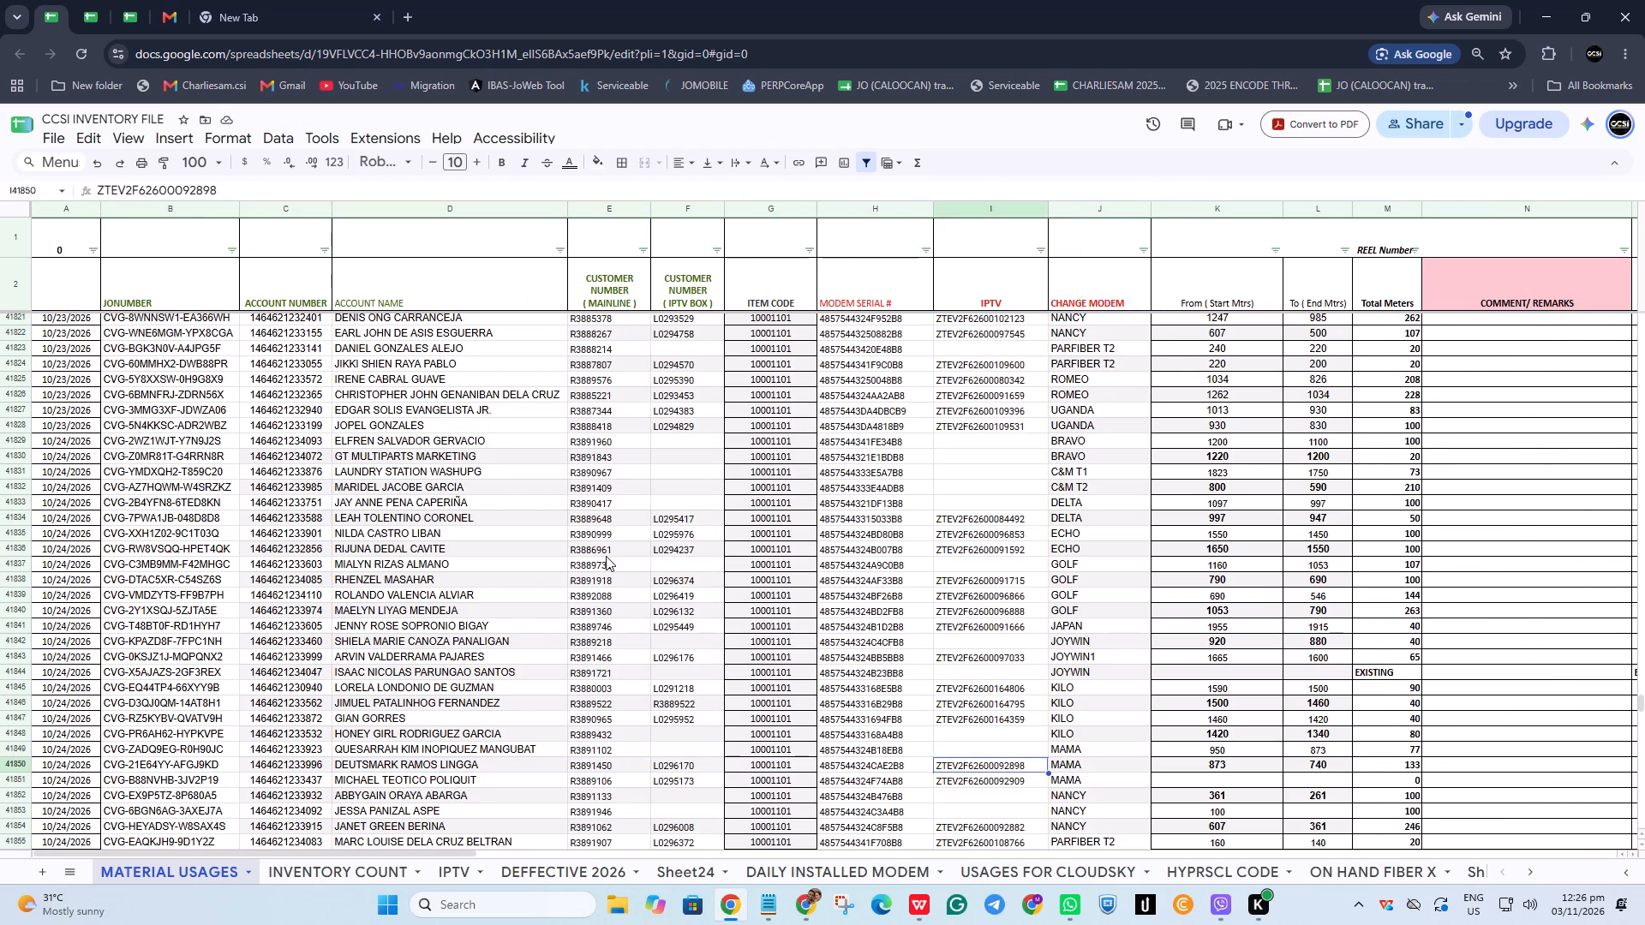
key(Right)
key(Right)
key(Right)
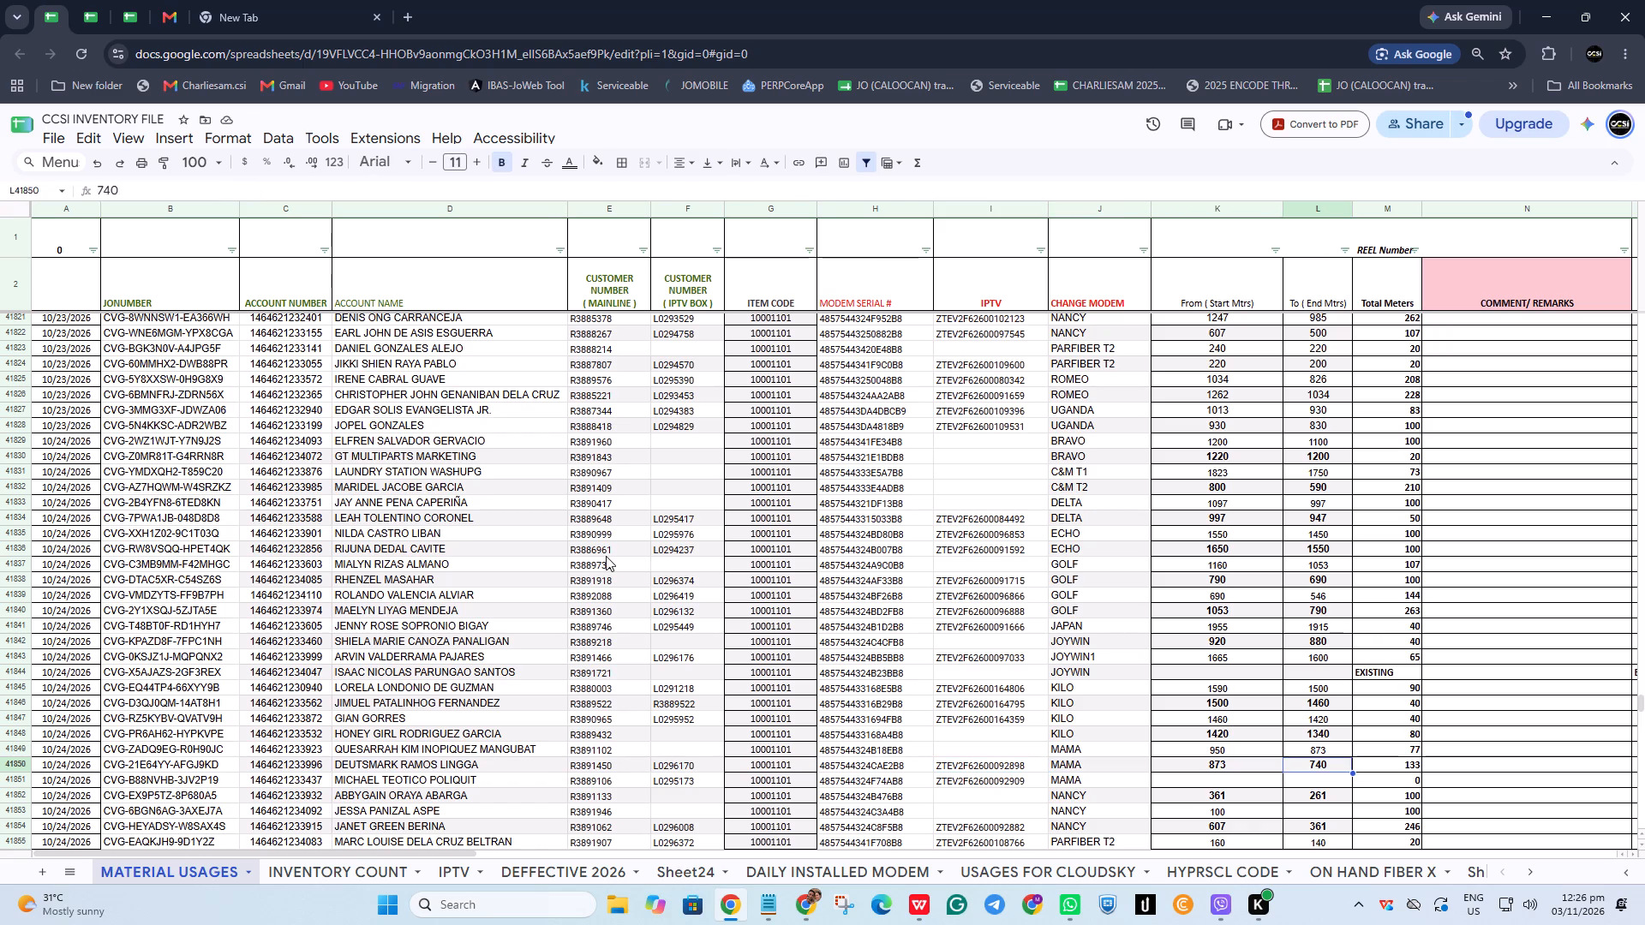
Examine row 41851 from its job number and account number across to its modem, IPTV and team entries.
key(Down)
key(Left)
key(Left)
key(Left)
key(Left)
key(Left)
key(Left)
key(Left)
key(Left)
key(Left)
key(Left)
key(Left)
key(Right)
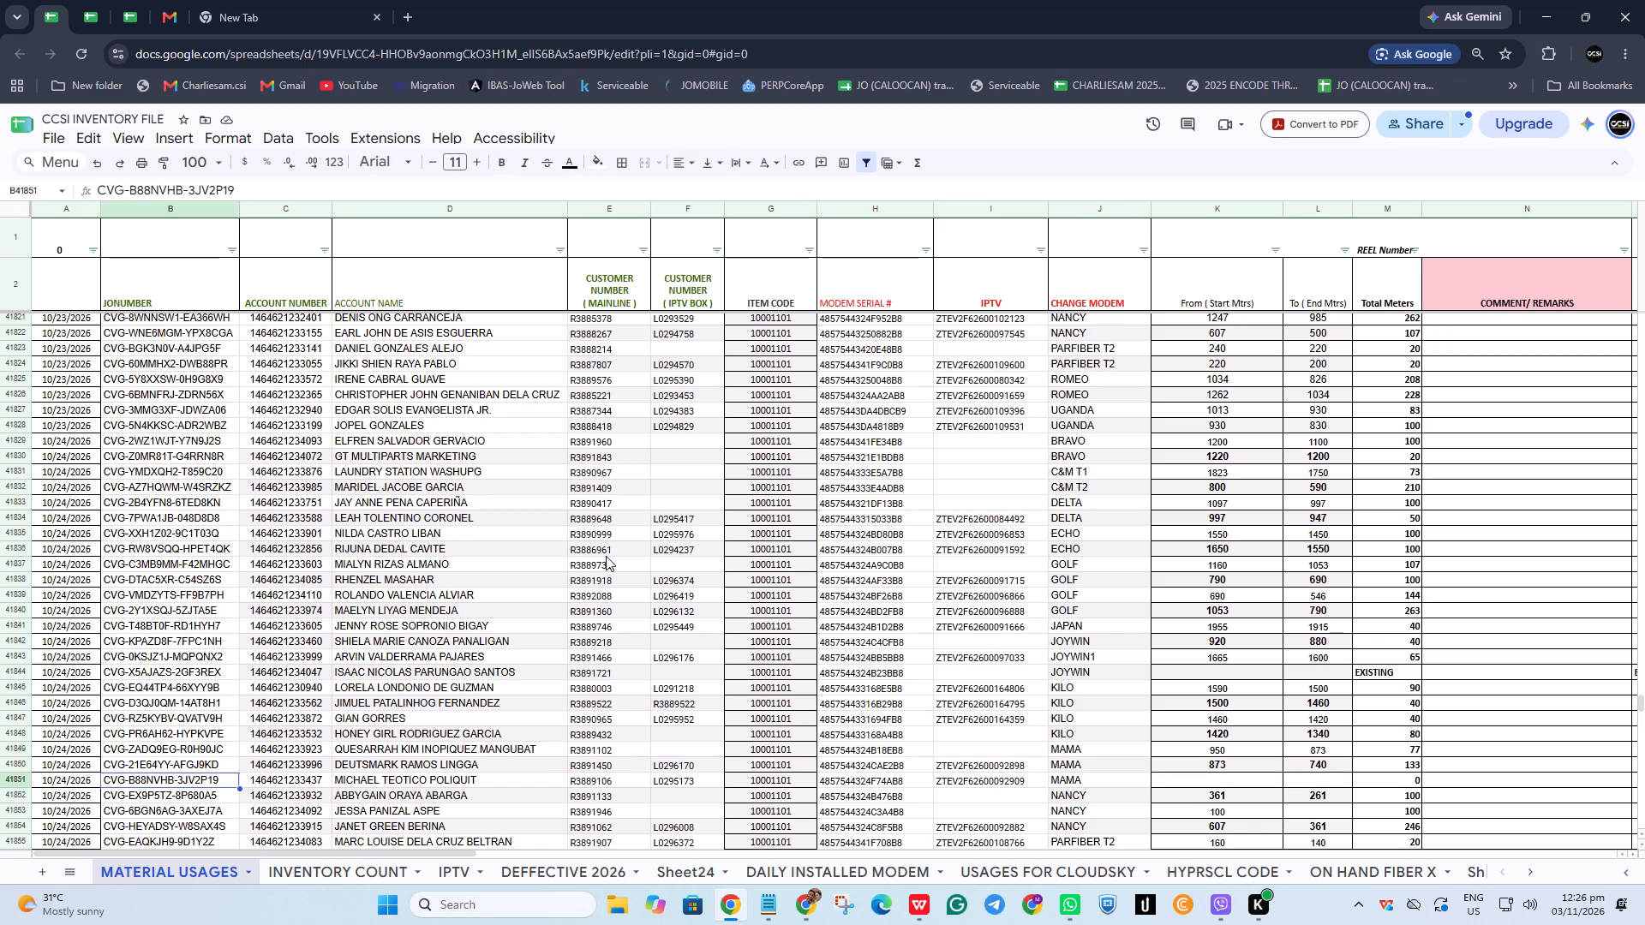
key(Right)
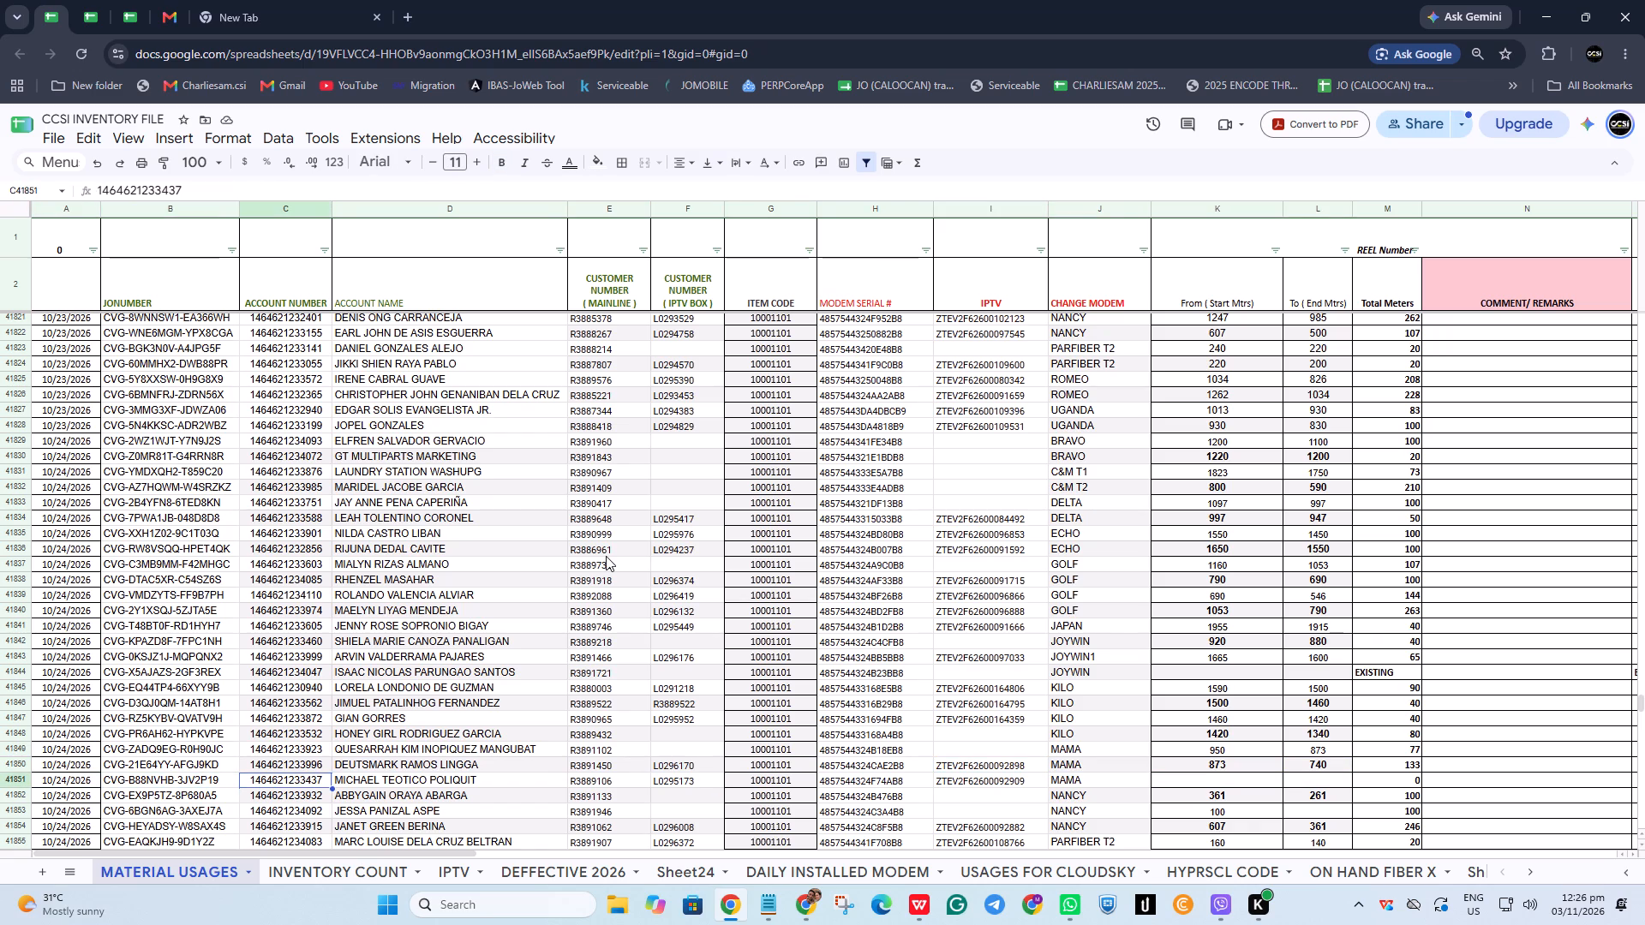
key(Right)
key(Right)
key(Right)
key(Right)
key(Right)
key(Right)
key(Right)
key(Right)
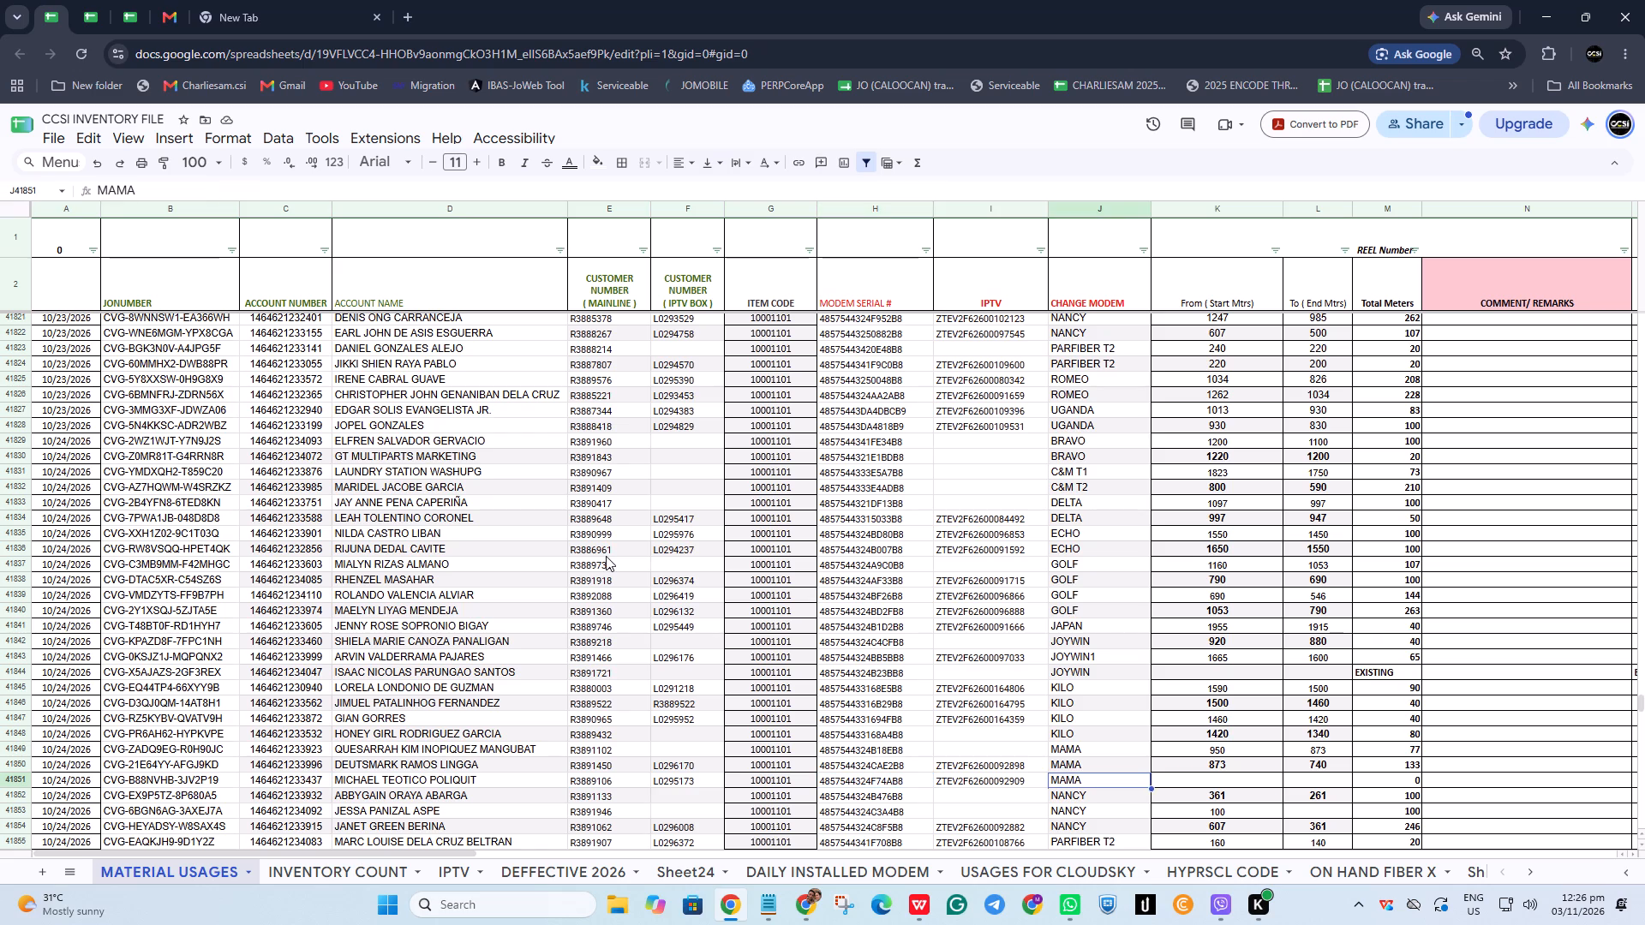
Copy the account number in row 41851 and move along the same row to its mainline customer number.
key(Left)
key(Left)
key(Left)
key(Left)
key(Left)
key(Left)
key(Left)
key(Left)
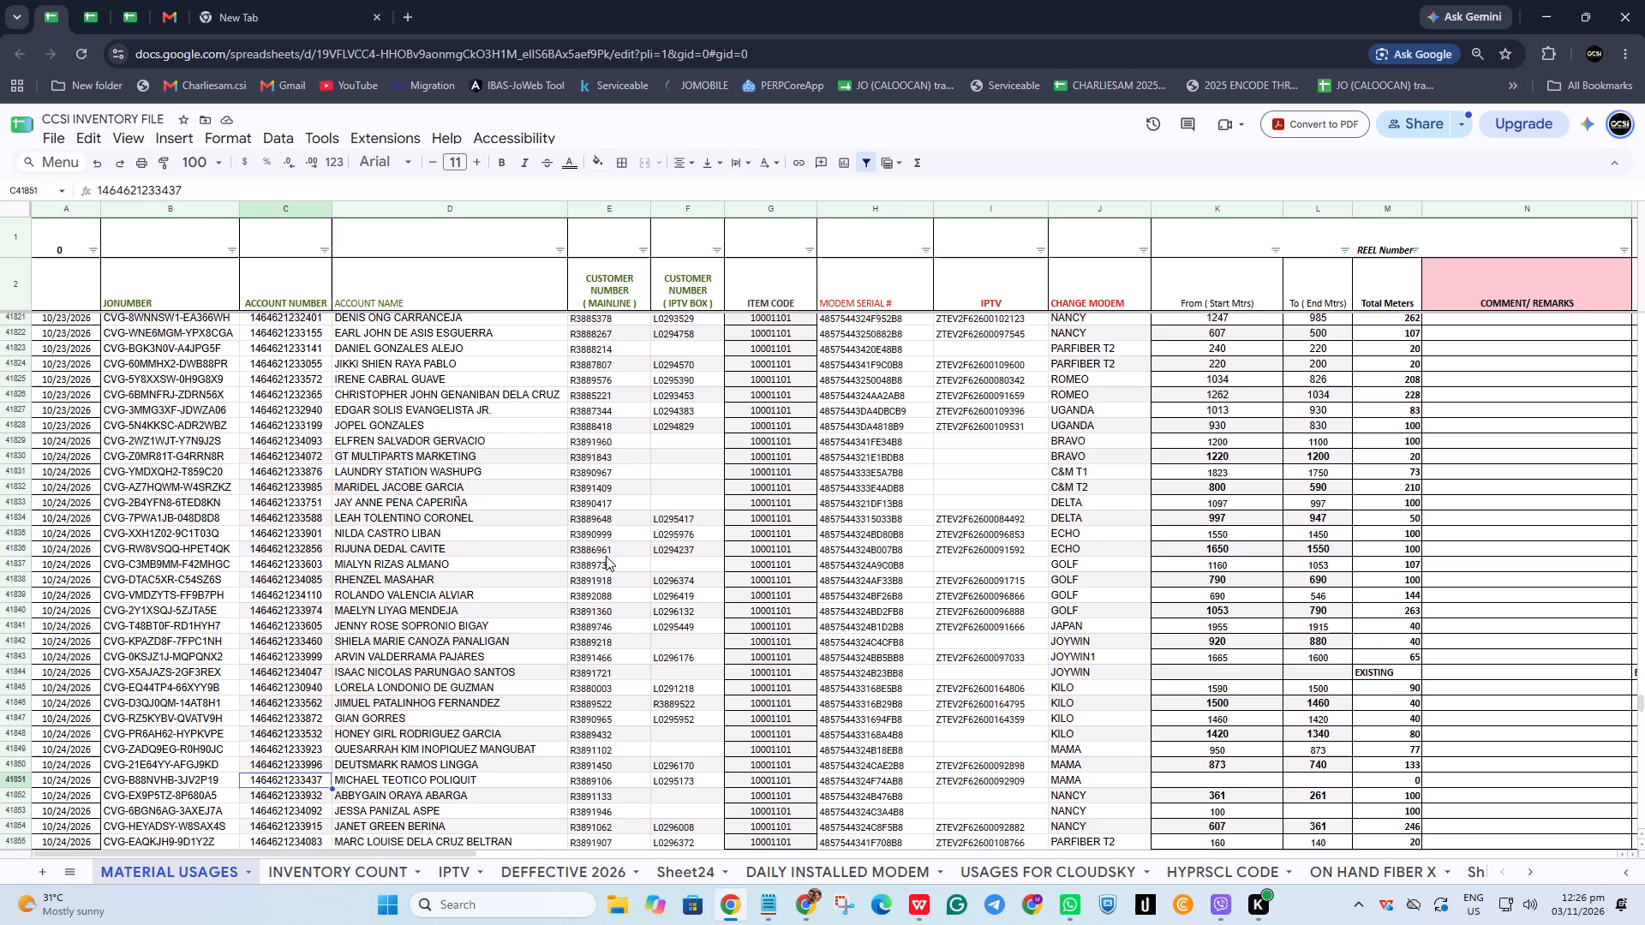
key(ctrl+c)
key(Tab)
key(Tab)
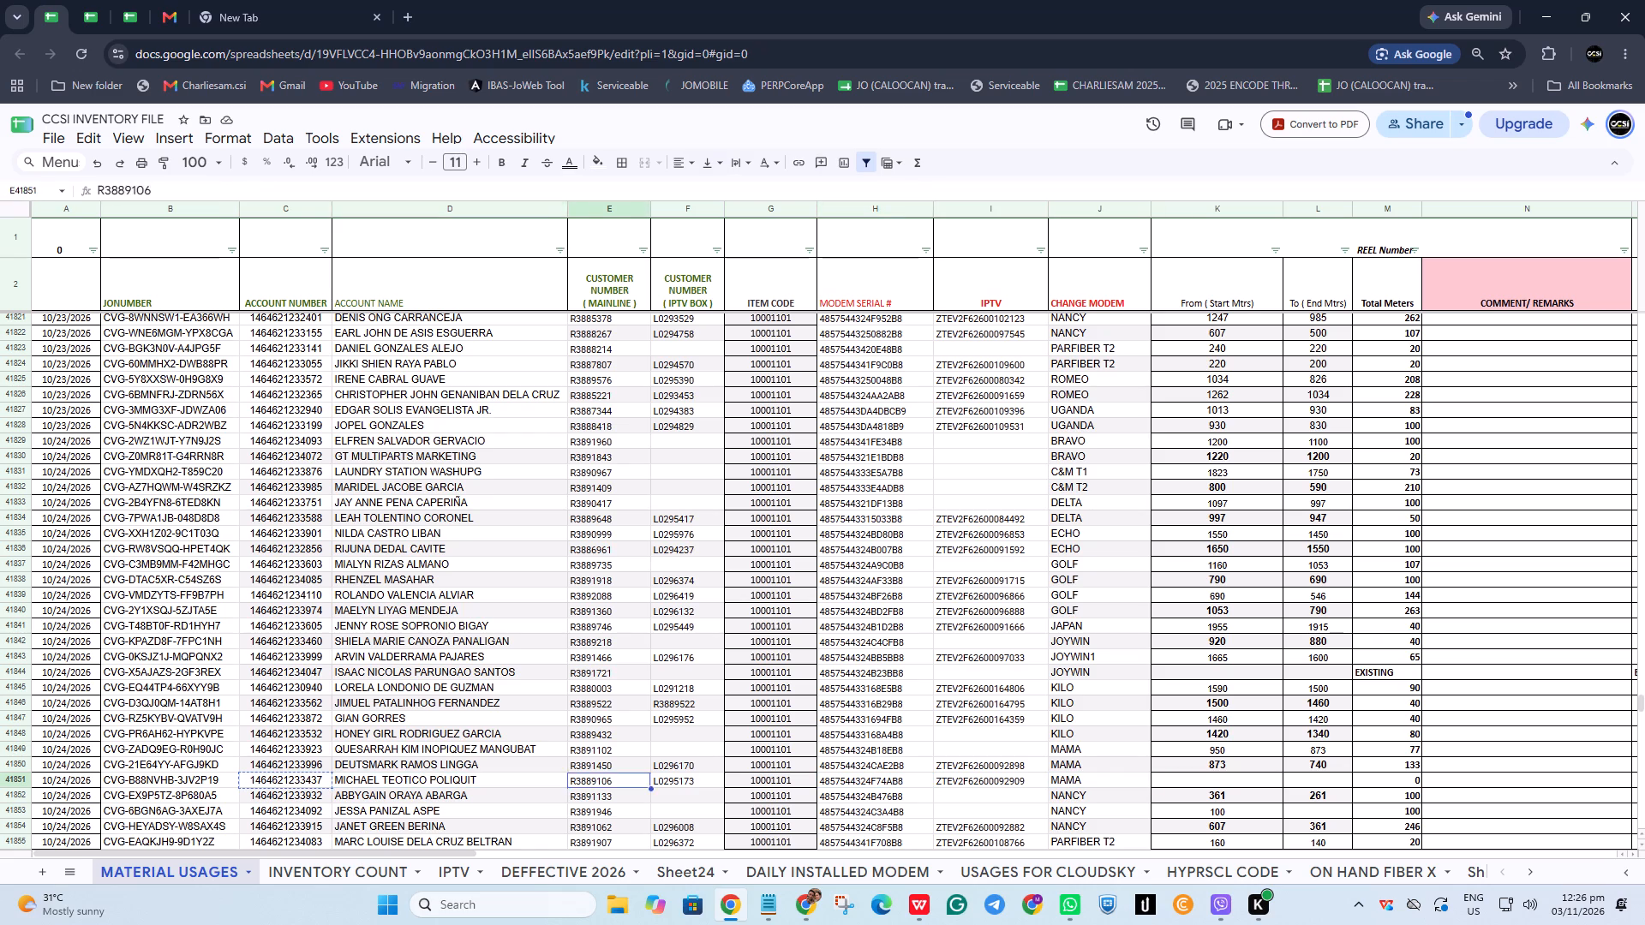
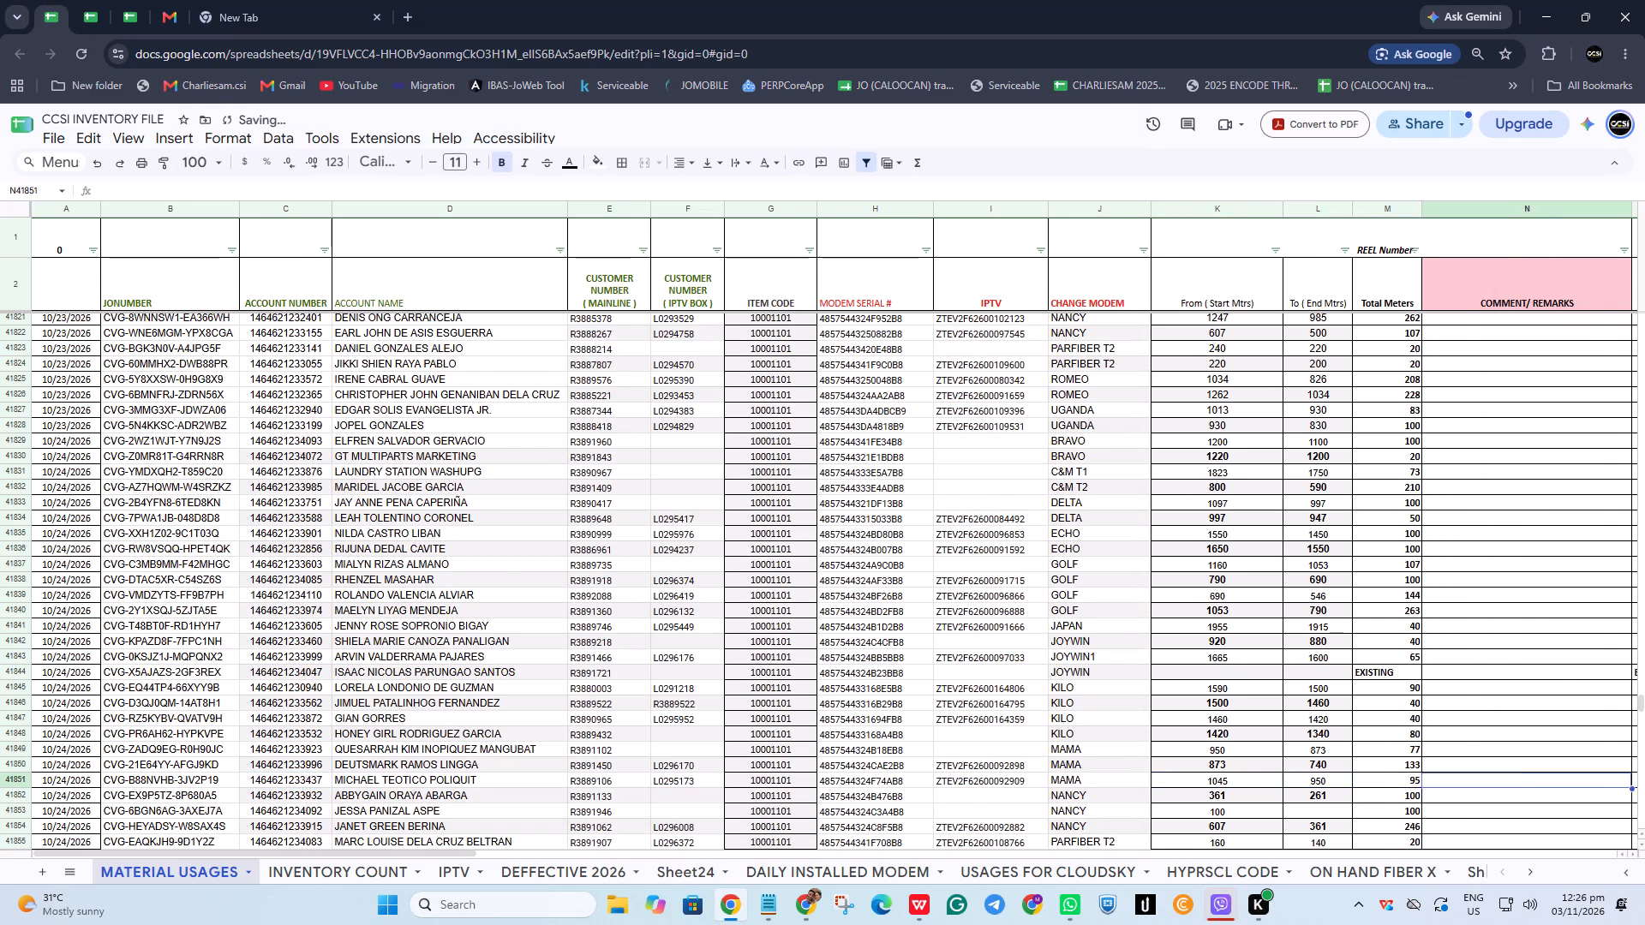
In row 41851, enter 95 for 1 CORE and 2 for the mech connector quantity.
key(Tab)
key(Tab)
key(Tab)
key(9)
key(Left)
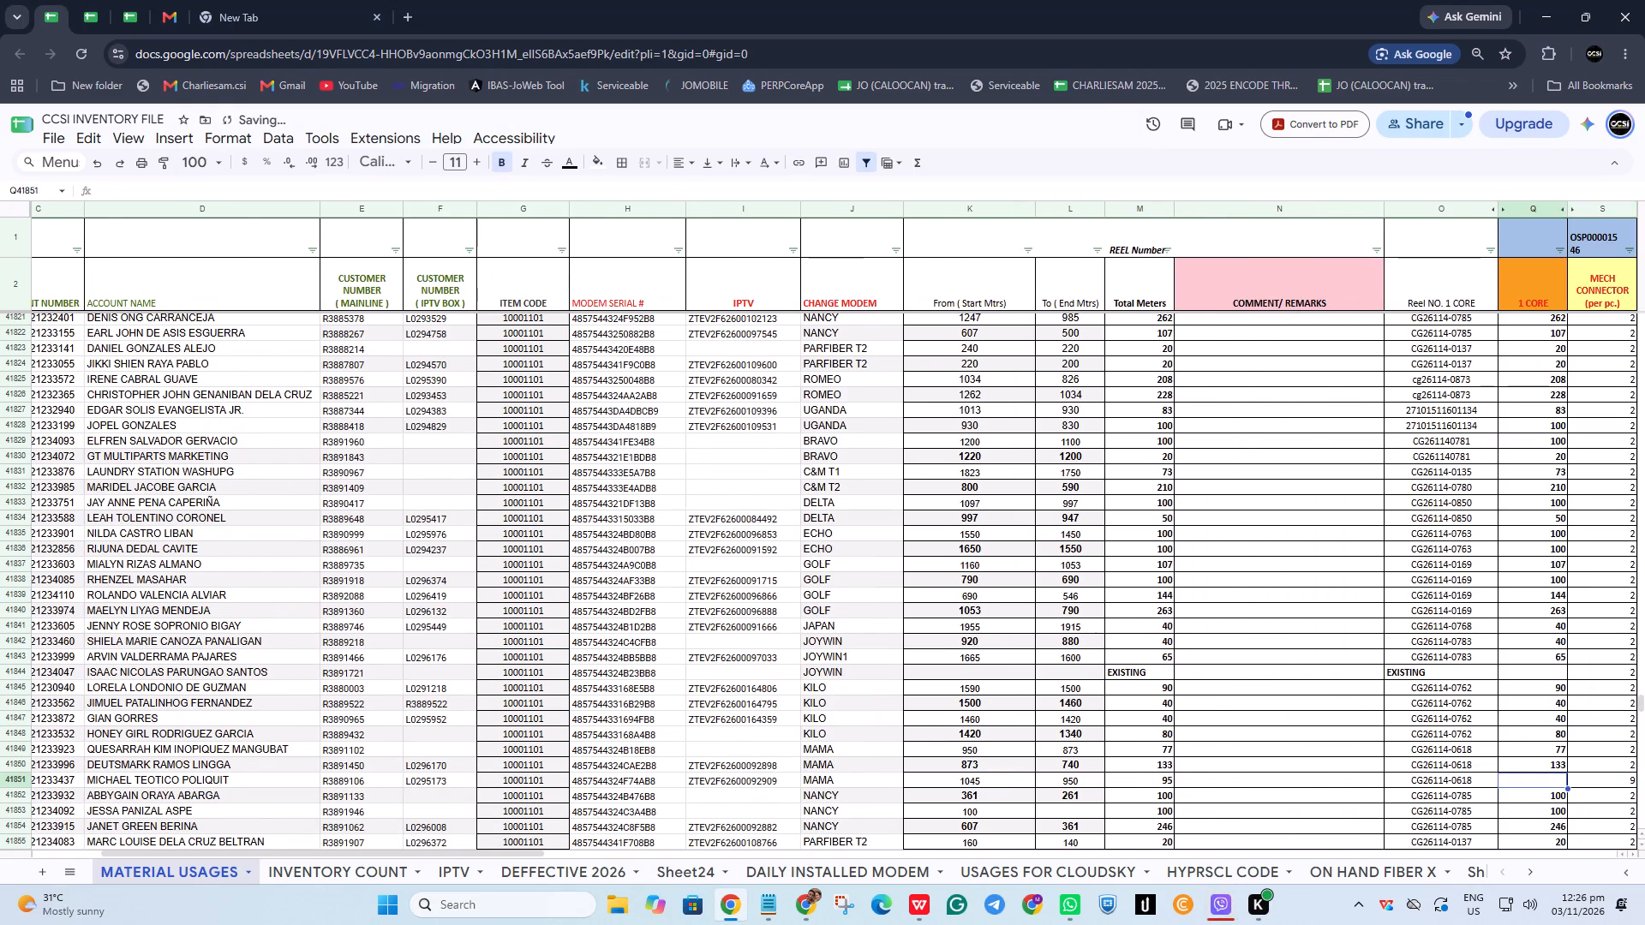
text(95)
key(Tab)
key(2)
Enter 1500 as the amount paid for row 41851, beyond its cable clip quantity.
key(Tab)
key(Tab)
key(Tab)
key(Tab)
key(Tab)
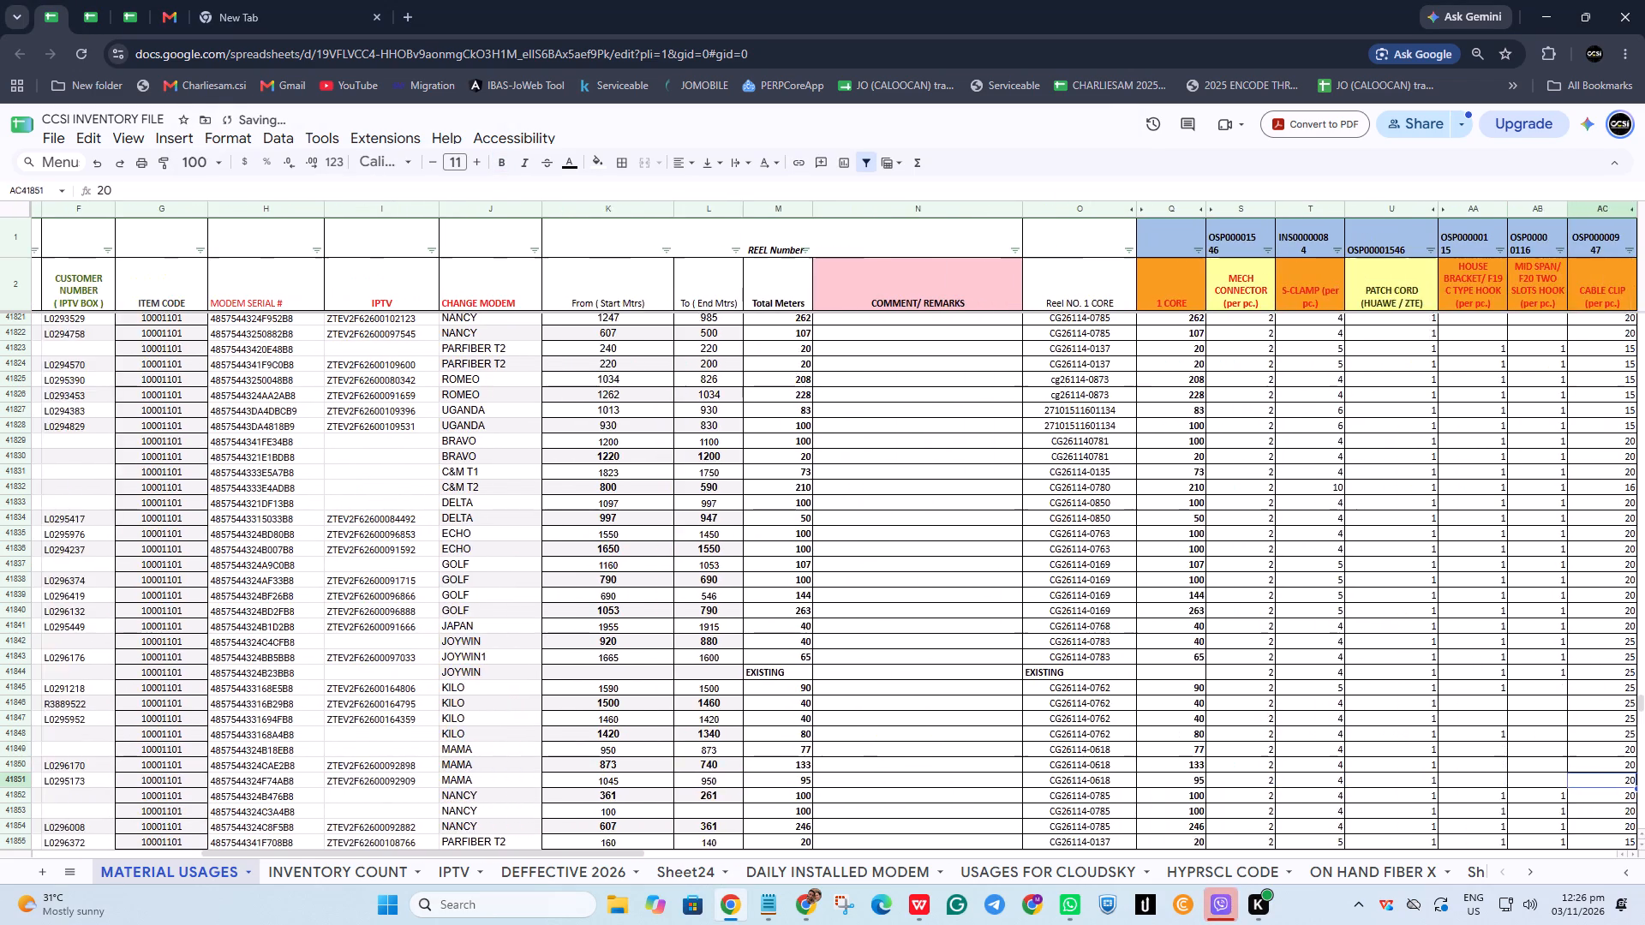
key(Tab)
key(Tab)
key(Tab)
key(Tab)
key(Tab)
key(Left)
text(1500)
Review row 41851 back to its date, then across the customer, modem and team details to its total meters.
key(Left)
key(Left)
key(Left)
key(Left)
key(Left)
key(Left)
key(Left)
key(Left)
key(Left)
key(Left)
key(Left)
key(Left)
key(Left)
key(Left)
key(Left)
key(Left)
key(Left)
key(Left)
key(Left)
key(Left)
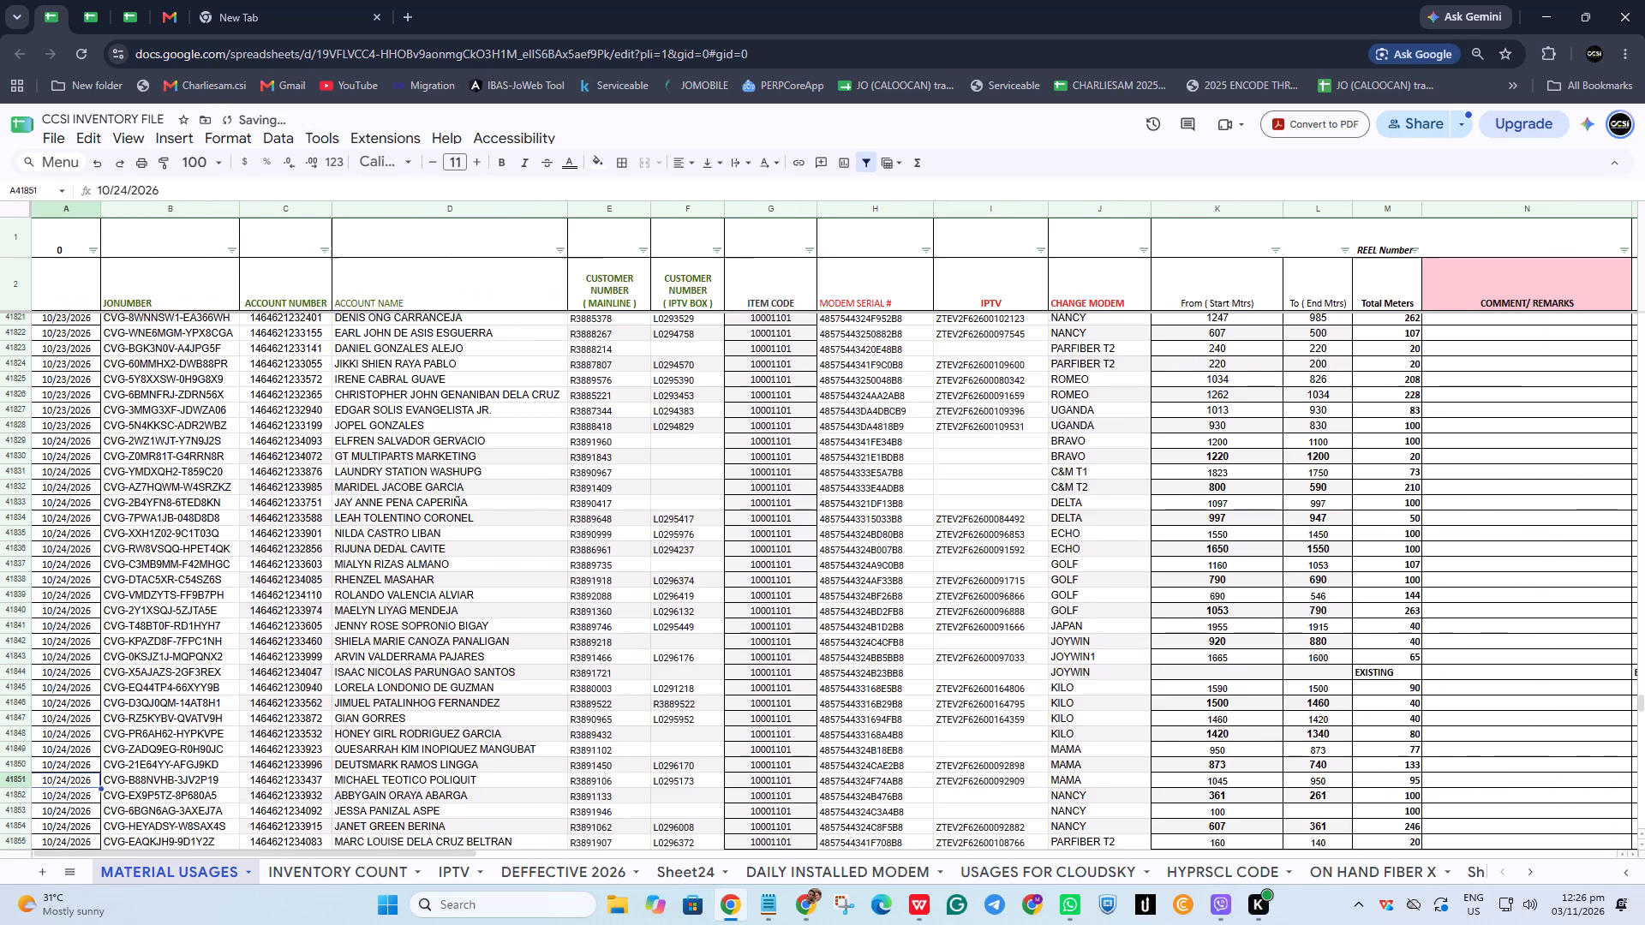
key(Right)
key(Right)
key(Right)
key(Right)
key(Right)
key(Right)
key(Right)
key(Right)
key(Right)
key(Right)
key(Right)
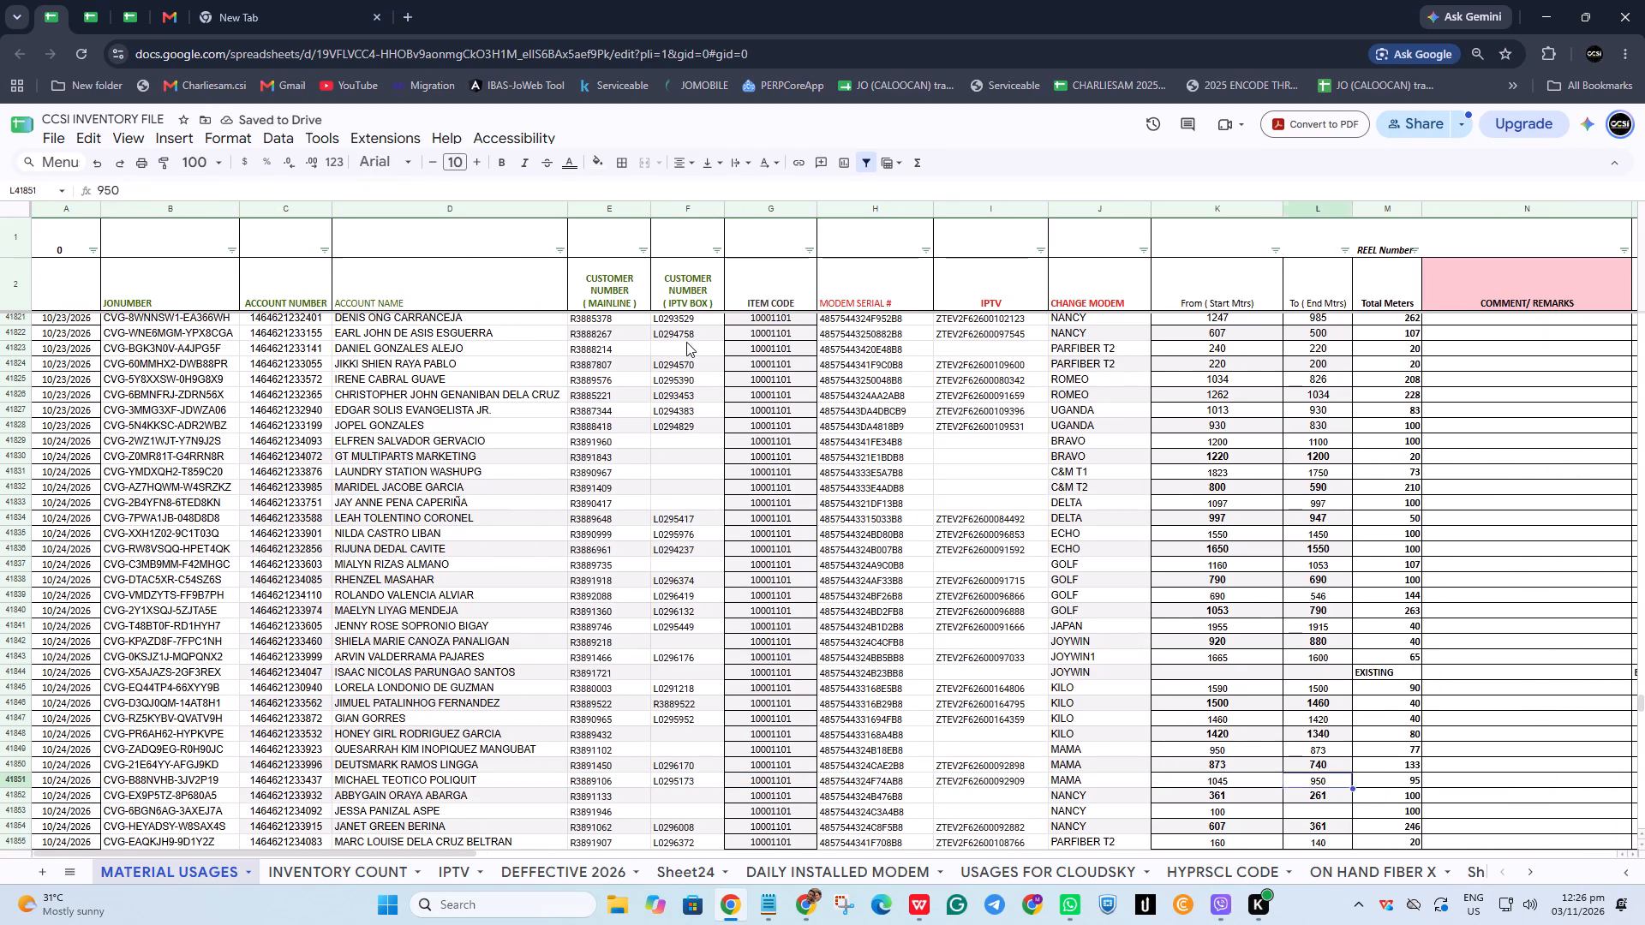
key(Right)
Examine the Total Meters column from row 41851 down to row 41884 for missing entries and empty rows.
key(Down)
key(Down)
key(Down)
key(Down)
key(Down)
key(Down)
key(Down)
key(Down)
key(Down)
key(Down)
key(Down)
key(Down)
key(Down)
key(Down)
key(Down)
key(Down)
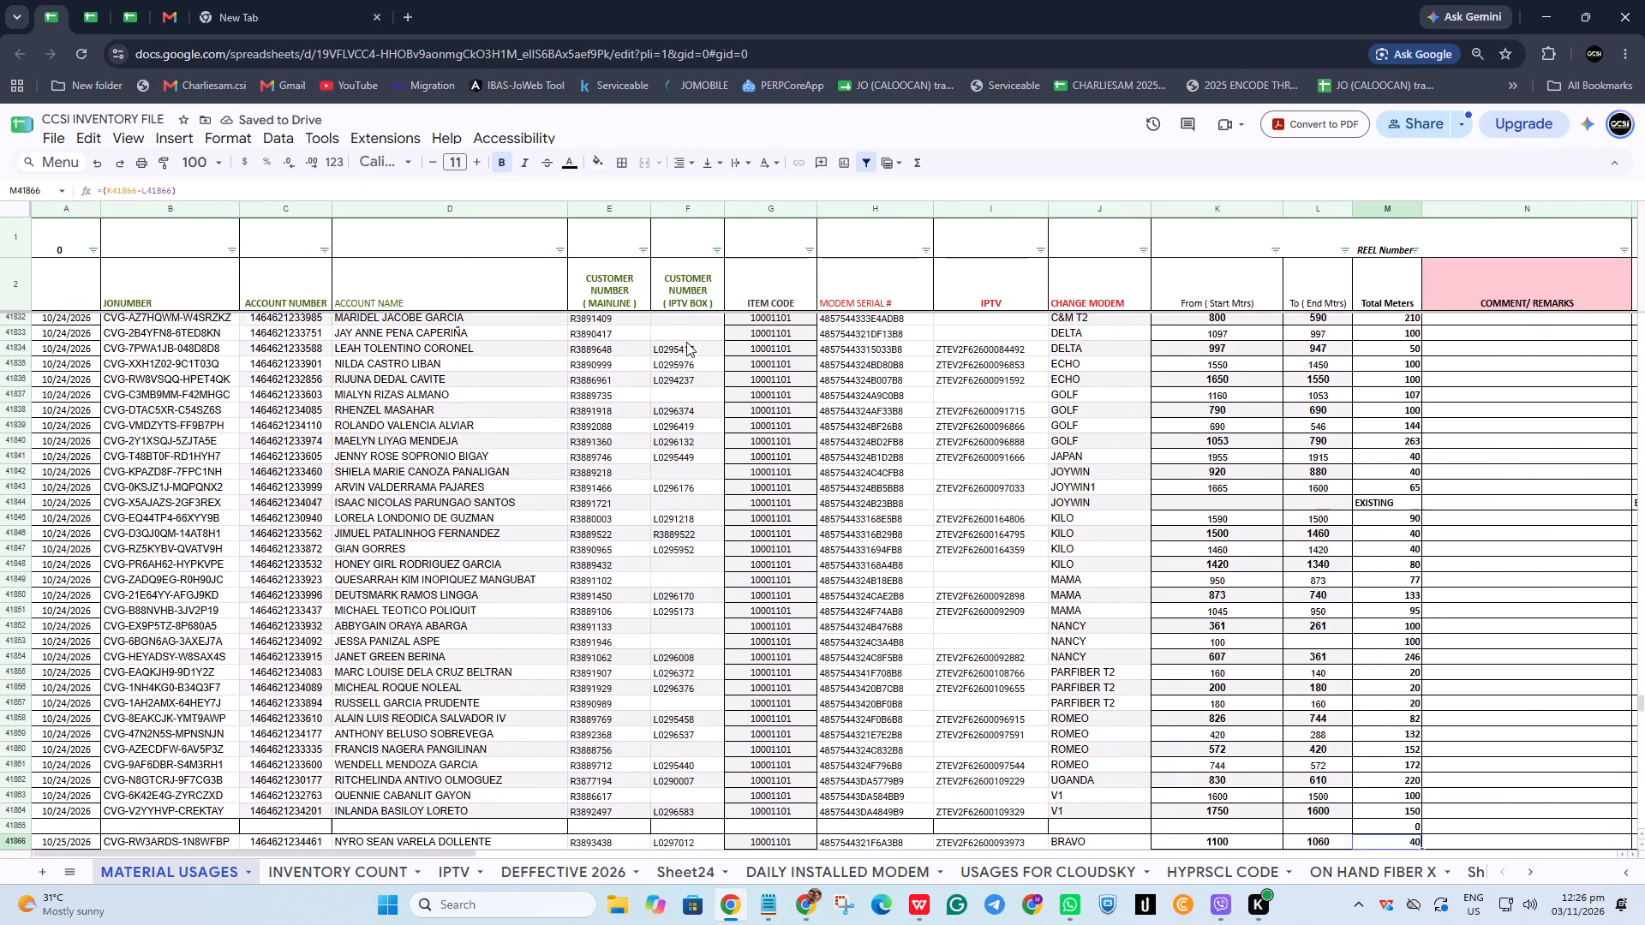
key(Down)
key(Down)
key(Down)
key(Down)
key(Down)
key(Down)
key(Down)
key(Down)
key(Down)
key(Down)
key(Down)
key(Down)
key(Down)
key(Down)
key(Down)
key(Down)
key(Down)
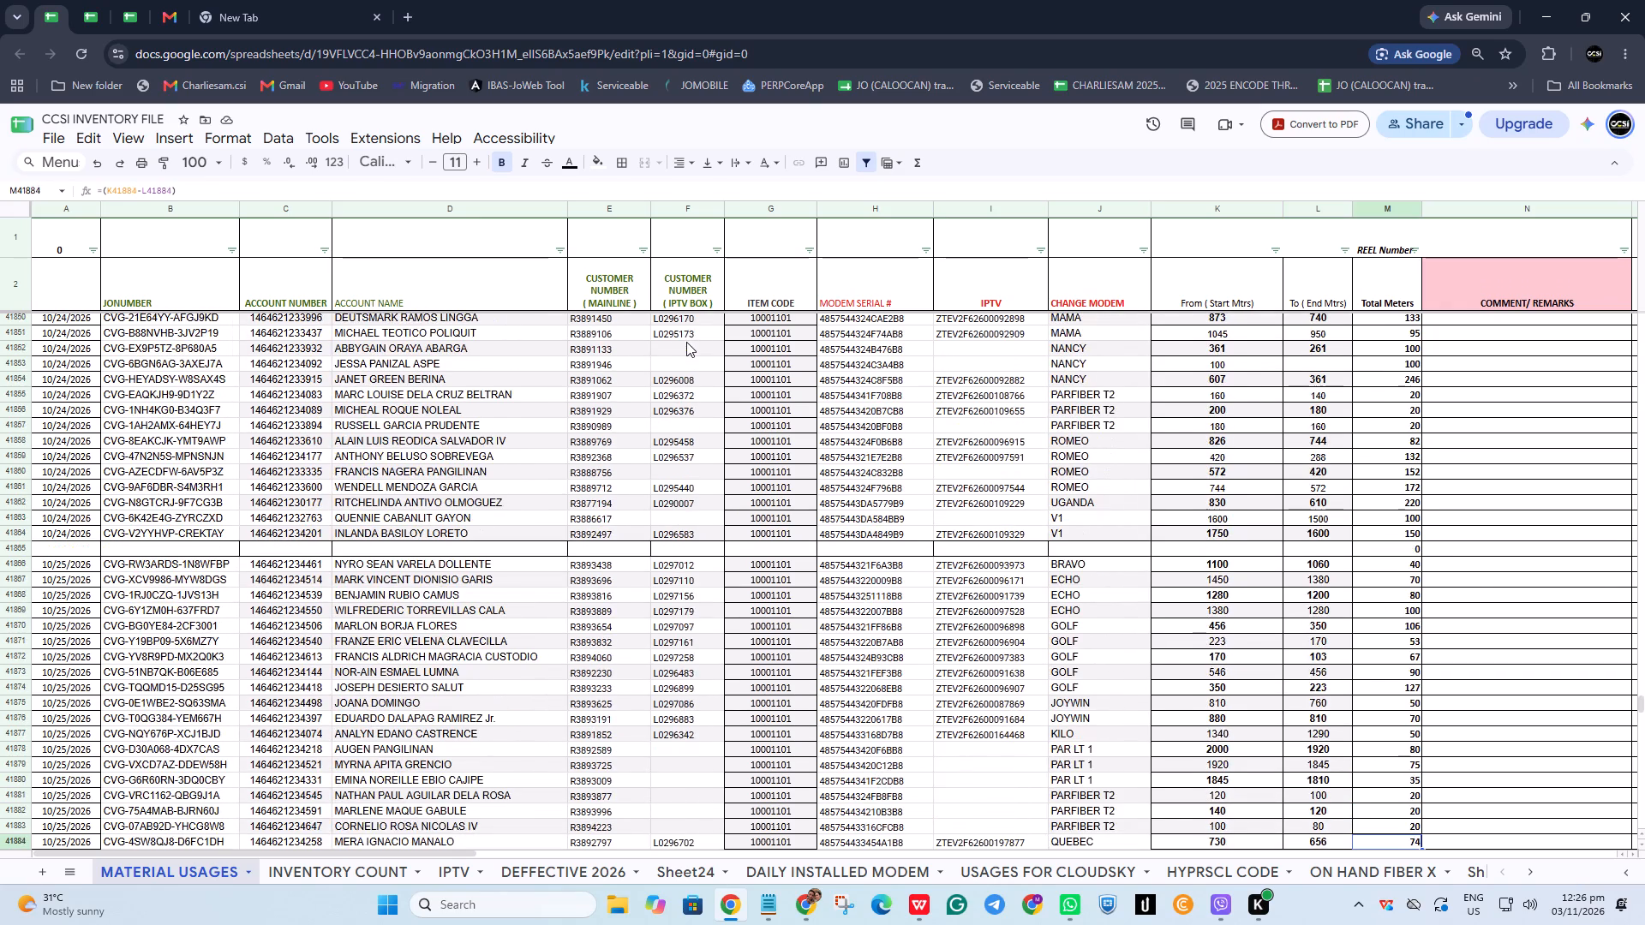
Delete empty row 41865 between the 10/24/2026 and 10/25/2026 entries.
right_click(17, 550)
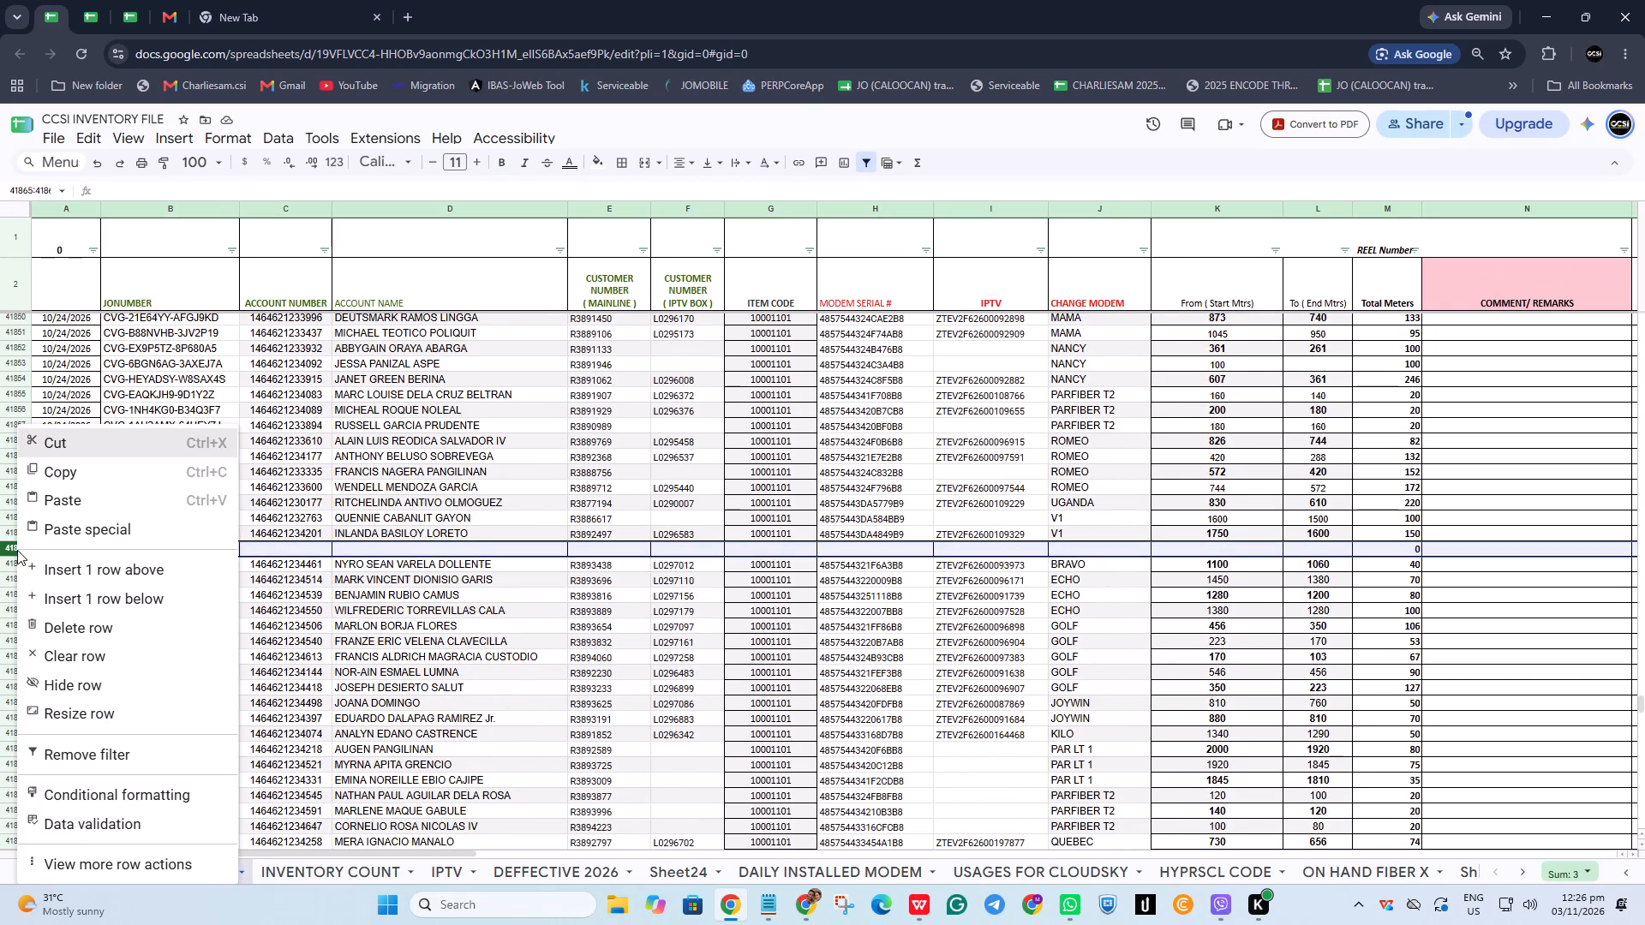
double_click(87, 636)
Delete row 41890, which holds only the date 10/25/2026, before the 10/26/2026 entries.
scroll(1338, 669, down, 3)
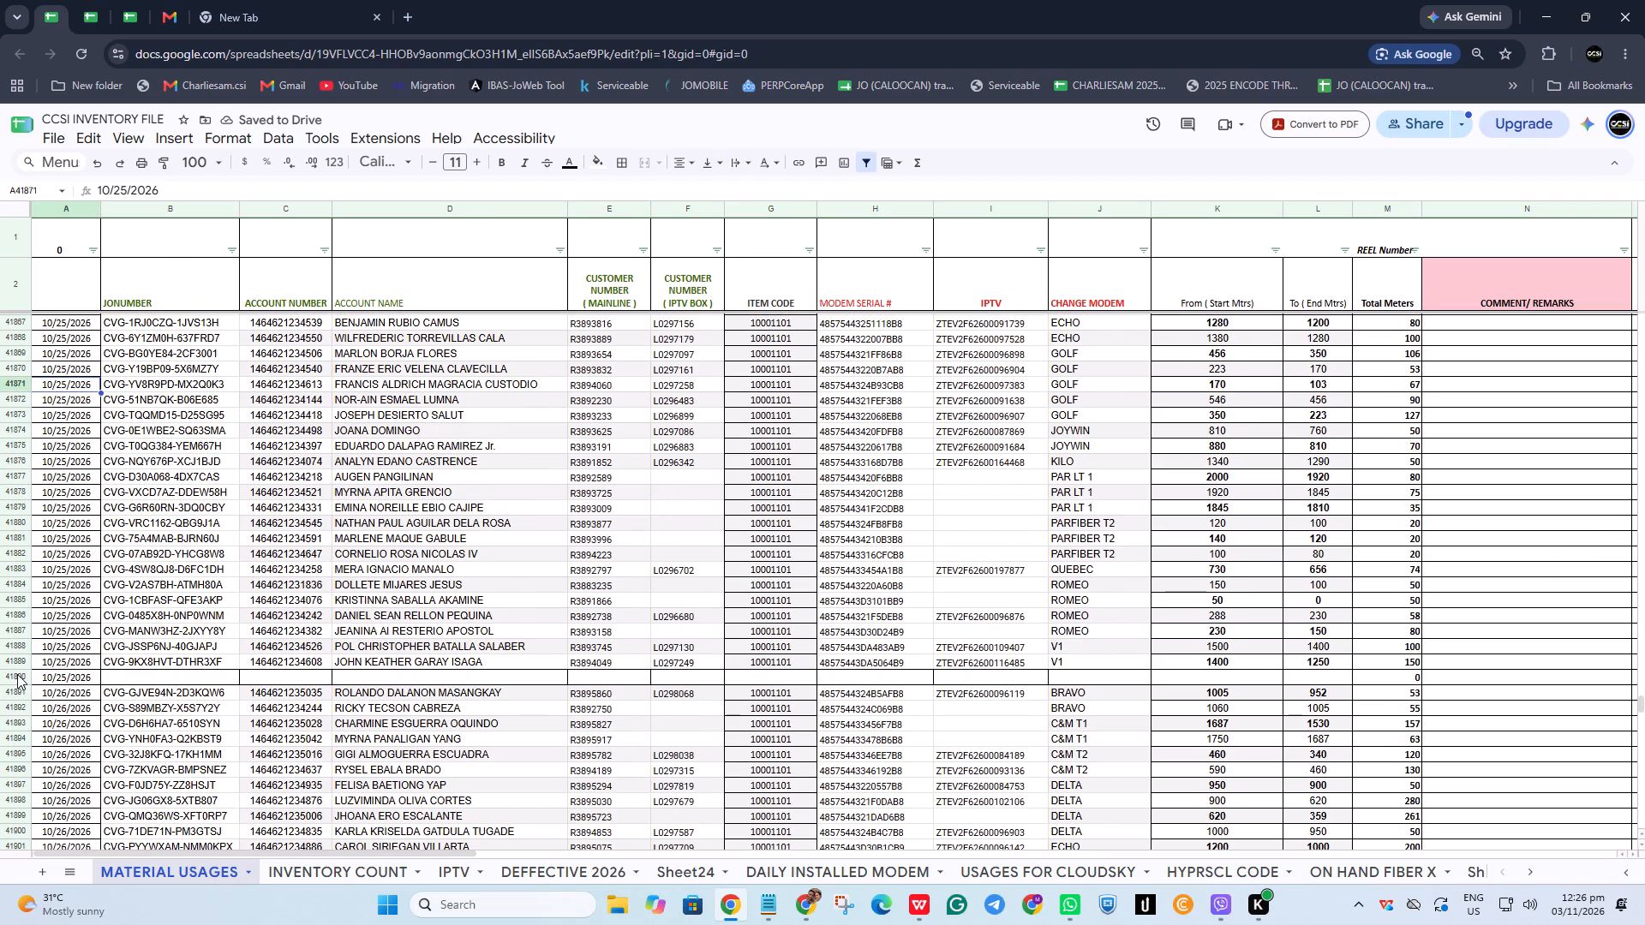
right_click(17, 674)
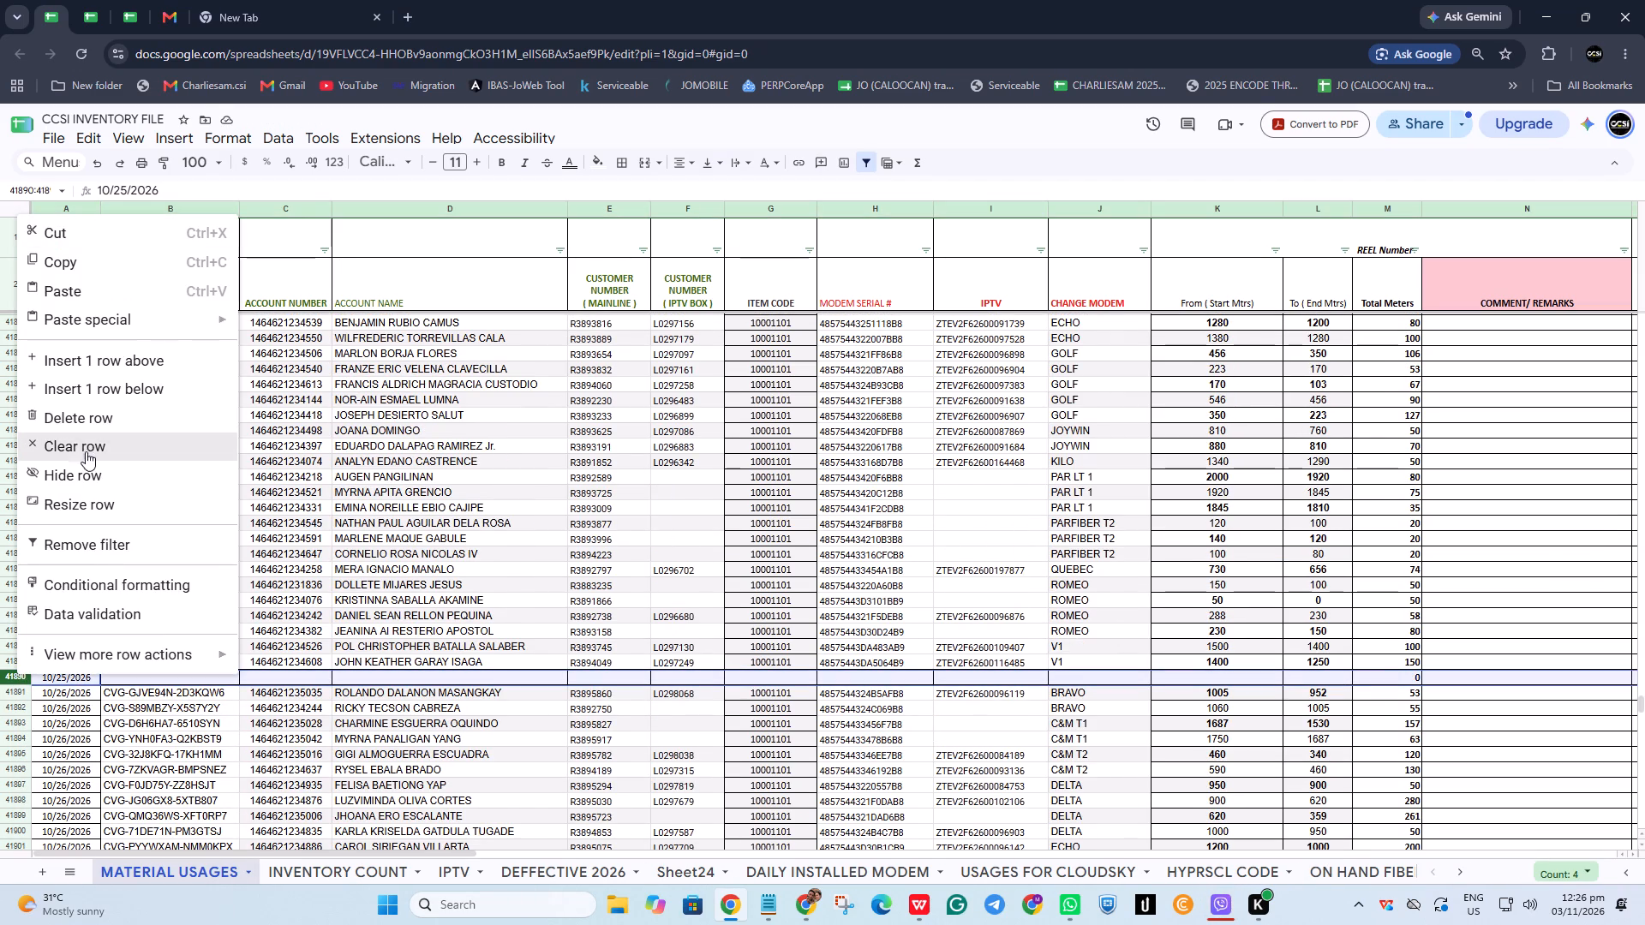
click(86, 428)
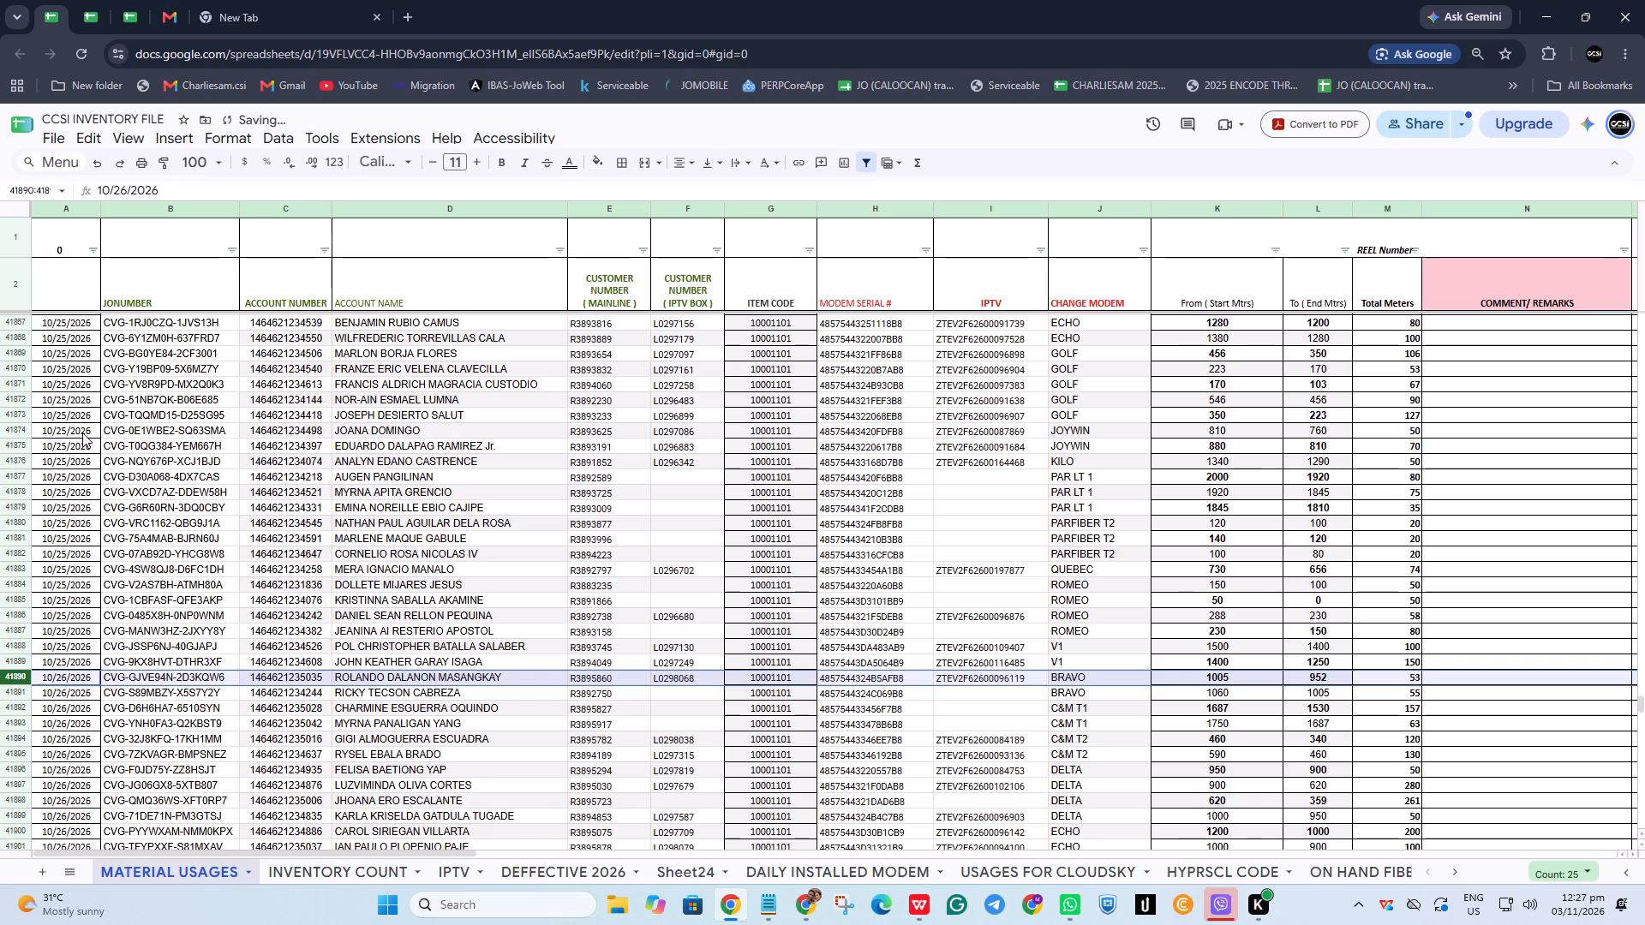